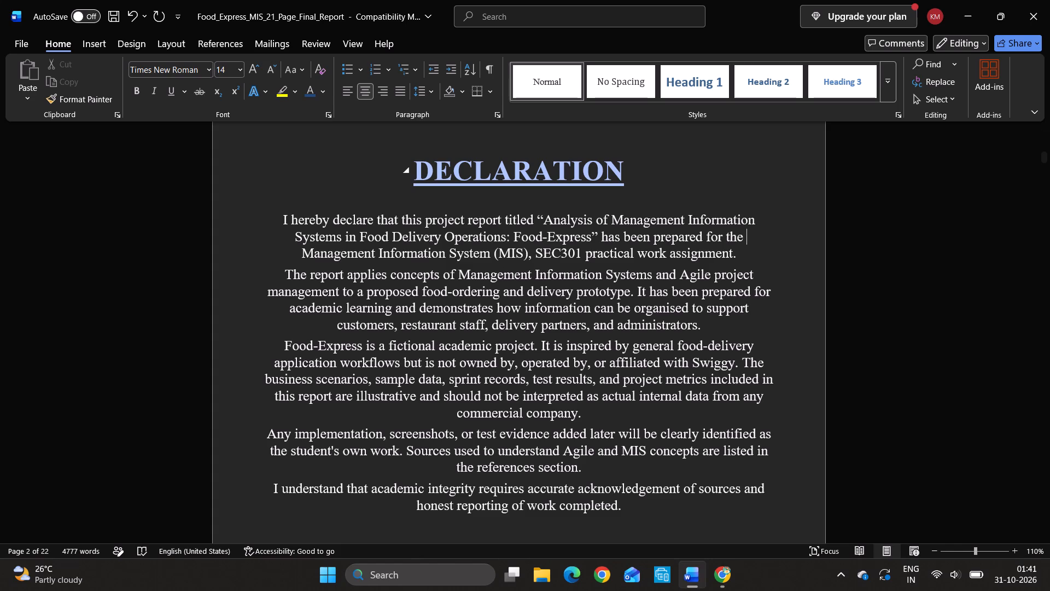
Enlarge the Student Name line at the end of the declaration to 18 pt.
scroll(537, 266, down, 1)
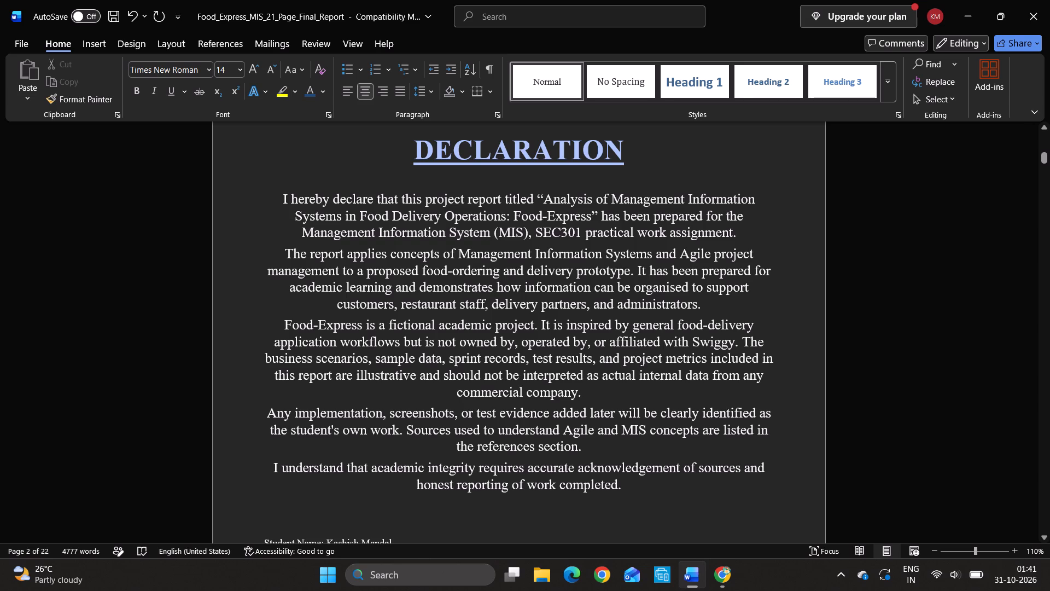
scroll(354, 469, down, 2)
scroll(354, 469, up, 3)
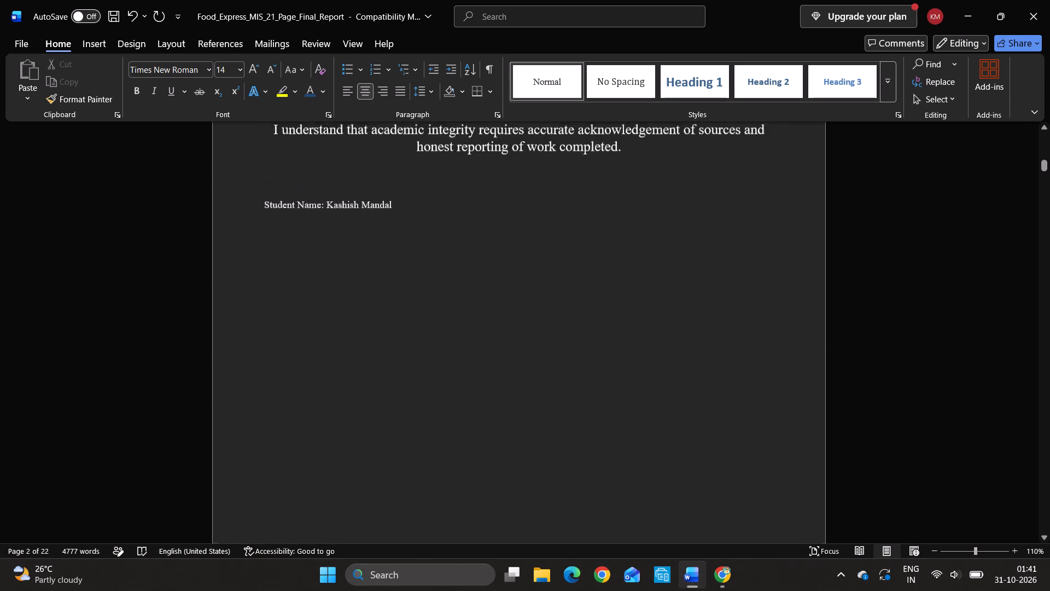
scroll(354, 469, up, 1)
scroll(354, 469, down, 1)
drag(408, 524, 259, 520)
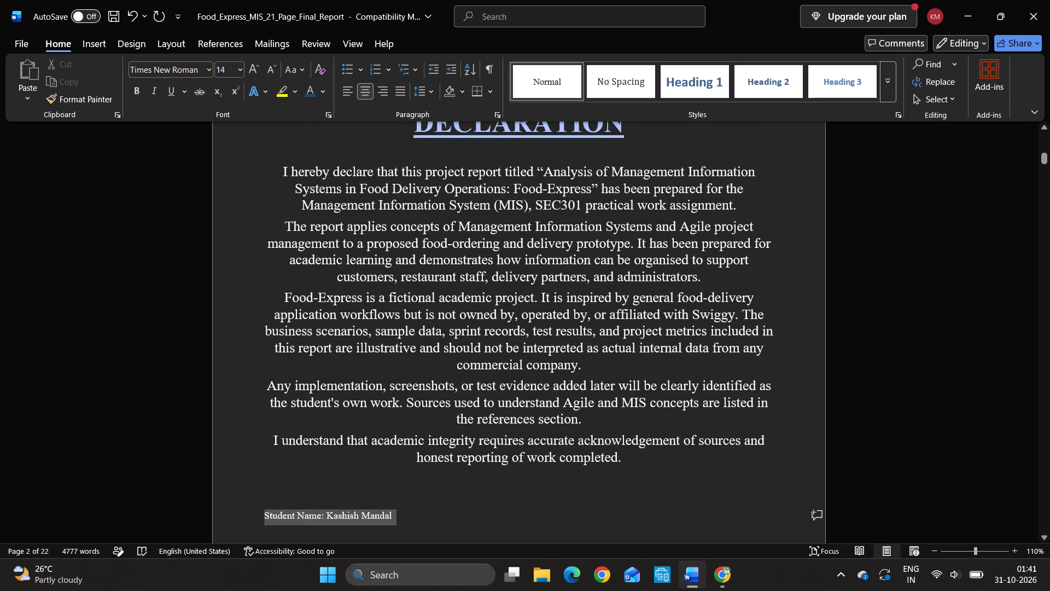
drag(259, 520, 254, 520)
triple_click(371, 479)
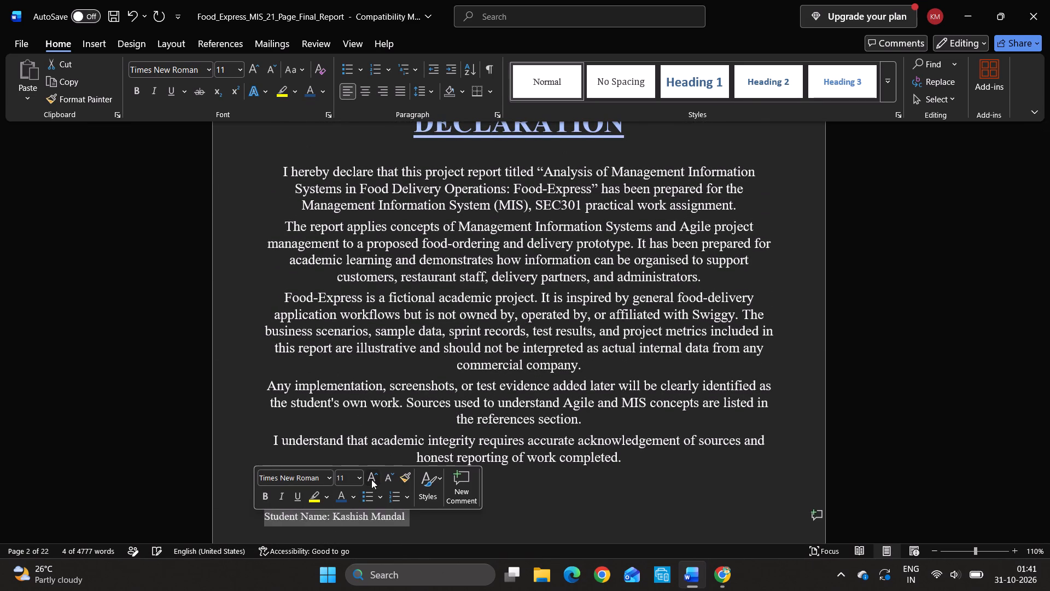
double_click(371, 479)
Increase the font size of all the declaration's body paragraphs to 16 pt.
scroll(371, 479, down, 2)
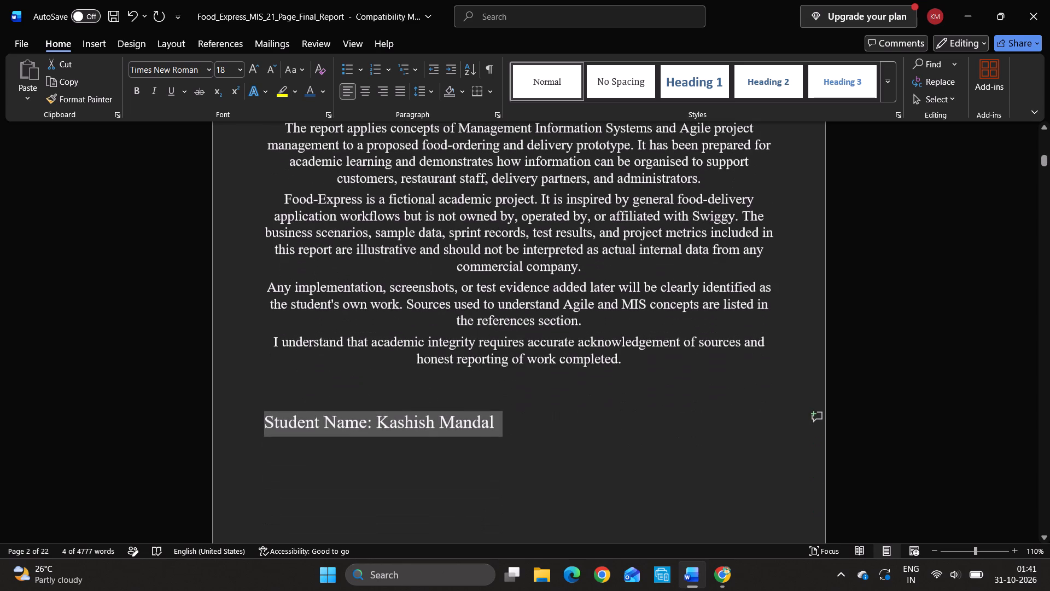
scroll(371, 479, up, 2)
scroll(371, 479, down, 1)
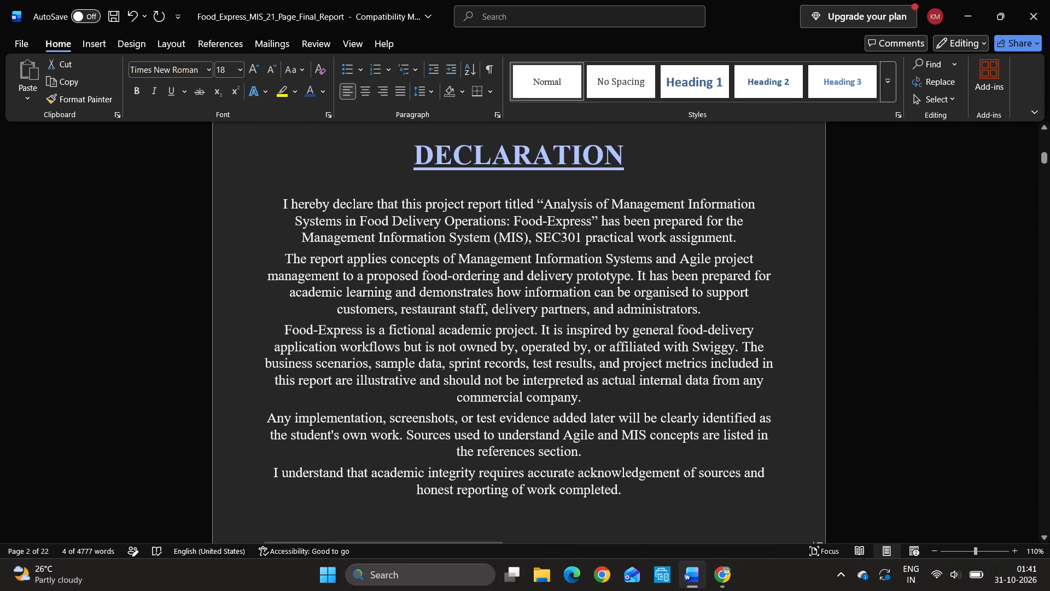
drag(277, 204, 687, 505)
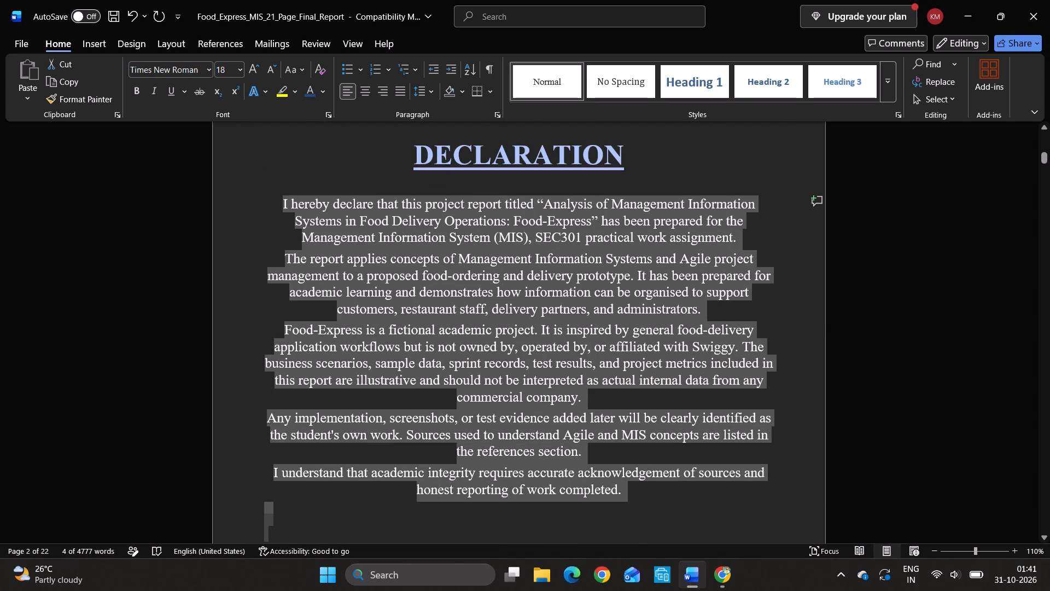
drag(687, 505, 663, 493)
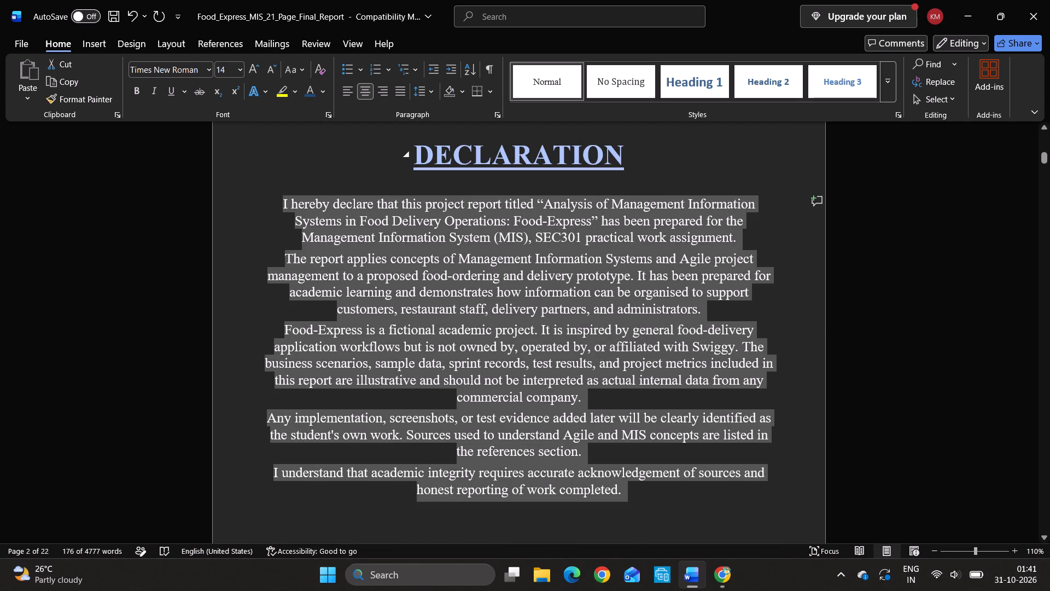
click(250, 67)
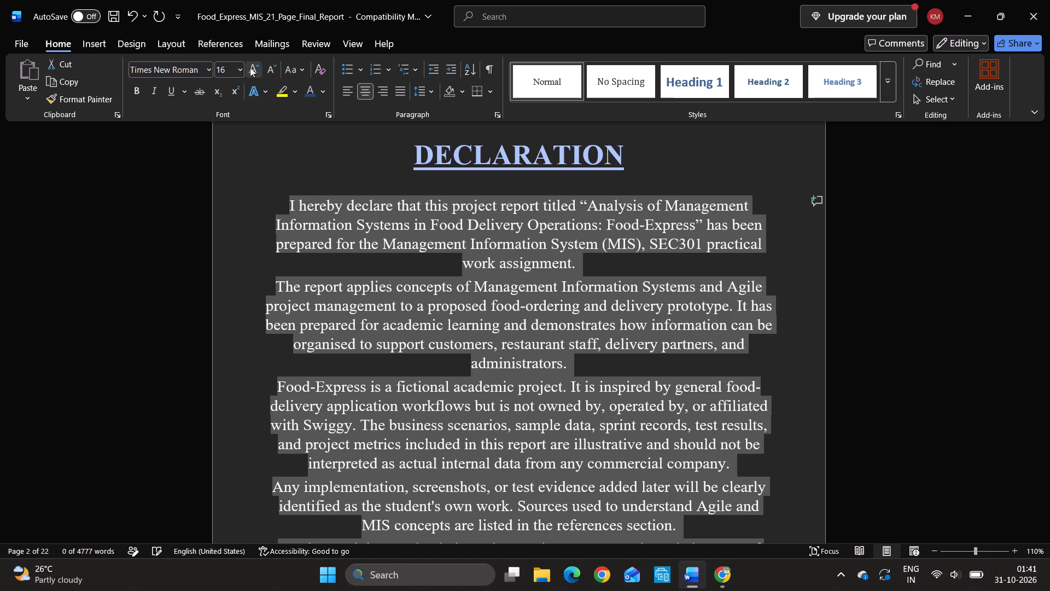
click(121, 321)
Delete the surplus blank lines between the Student Name line and the ACKNOWLEDGEMENT heading.
scroll(121, 321, down, 5)
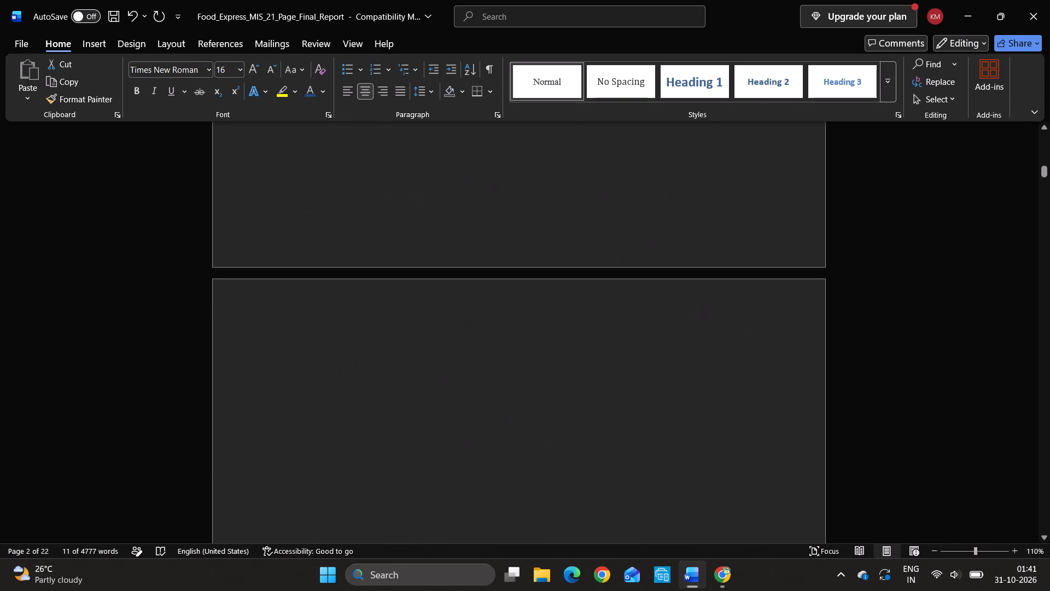
scroll(121, 321, down, 1)
scroll(121, 321, up, 1)
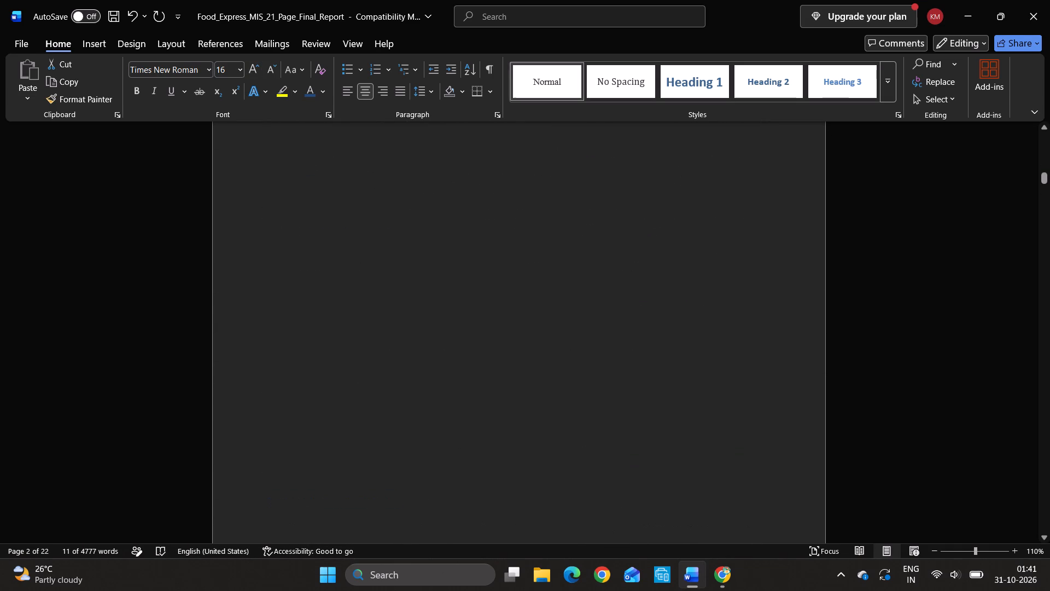
scroll(276, 361, down, 2)
click(266, 229)
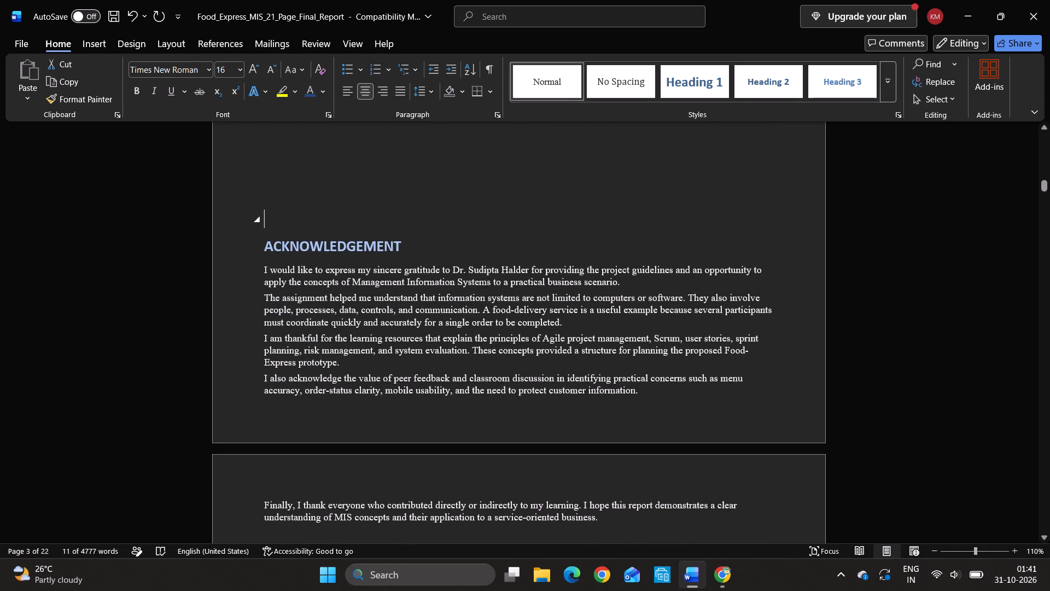
key(BackSpace)
key(BackSpace)
key(BackSpace)
key(BackSpace)
key(BackSpace)
key(BackSpace)
key(BackSpace)
key(BackSpace)
key(BackSpace)
key(BackSpace)
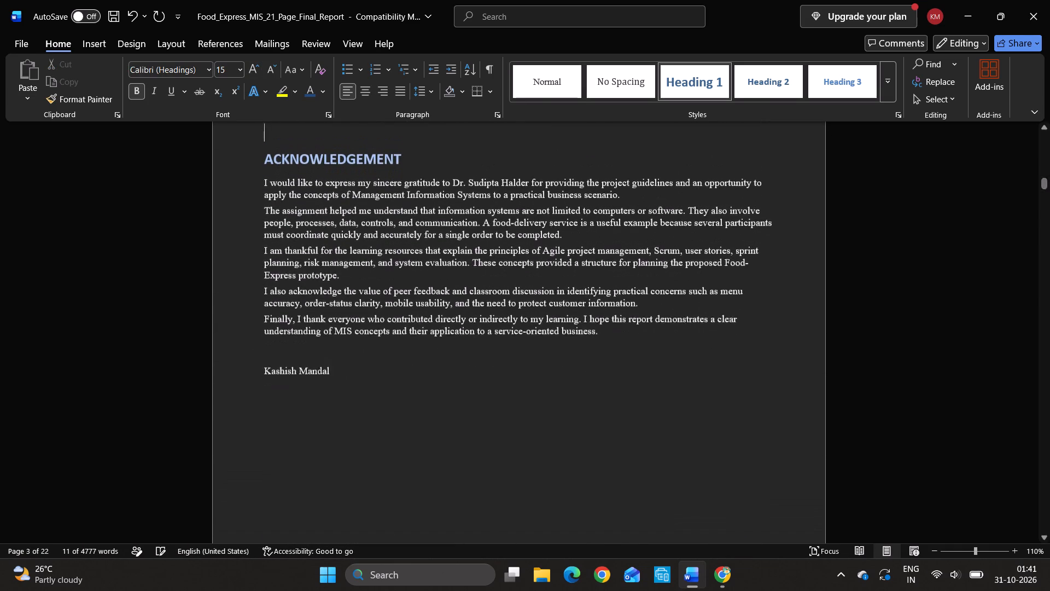
key(BackSpace)
key(BackSpace)
key(BackSpace)
key(BackSpace)
key(BackSpace)
key(BackSpace)
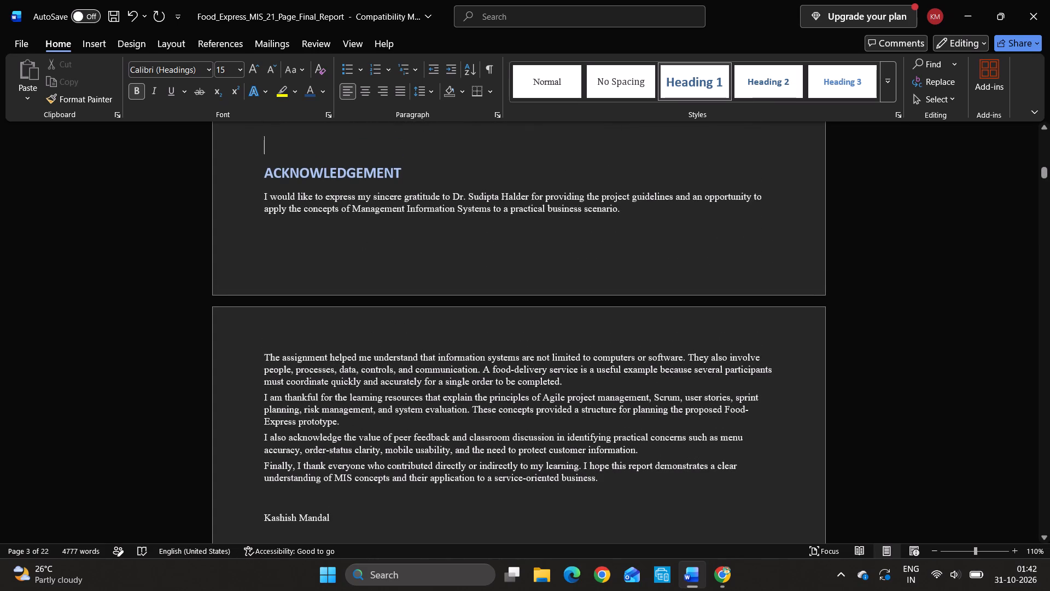
Add three blank lines above the ACKNOWLEDGEMENT heading so it starts at the top of the following page.
key(Return)
key(Return)
key(Return)
Insert a blank line between the DECLARATION heading and its first paragraph.
scroll(266, 229, up, 1)
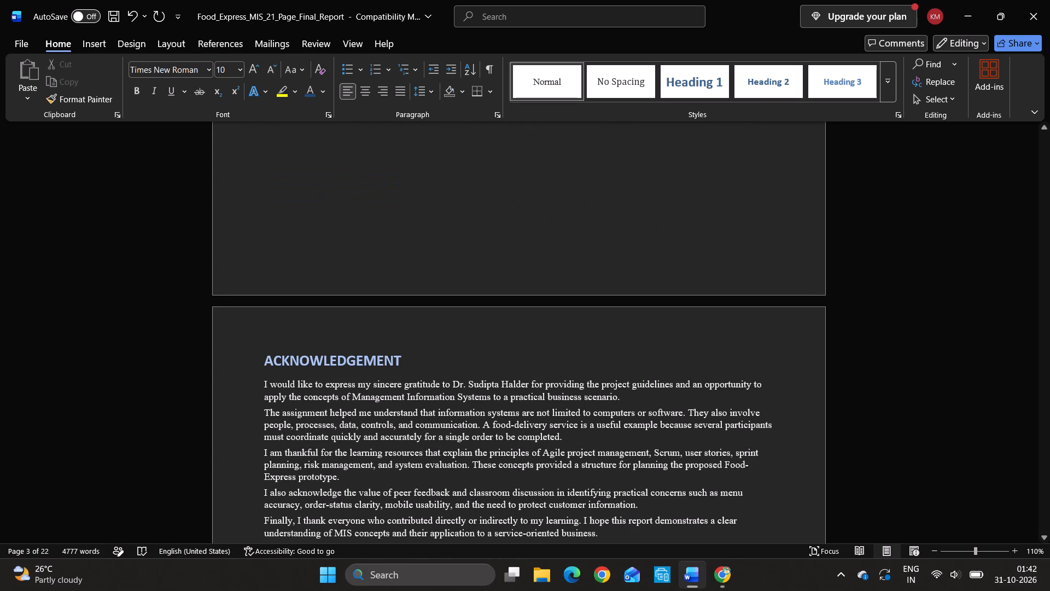
scroll(266, 229, up, 3)
scroll(266, 229, down, 3)
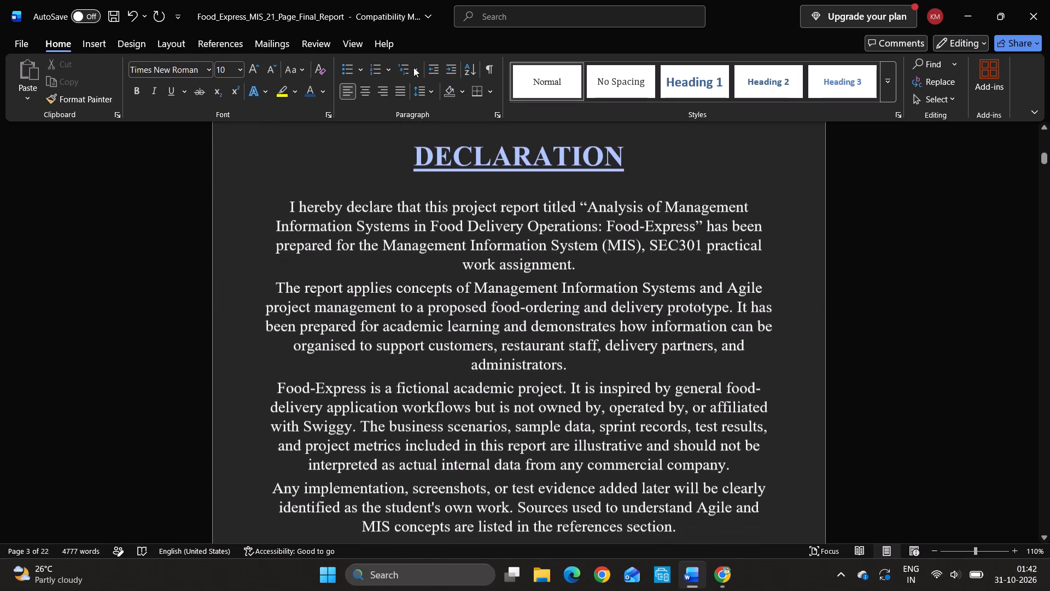
click(428, 178)
key(space)
key(BackSpace)
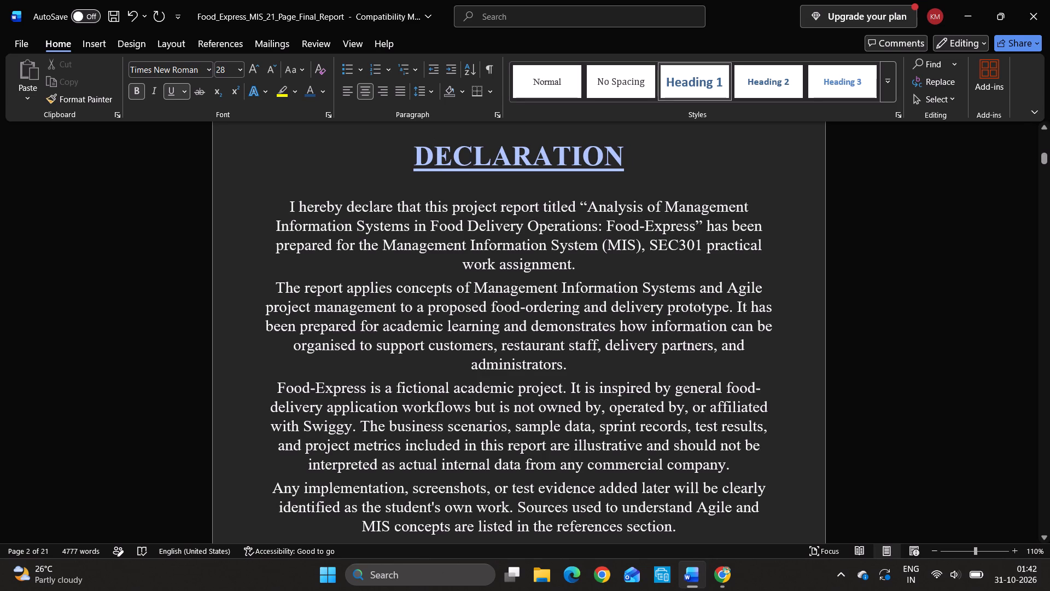
click(320, 176)
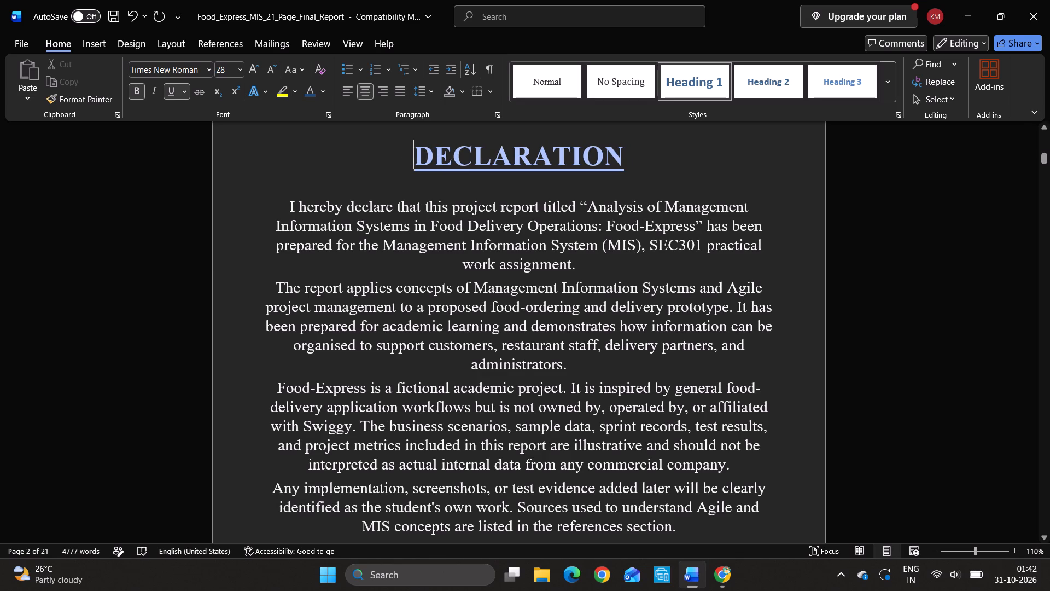
click(259, 213)
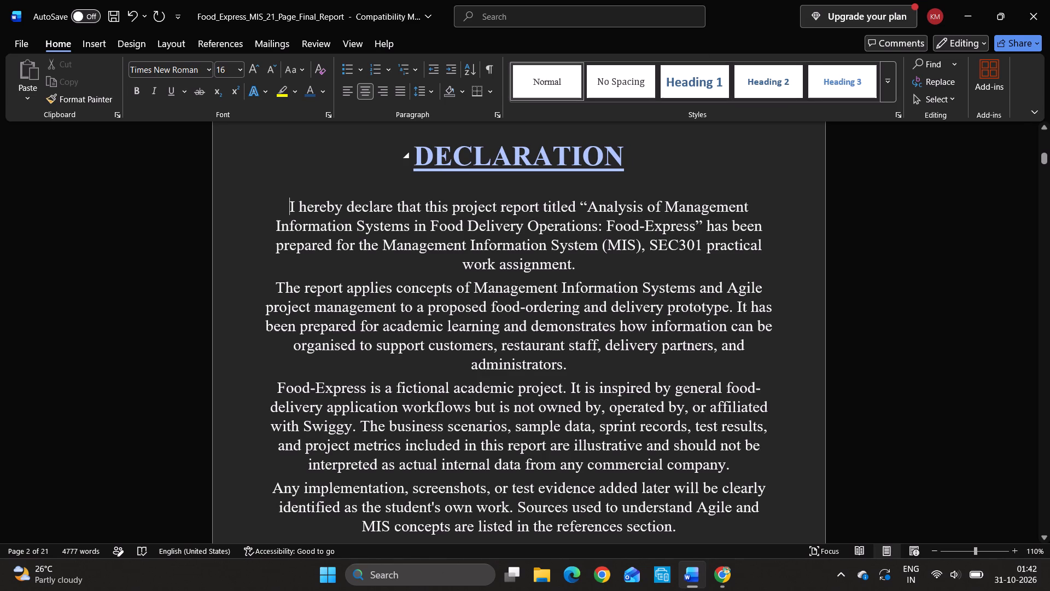
click(652, 166)
key(space)
key(space)
key(Return)
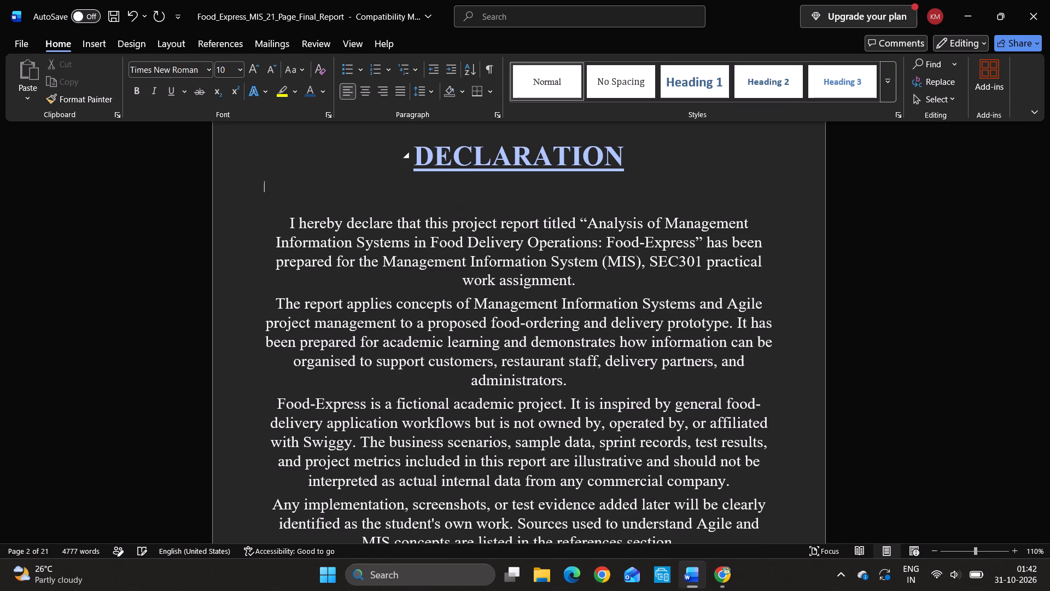
Add the prefix "PCA 2-" at the start of the main title on the cover page.
scroll(652, 166, down, 4)
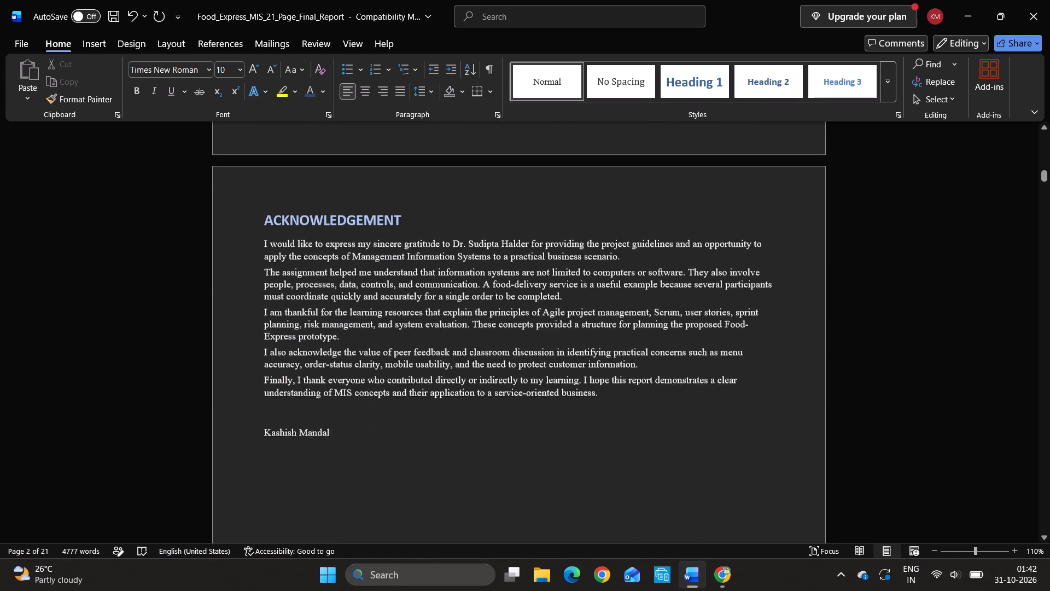
scroll(652, 166, down, 1)
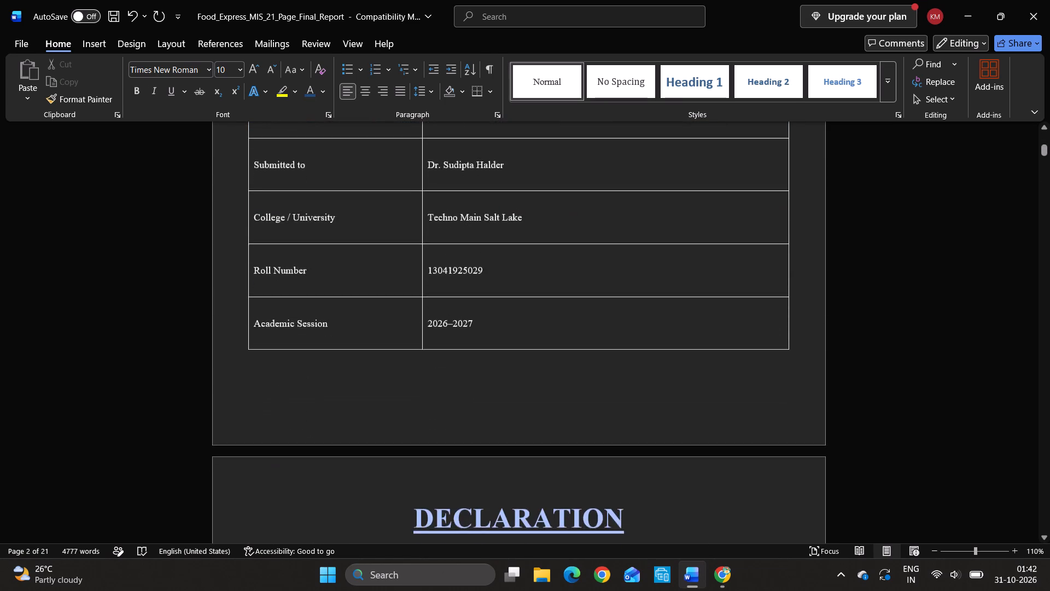
scroll(652, 166, up, 1)
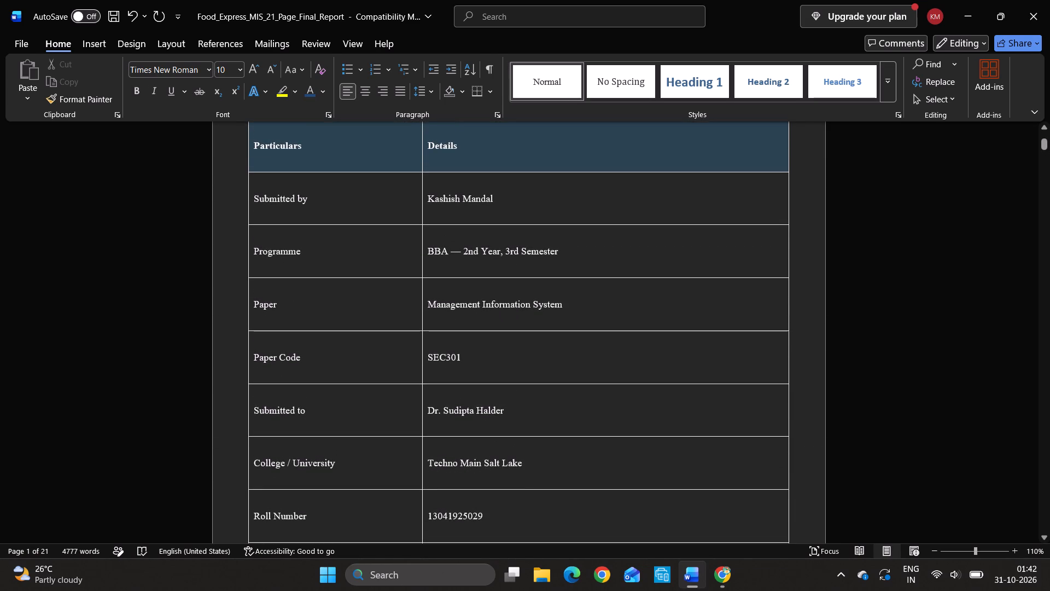
scroll(577, 257, down, 1)
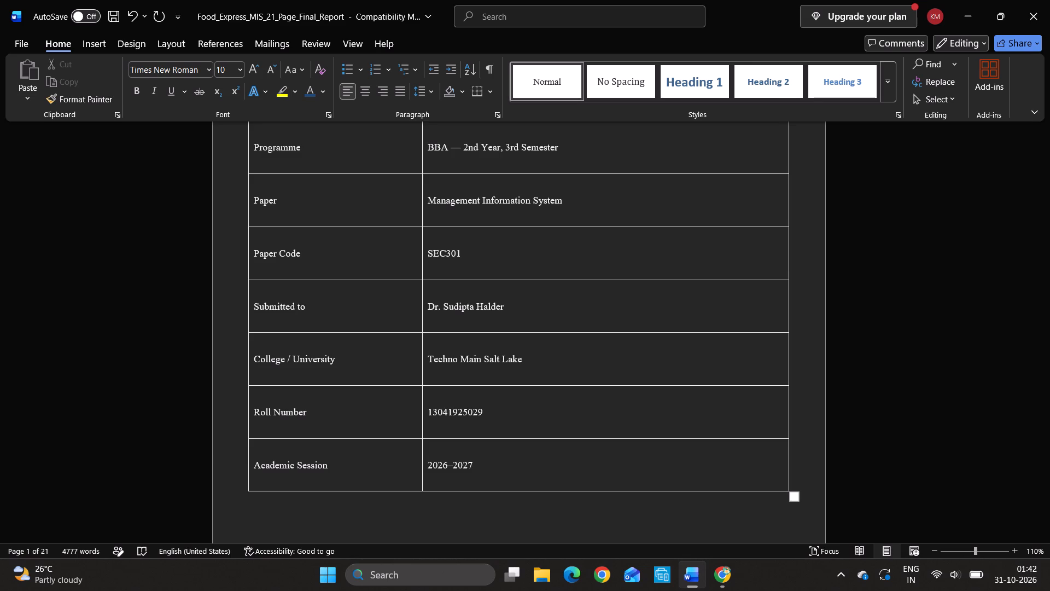
scroll(577, 257, up, 2)
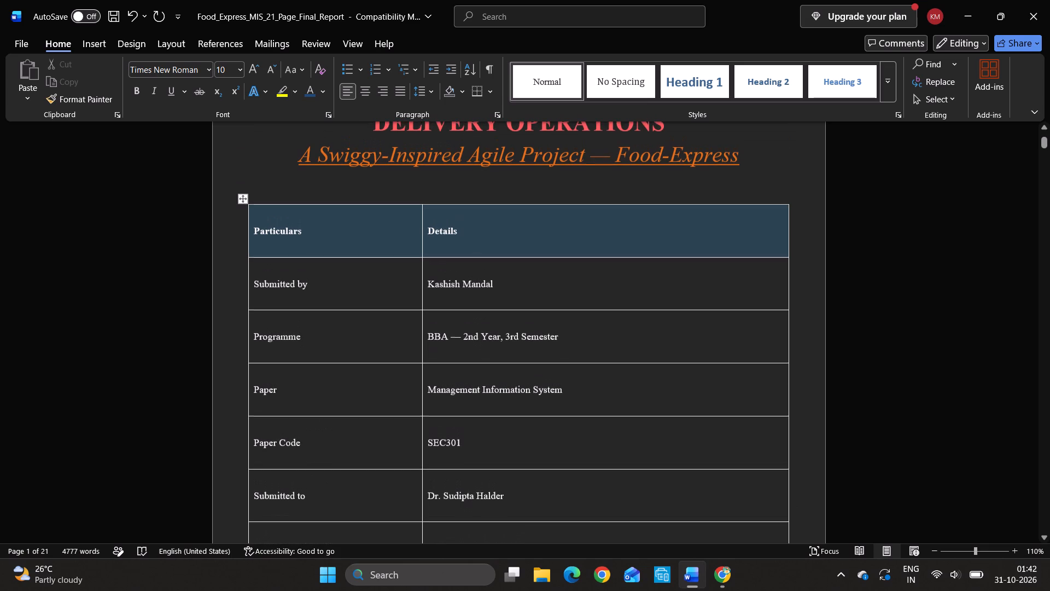
scroll(577, 257, up, 1)
click(313, 160)
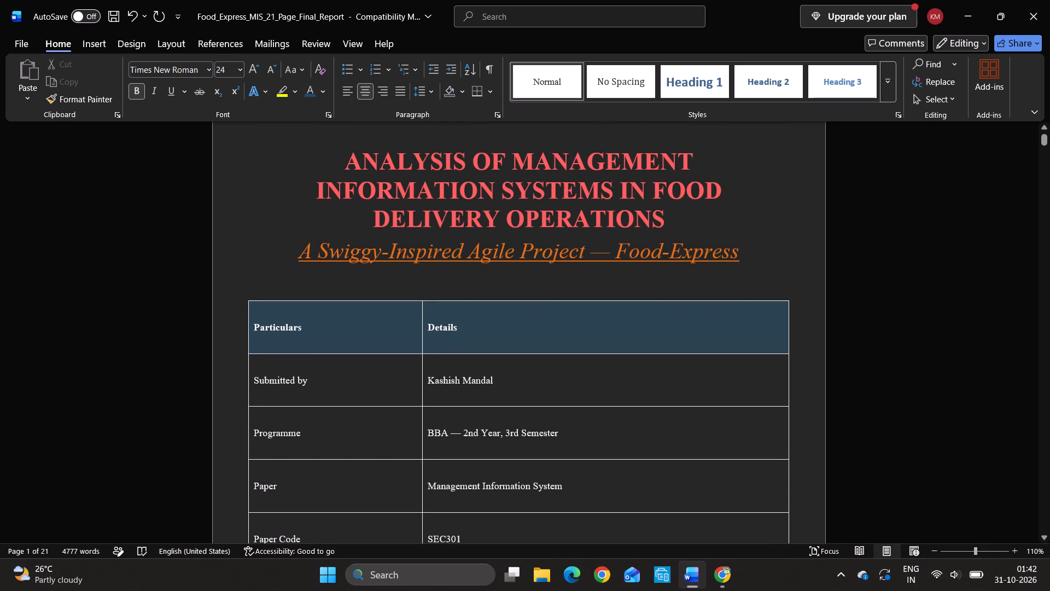
text(PCA)
key(space)
key(2)
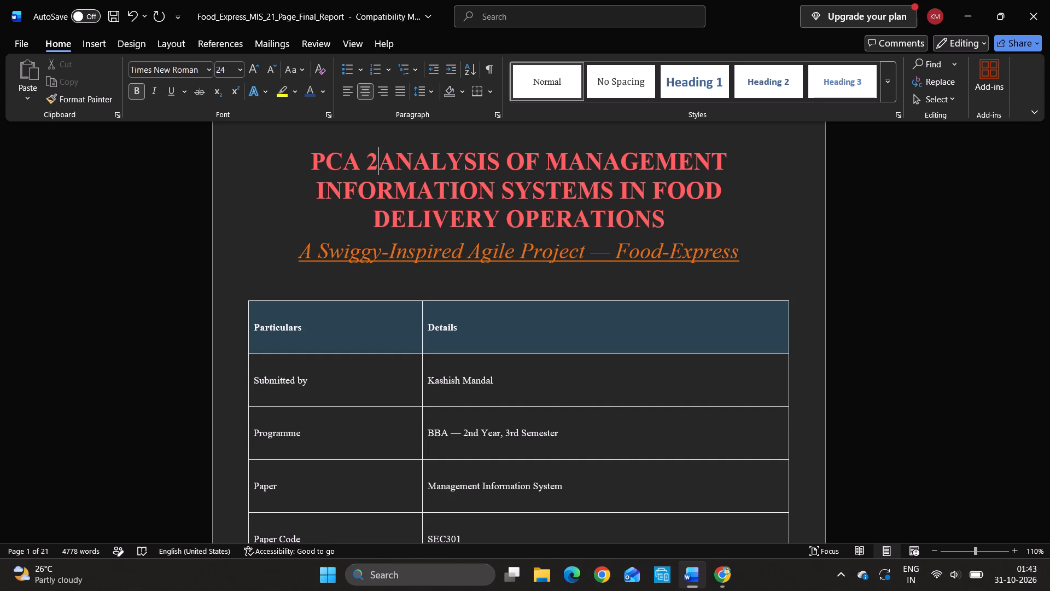
key(minus)
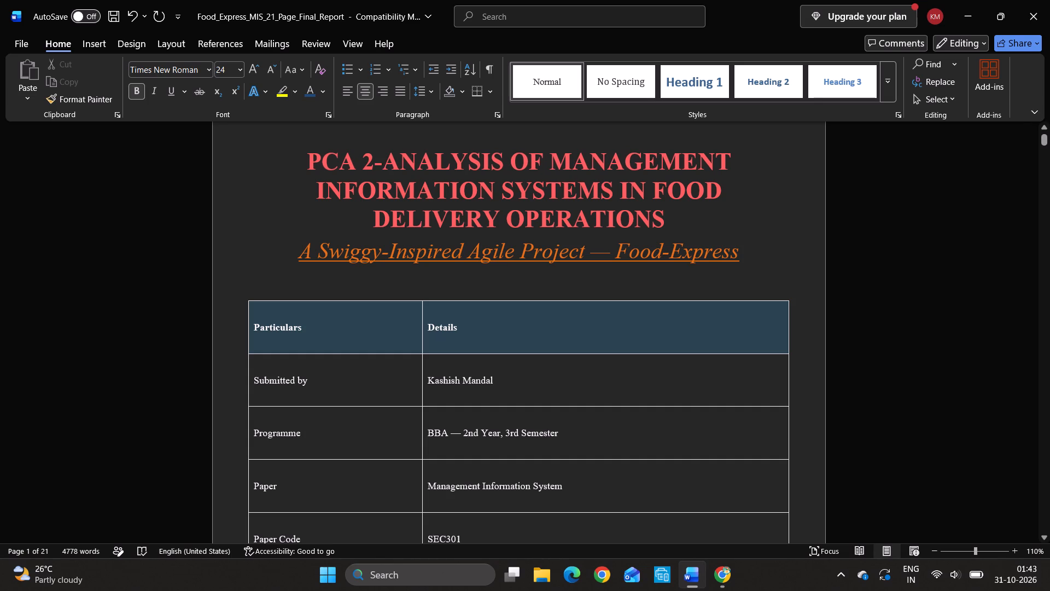
Centre the ACKNOWLEDGEMENT heading together with all its paragraphs and the signature name.
scroll(290, 161, down, 3)
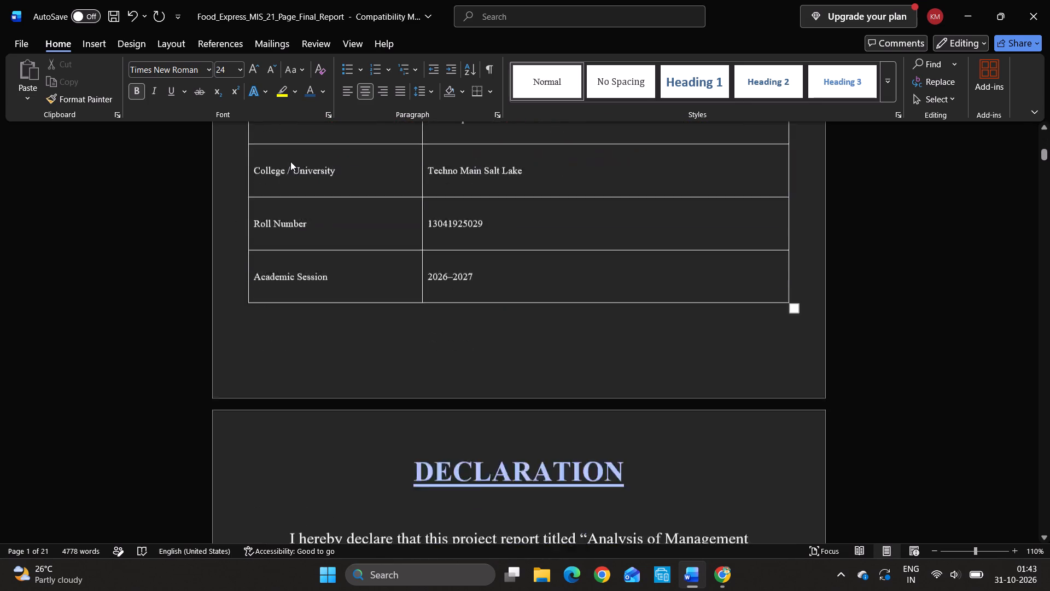
scroll(290, 161, down, 7)
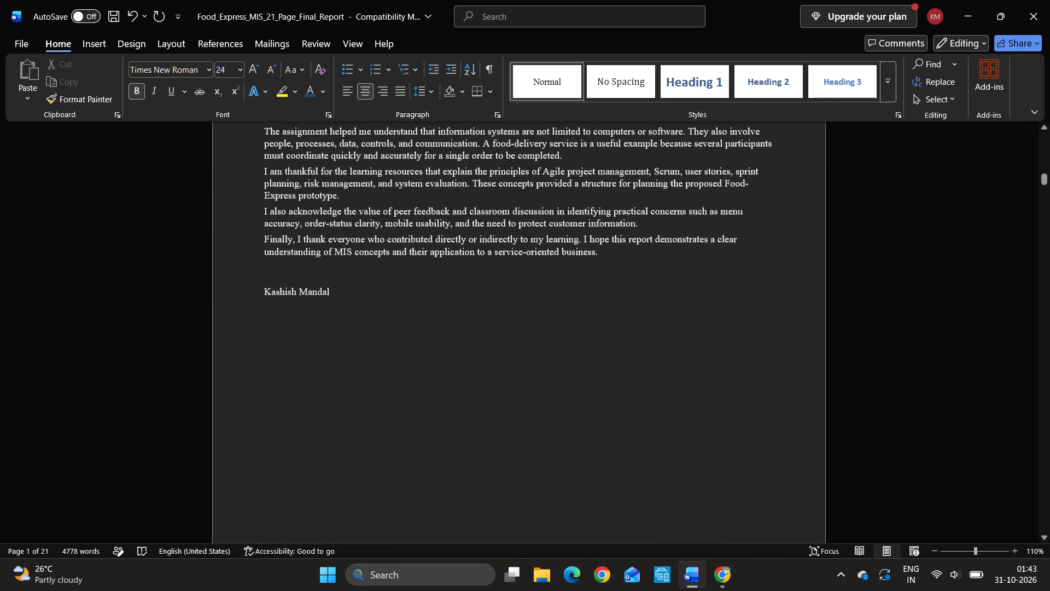
scroll(282, 228, up, 1)
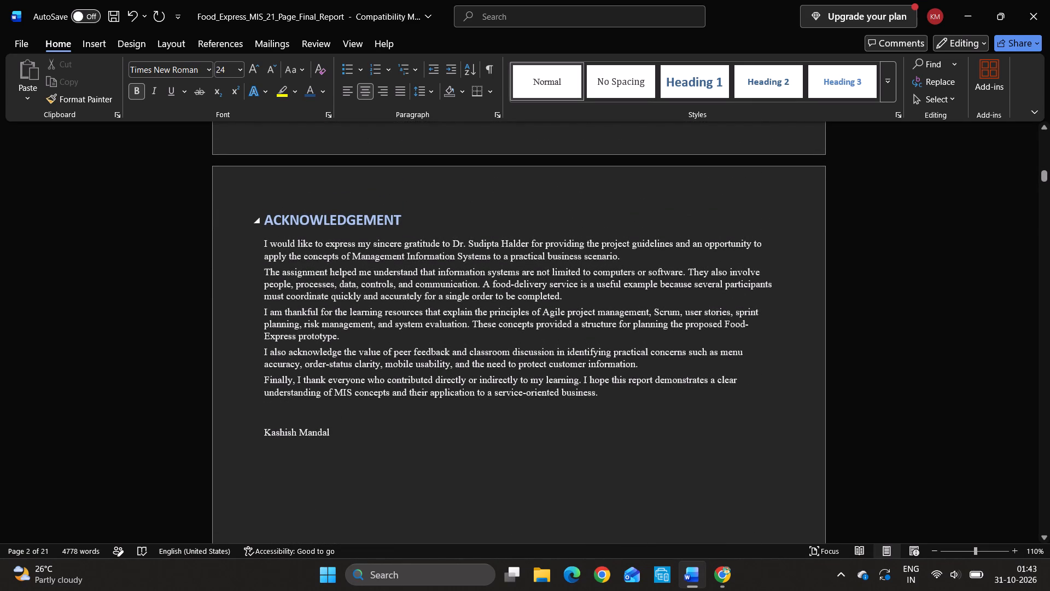
drag(264, 215, 531, 295)
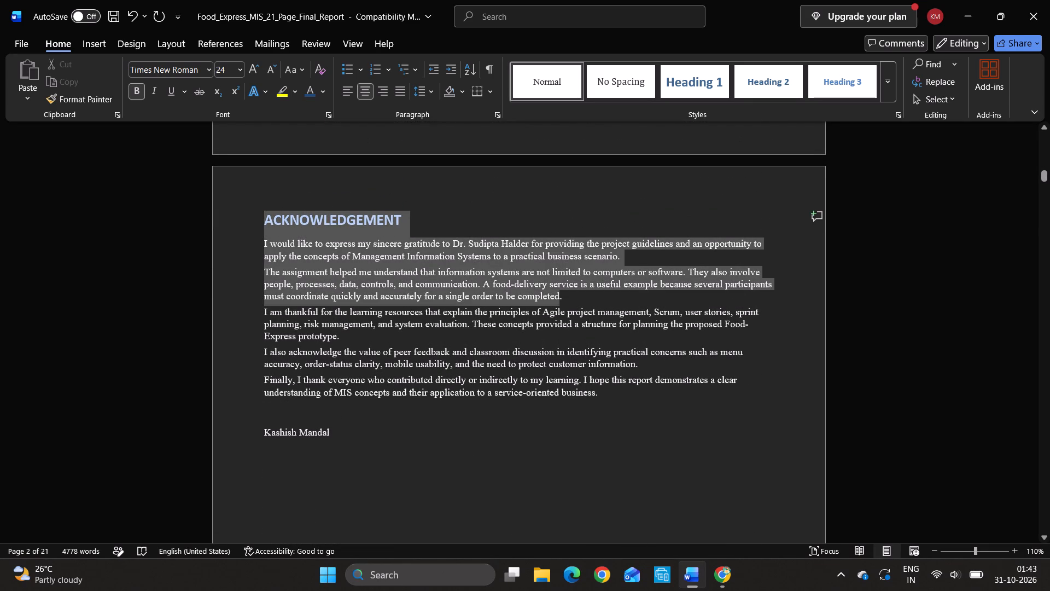
drag(531, 295, 609, 460)
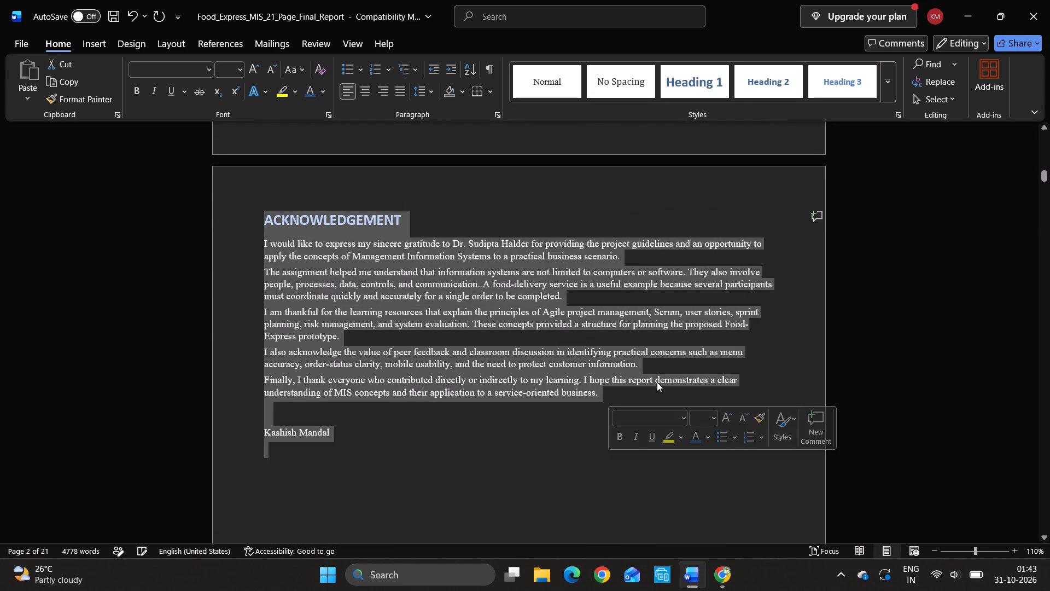
click(358, 88)
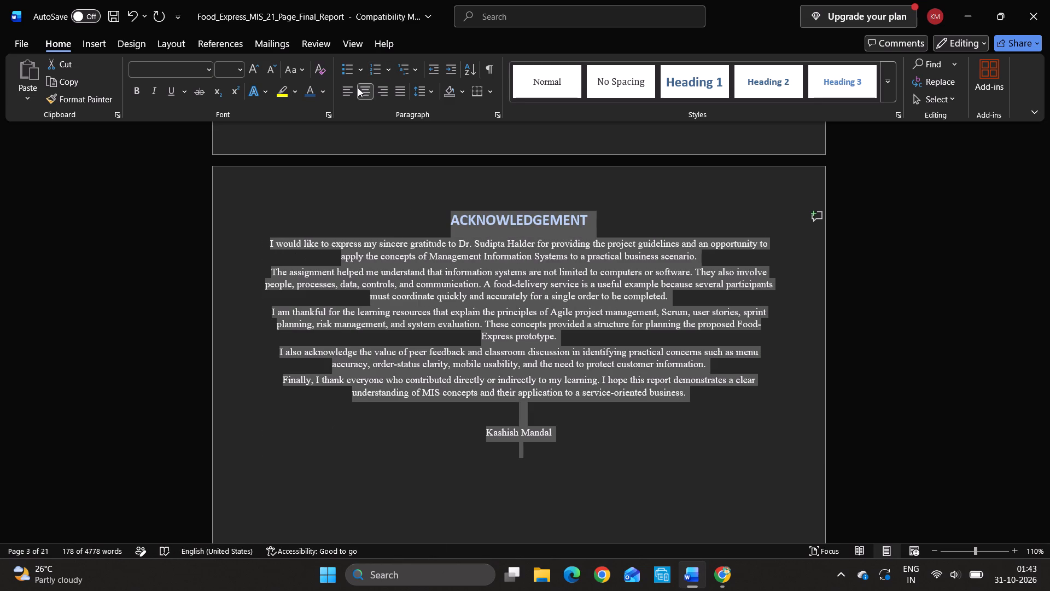
click(609, 222)
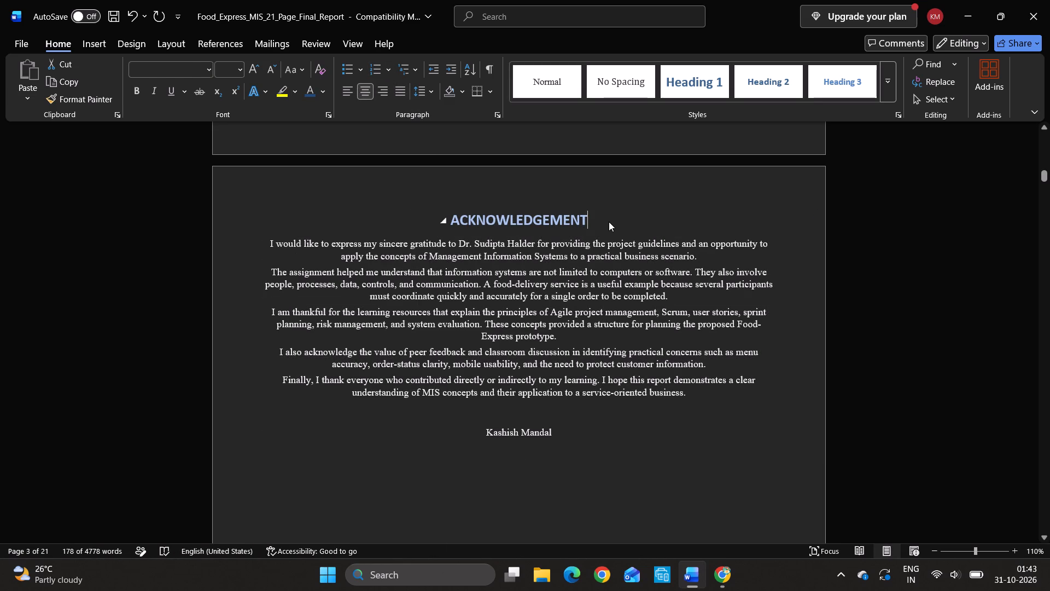
Insert a blank line between the ACKNOWLEDGEMENT heading and its first paragraph.
key(Return)
Format the ACKNOWLEDGEMENT heading as 26 pt Times New Roman with an underline.
drag(601, 216, 593, 216)
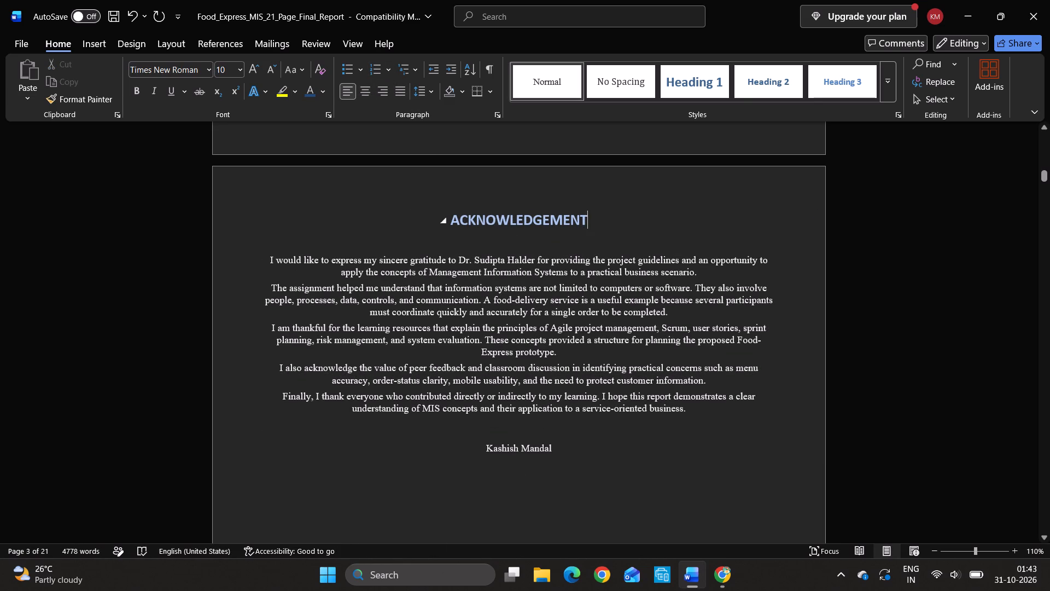
drag(593, 216, 416, 216)
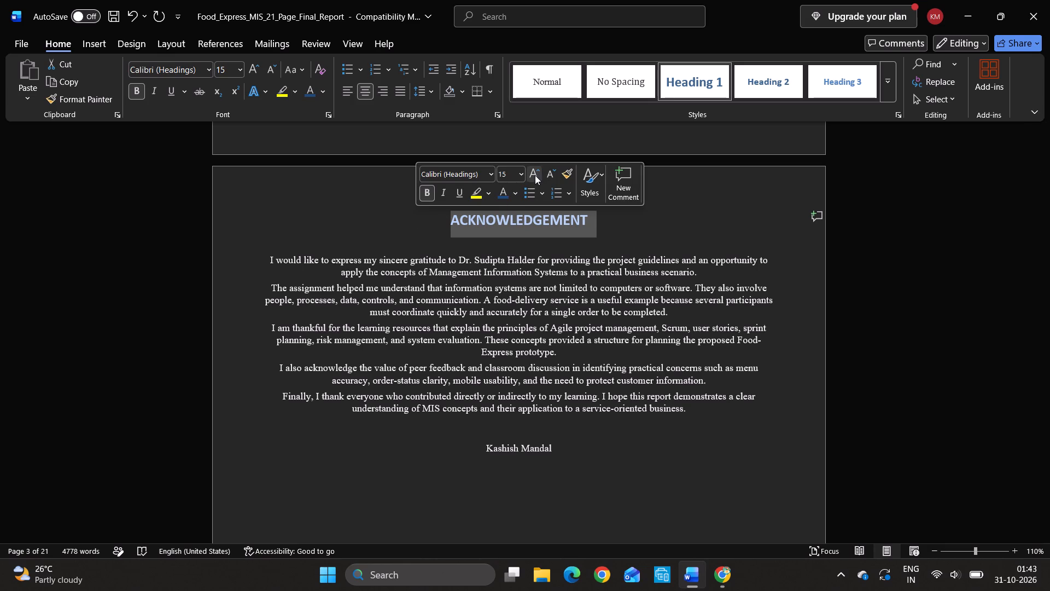
double_click(535, 175)
triple_click(535, 175)
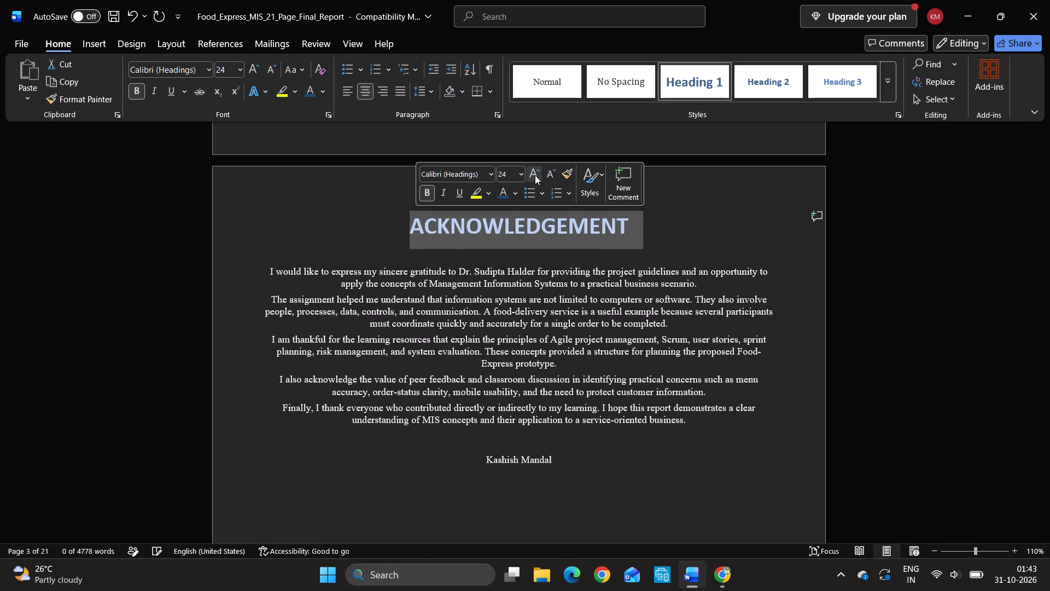
click(535, 175)
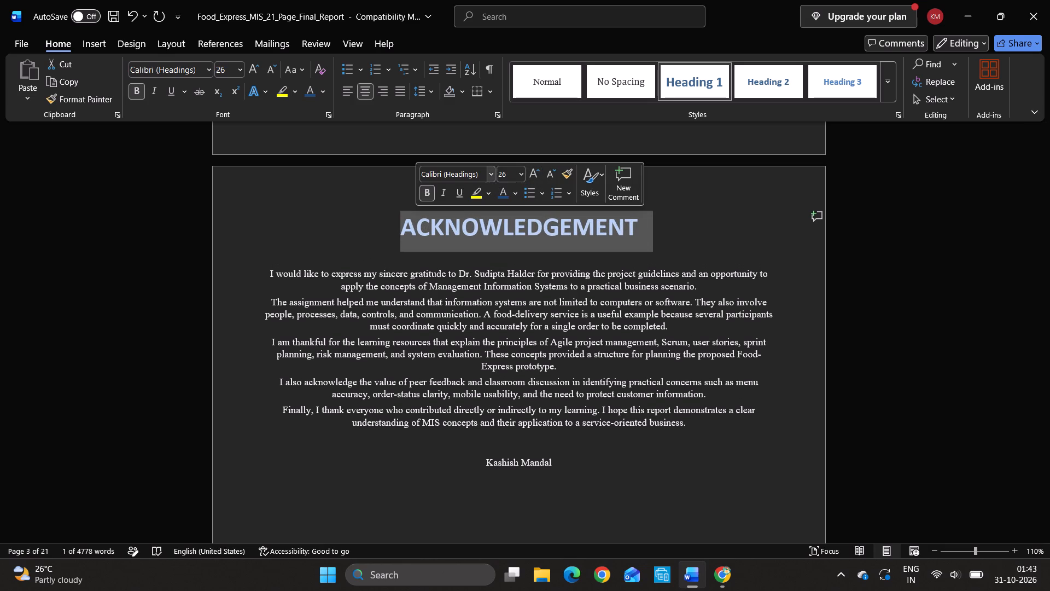
click(476, 173)
text(TI)
key(Return)
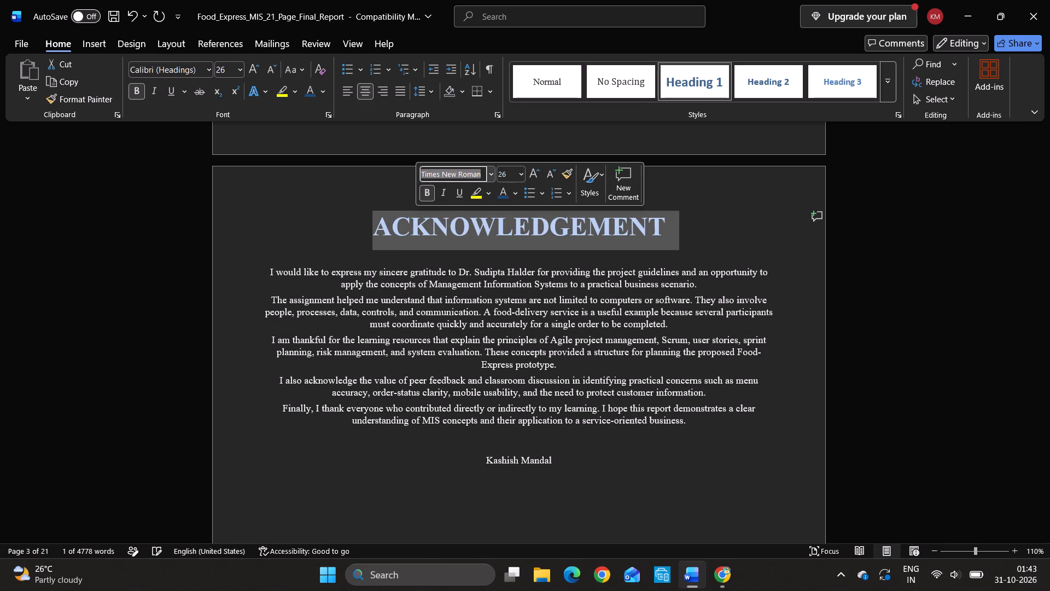
click(457, 194)
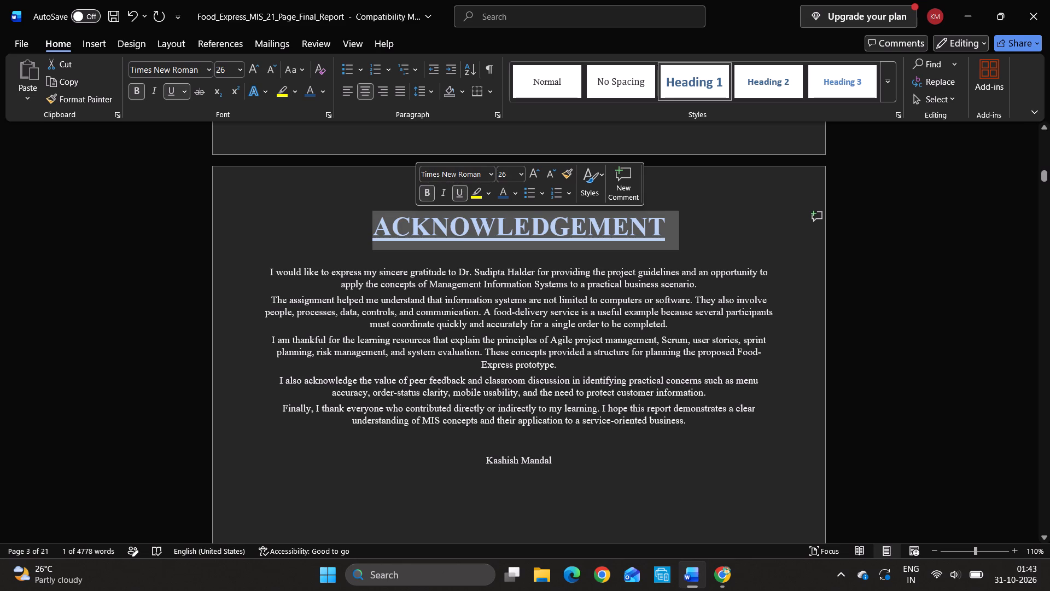
Enlarge all the acknowledgement body paragraphs to 18 pt.
drag(261, 266, 660, 437)
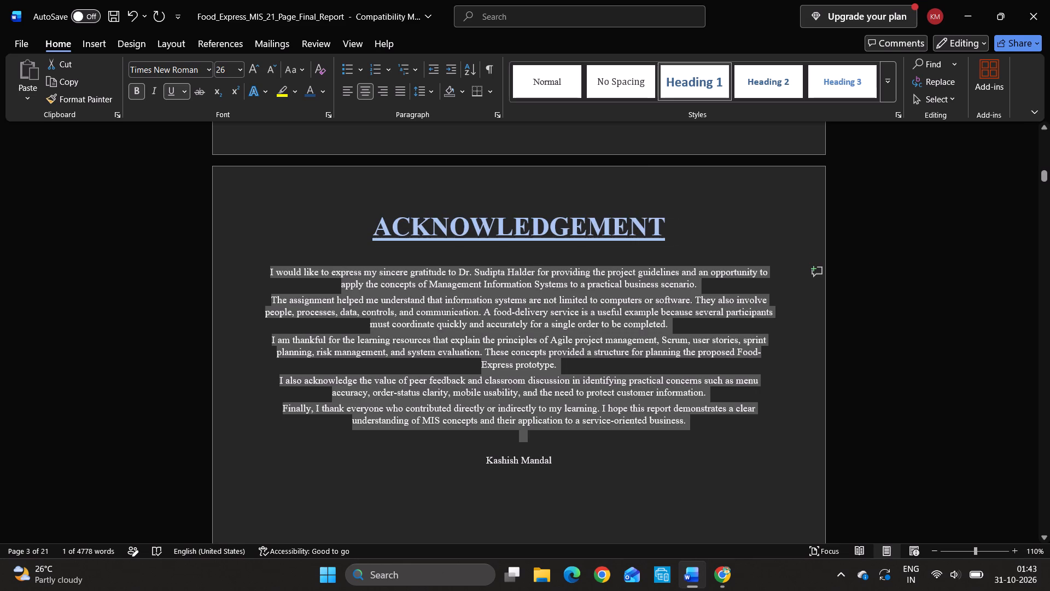
drag(660, 437, 682, 430)
scroll(674, 342, down, 1)
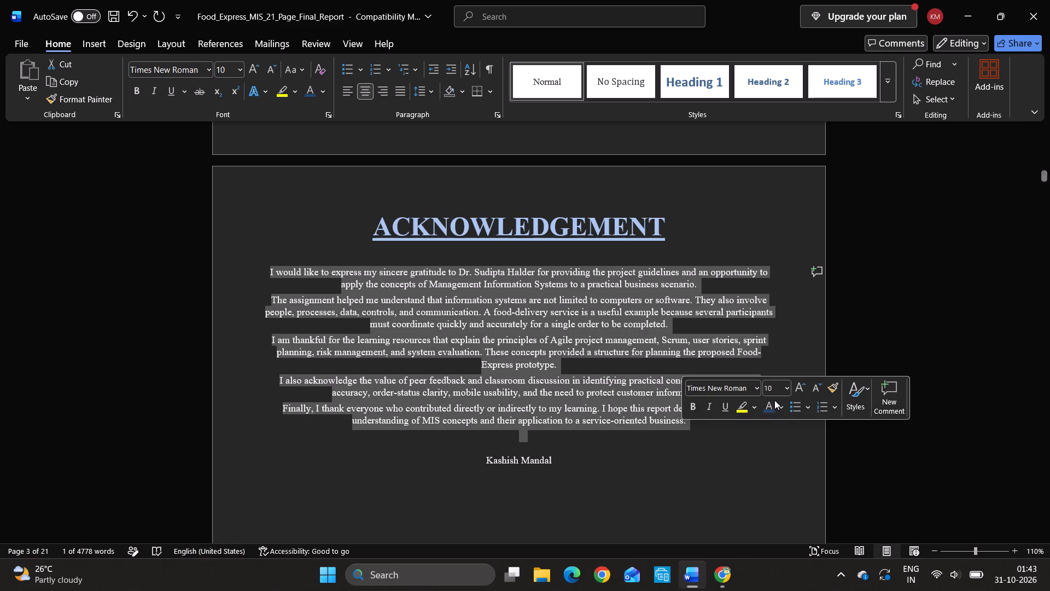
triple_click(807, 392)
click(807, 392)
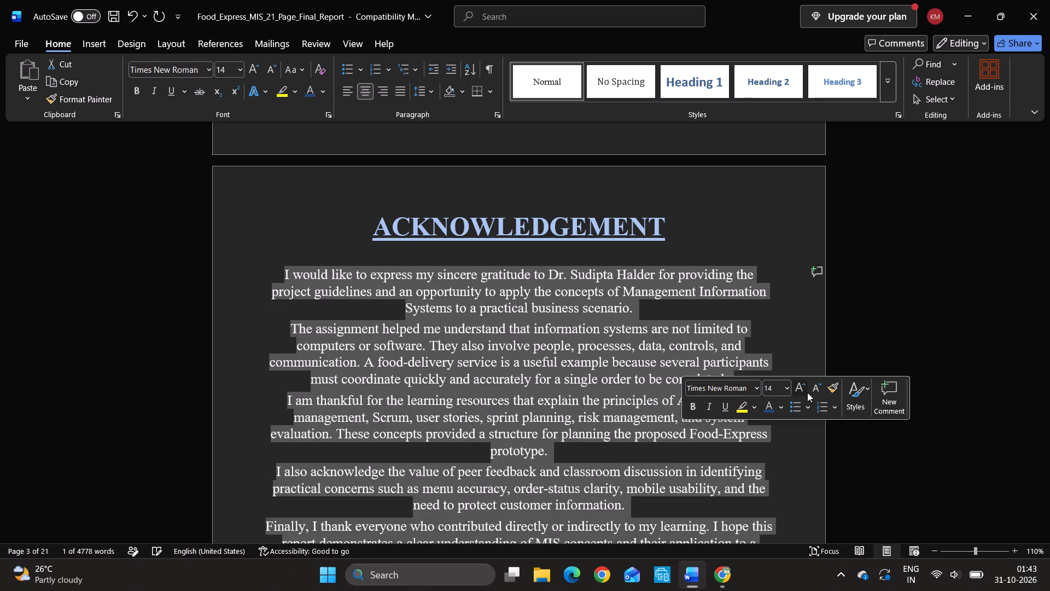
click(807, 392)
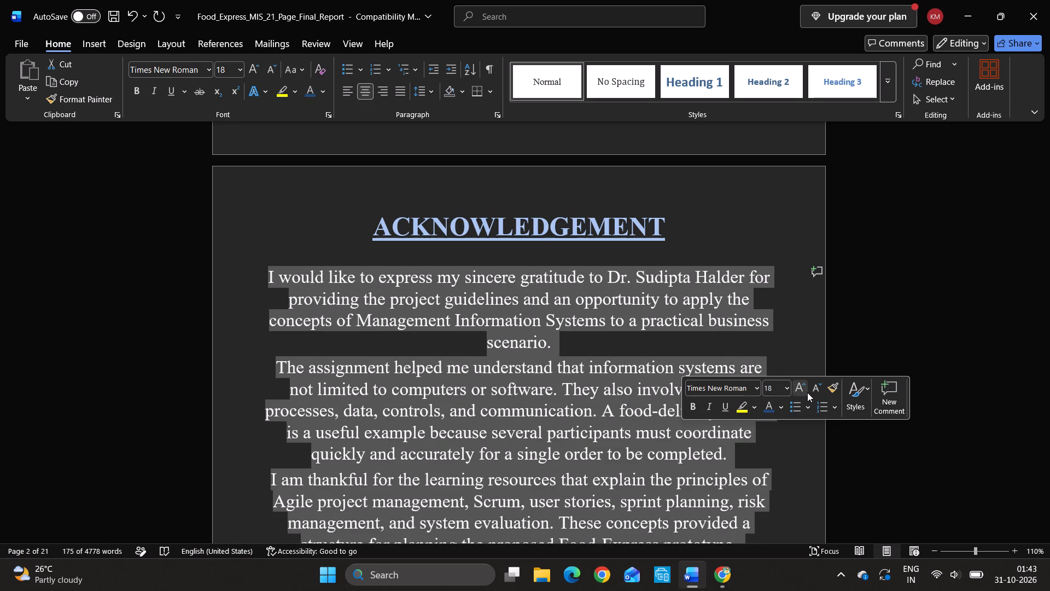
Delete the signature name below the last acknowledgement paragraph.
scroll(602, 306, down, 2)
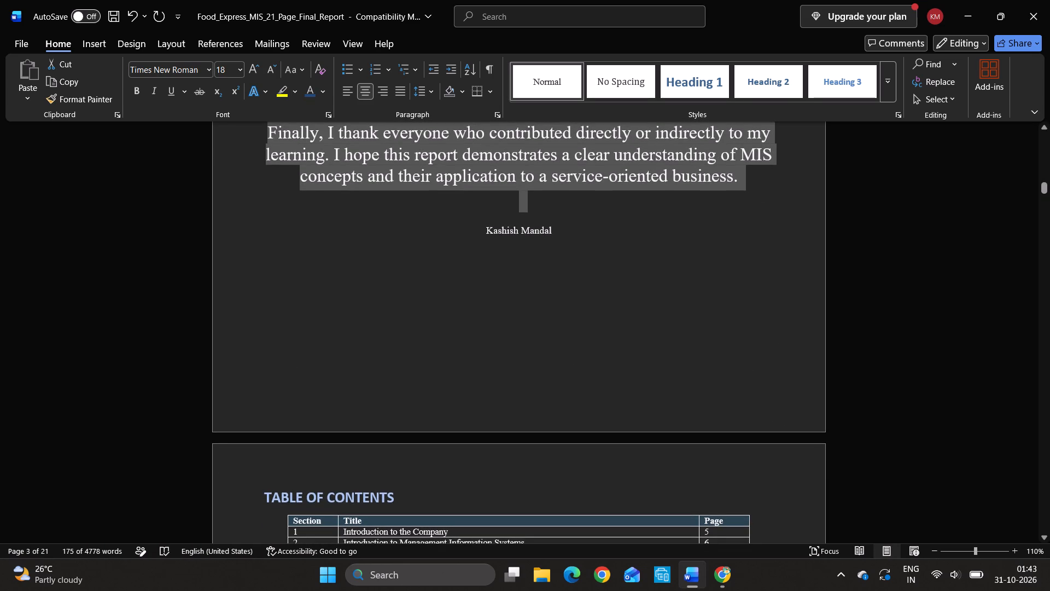
drag(561, 227, 476, 228)
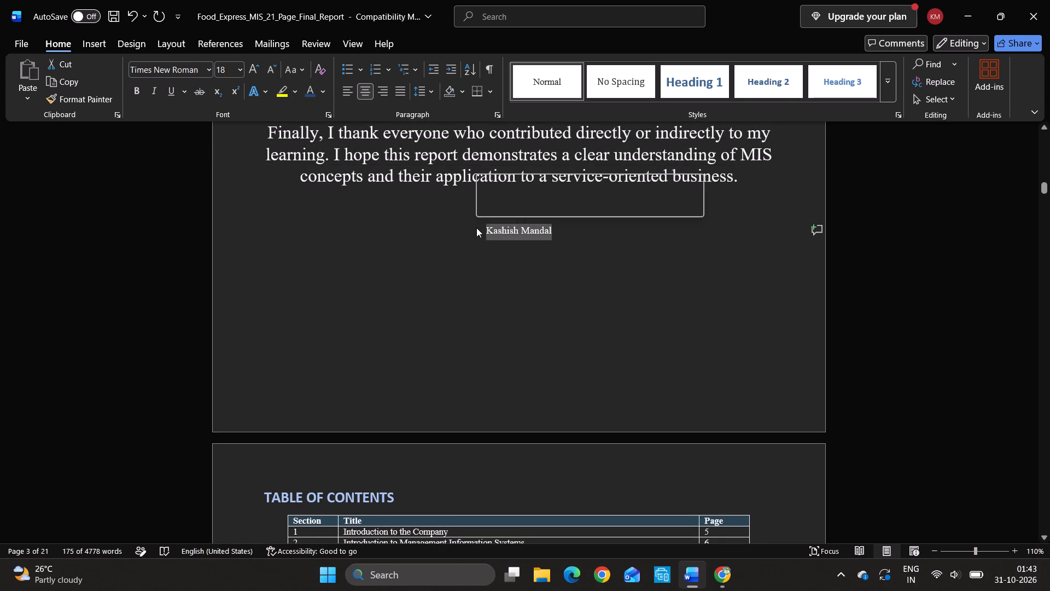
key(BackSpace)
Review the formatting of the acknowledgement and declaration pages, from the end of the cover page through to the table of contents.
scroll(476, 228, up, 3)
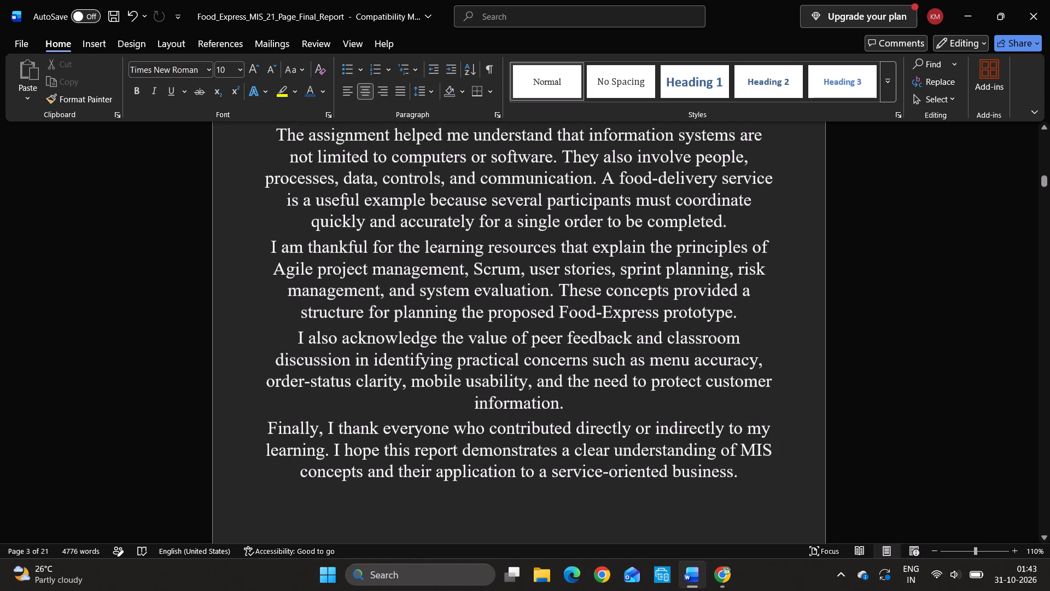
scroll(476, 228, up, 1)
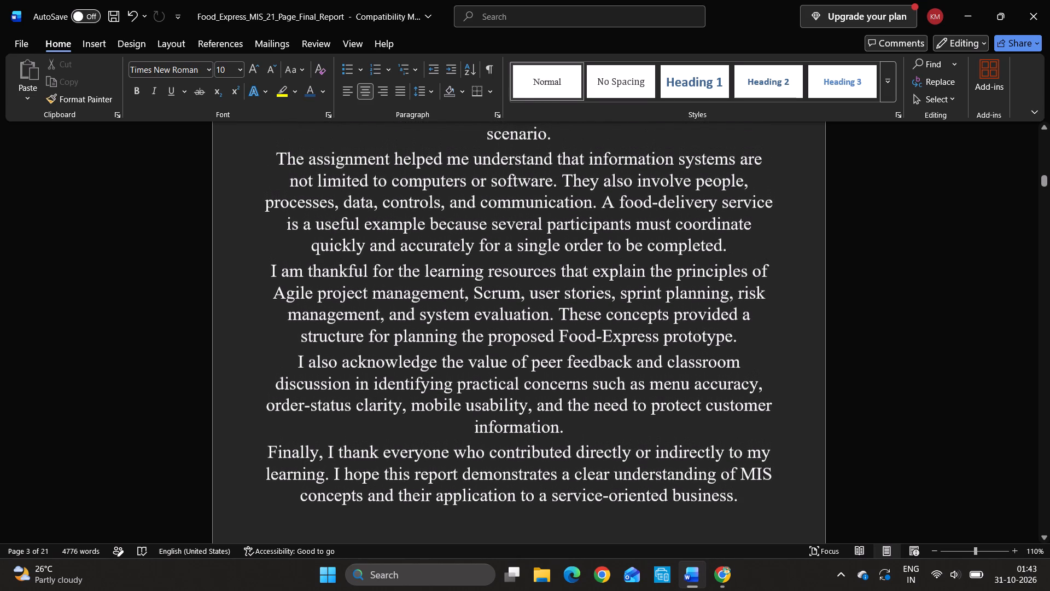
scroll(476, 228, up, 1)
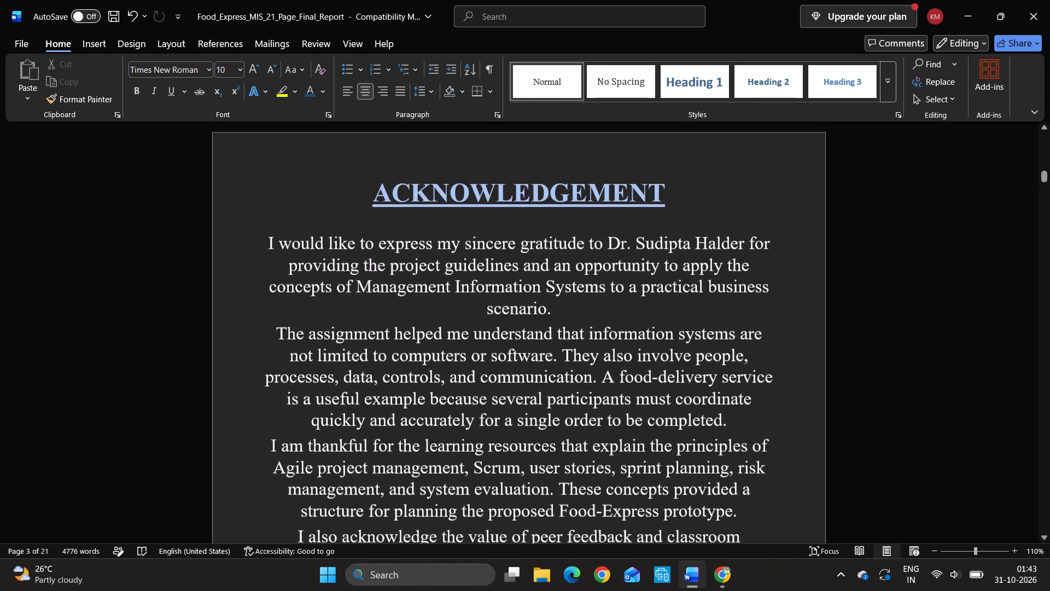
scroll(476, 228, up, 4)
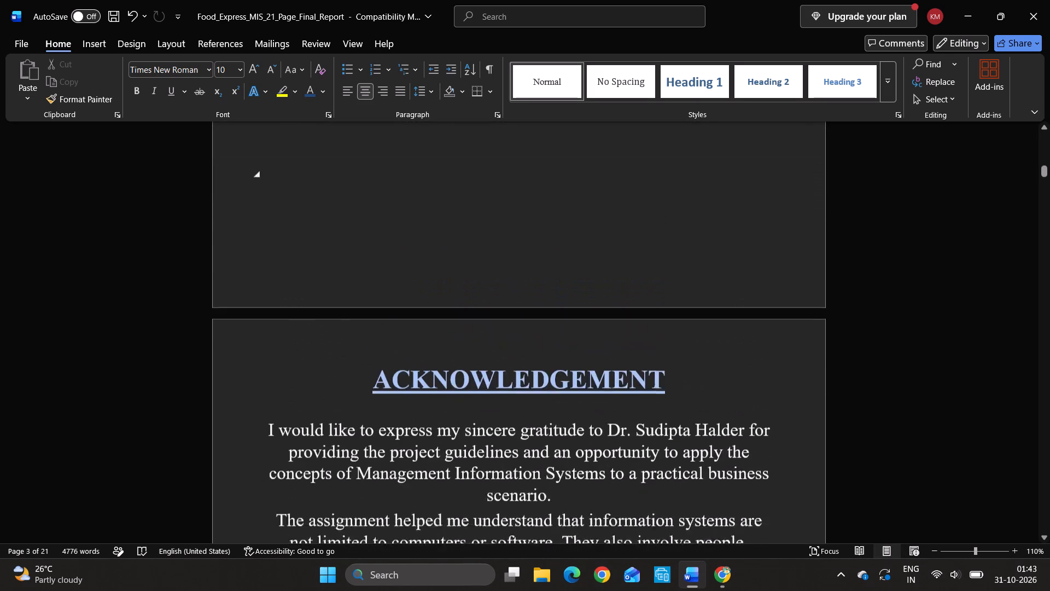
scroll(476, 228, up, 5)
scroll(476, 228, down, 4)
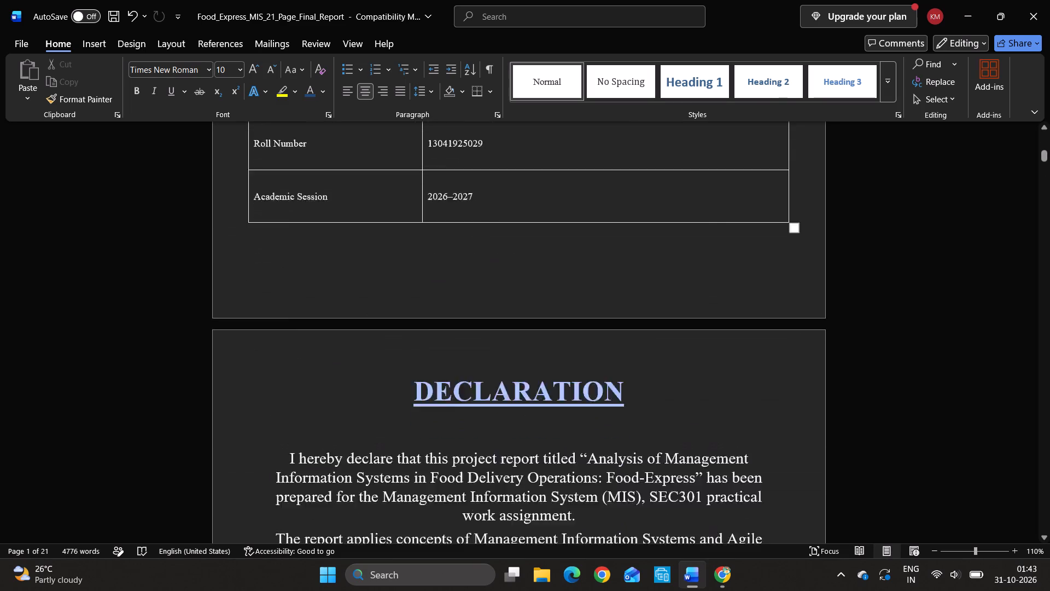
scroll(476, 228, down, 3)
scroll(476, 228, up, 2)
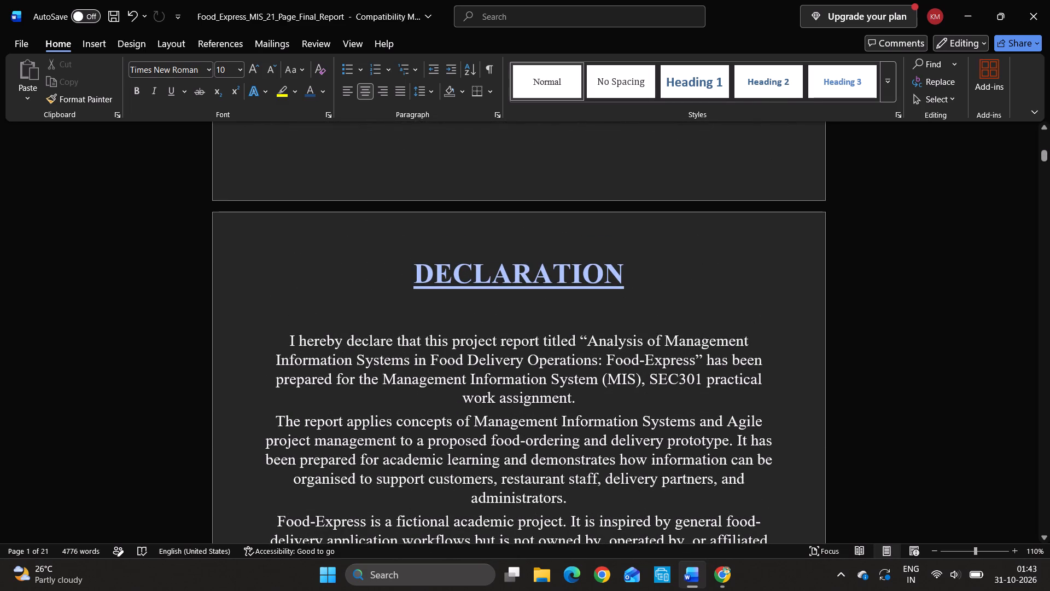
scroll(626, 381, down, 2)
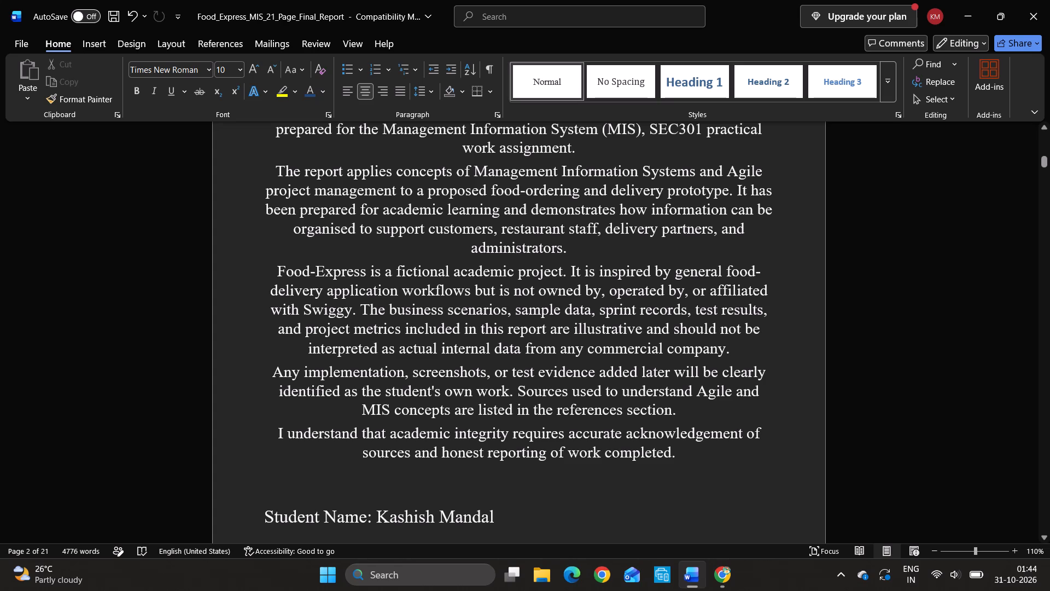
scroll(626, 381, down, 2)
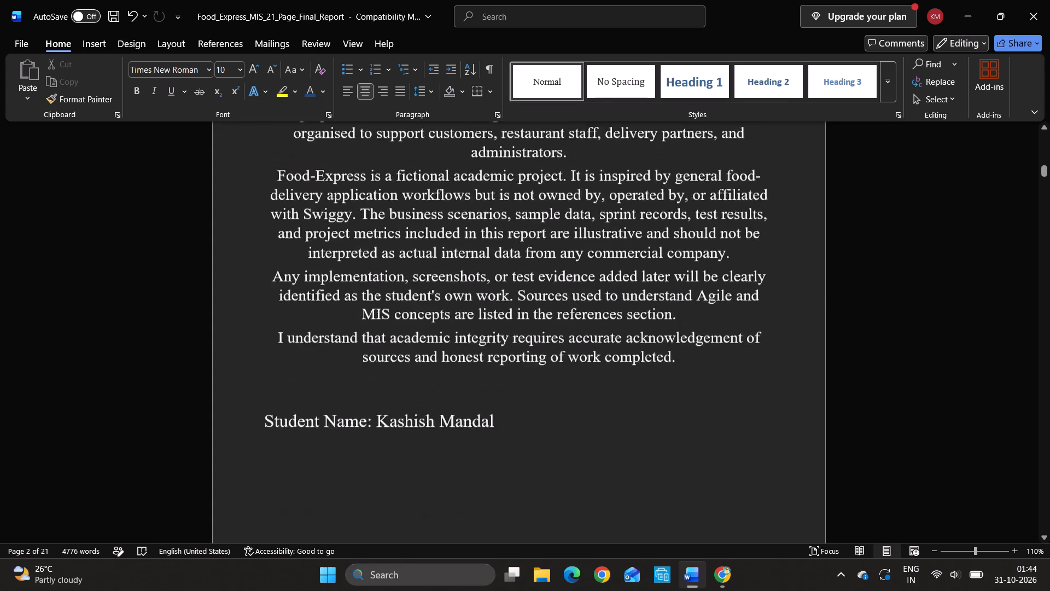
scroll(626, 381, down, 5)
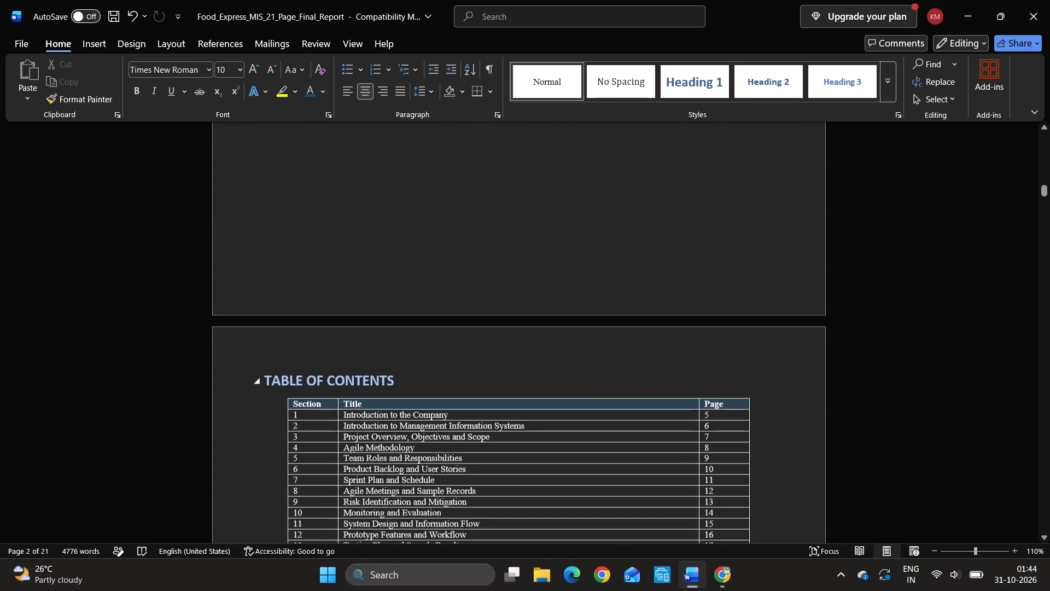
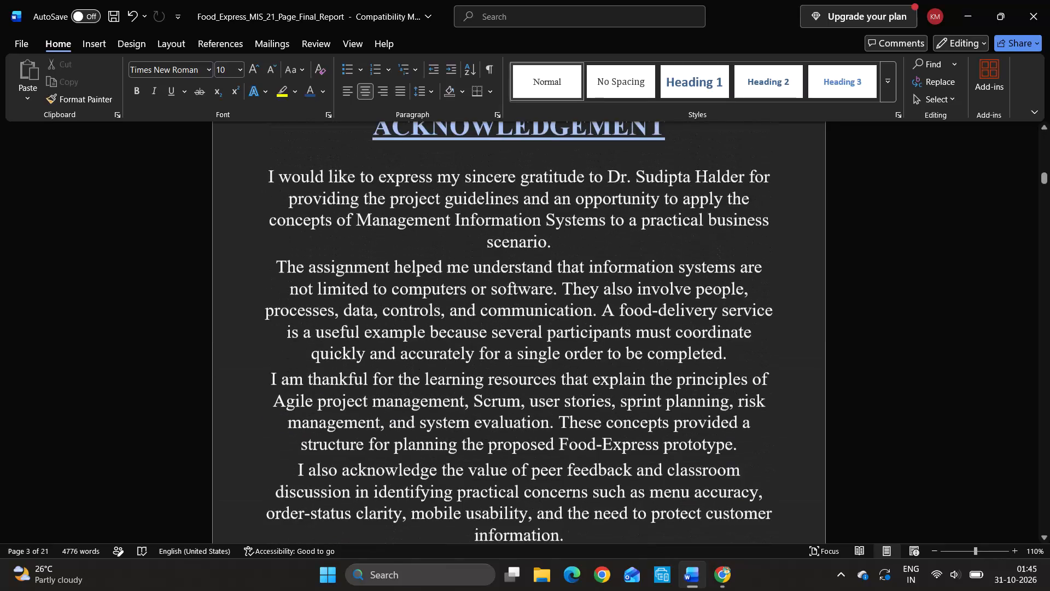
Go past the acknowledgement to the table of contents page and examine its heading, section table and note.
scroll(626, 381, down, 6)
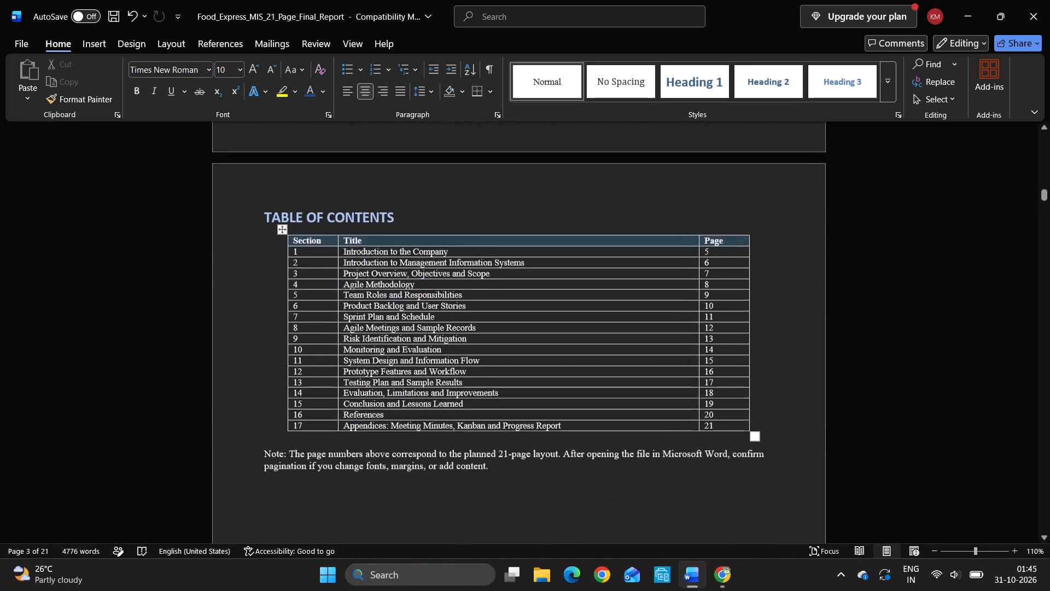
scroll(626, 381, down, 1)
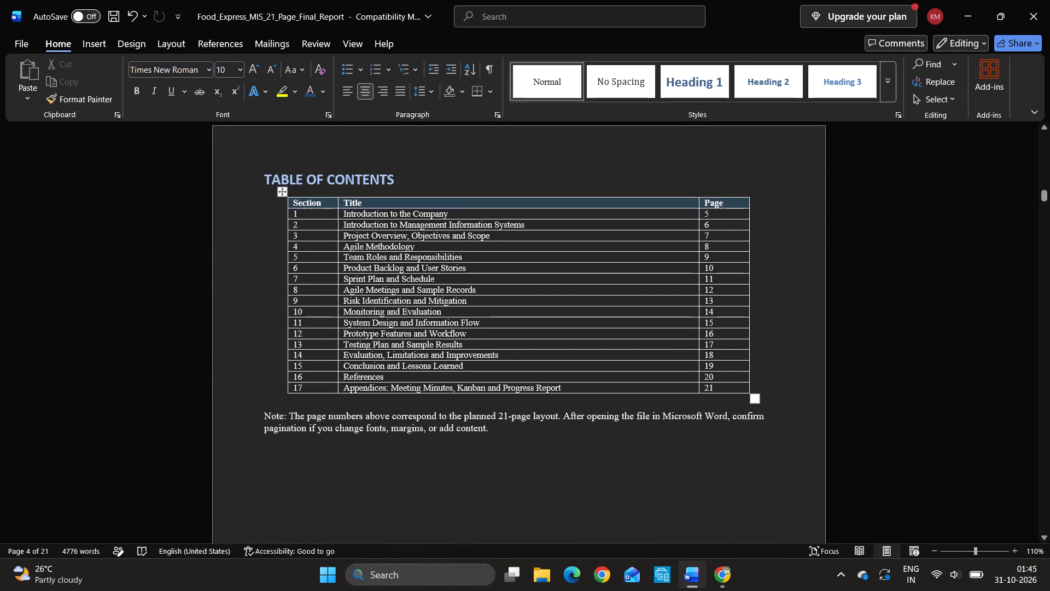
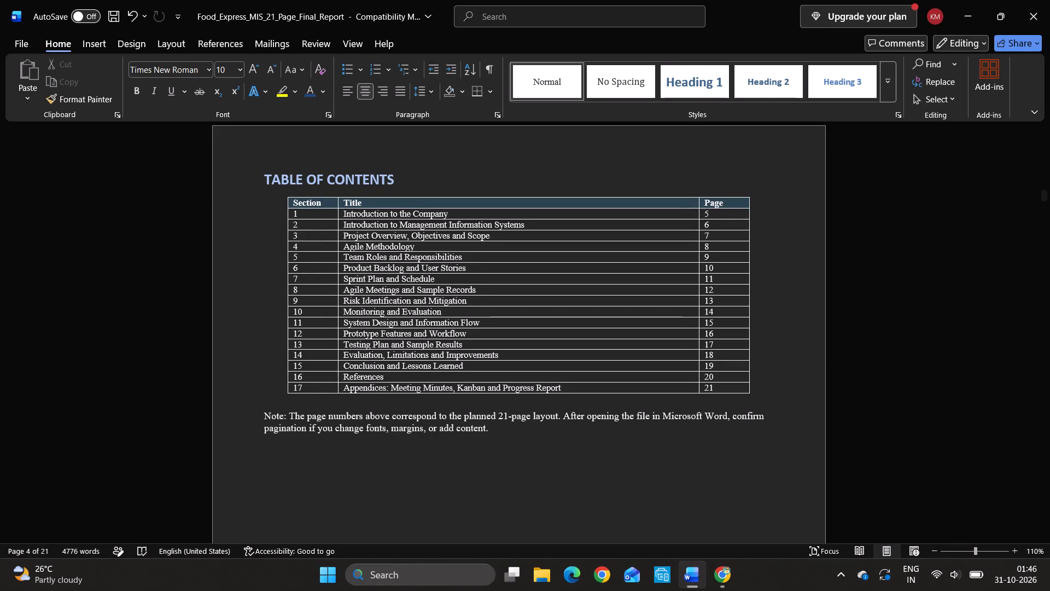
Delete the whole note about page numbers and pagination below the table of contents.
drag(260, 414, 539, 421)
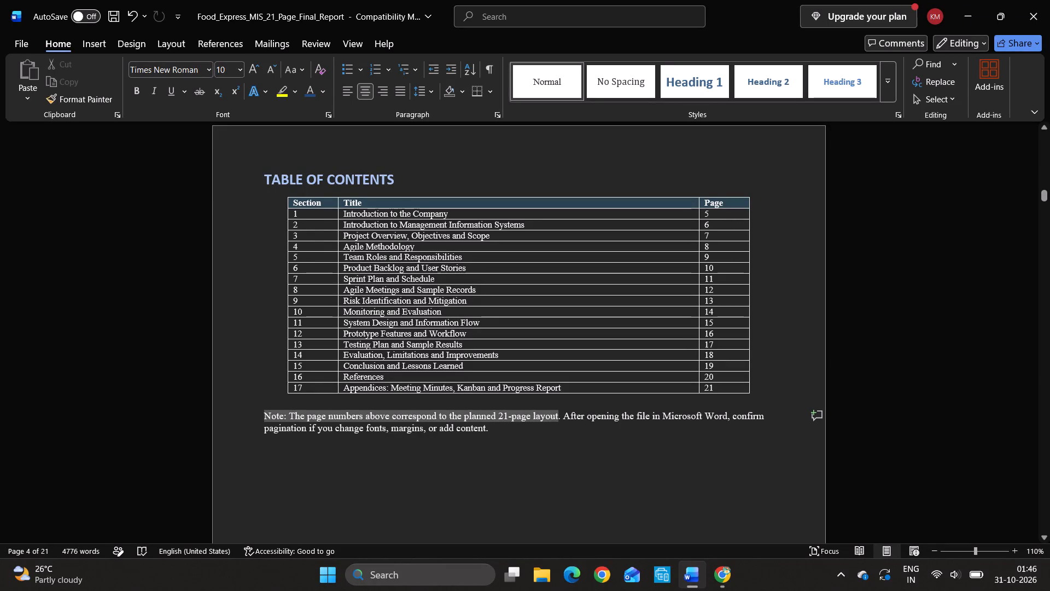
drag(539, 421, 533, 435)
key(BackSpace)
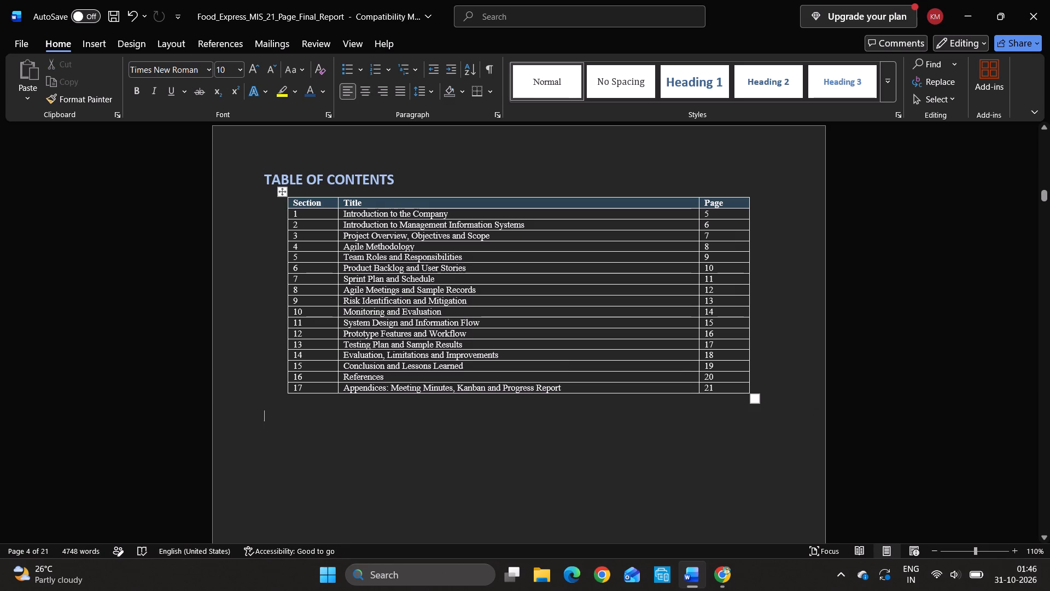
Format the TABLE OF CONTENTS heading as Times New Roman, underlined and centred, and enlarge it to 22 pt.
drag(262, 171, 419, 166)
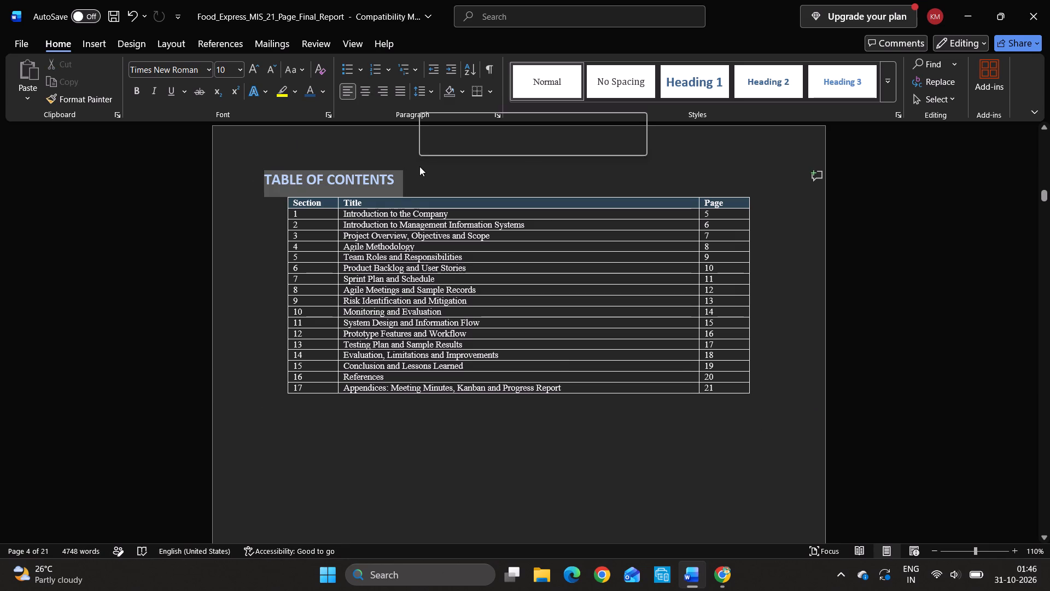
click(458, 123)
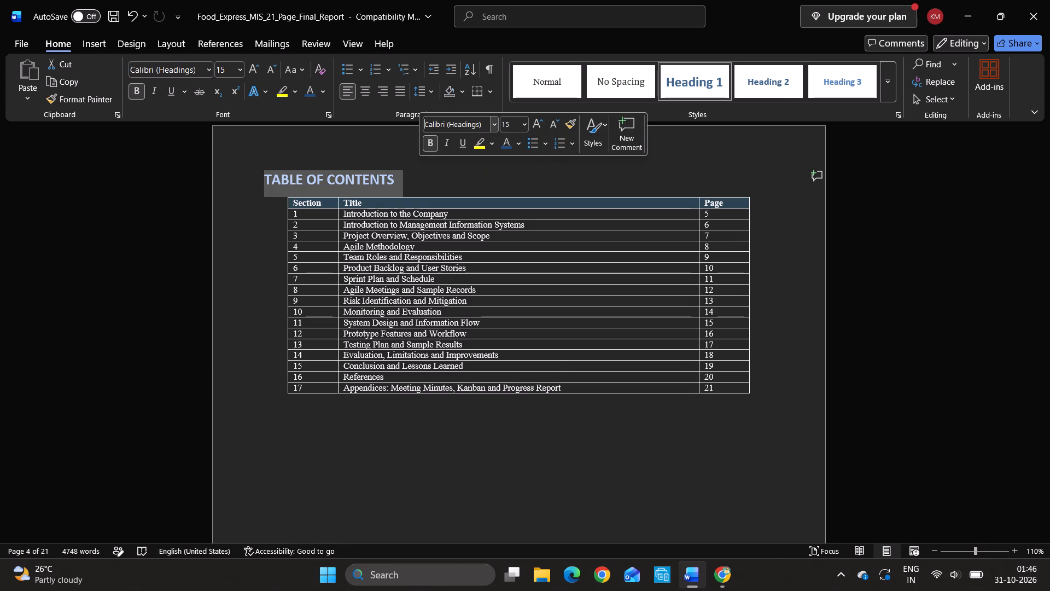
text(TI)
key(Return)
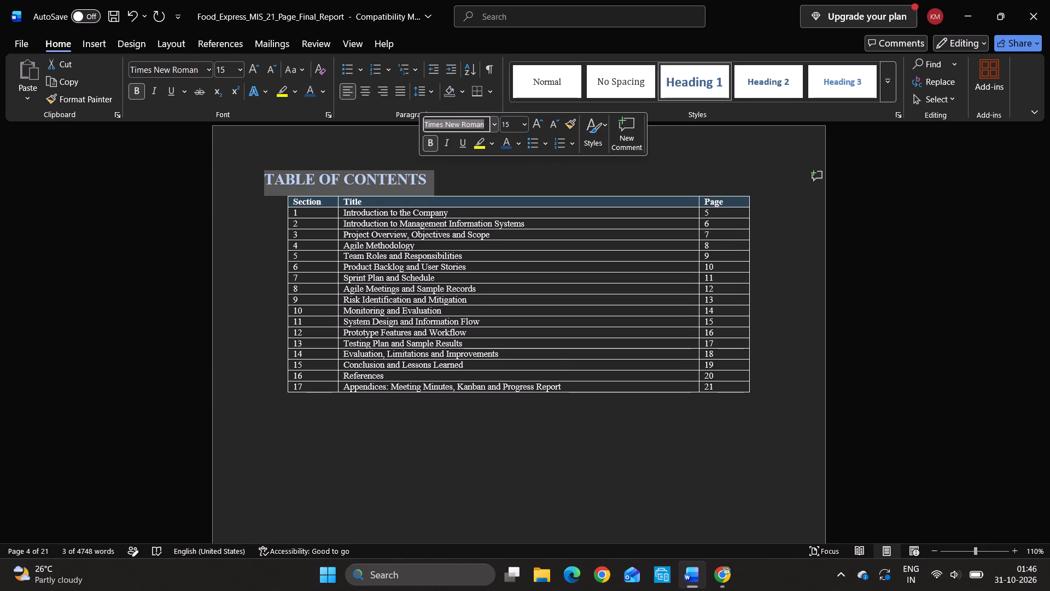
click(460, 141)
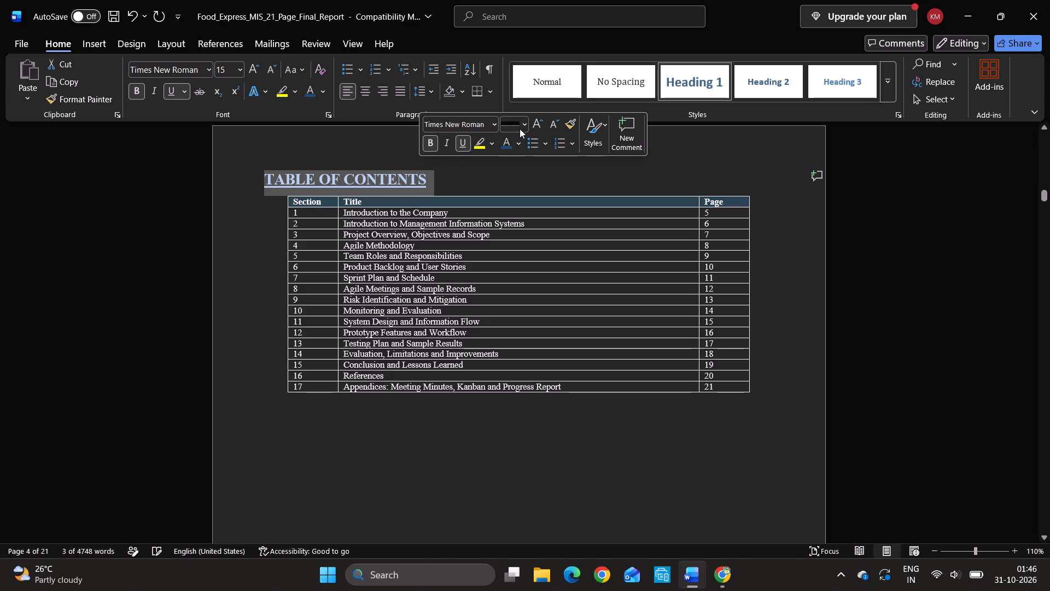
triple_click(540, 120)
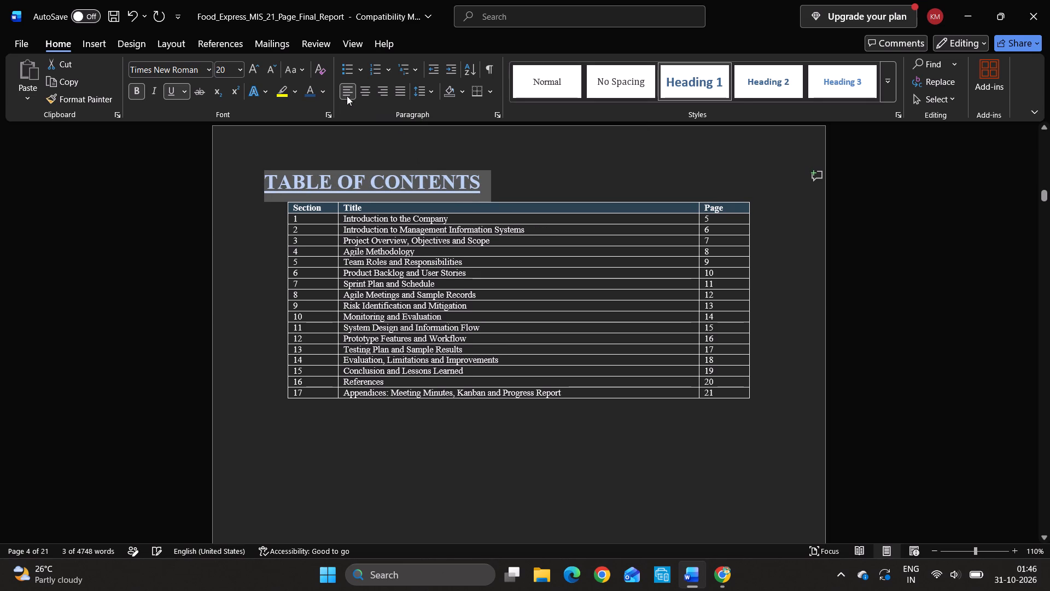
click(363, 88)
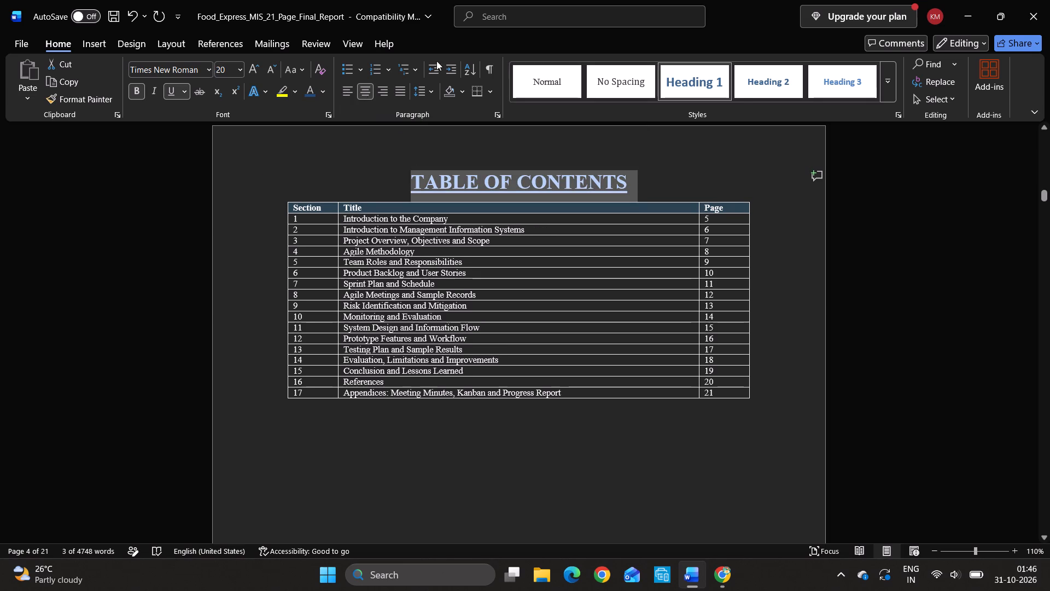
click(253, 73)
click(253, 73)
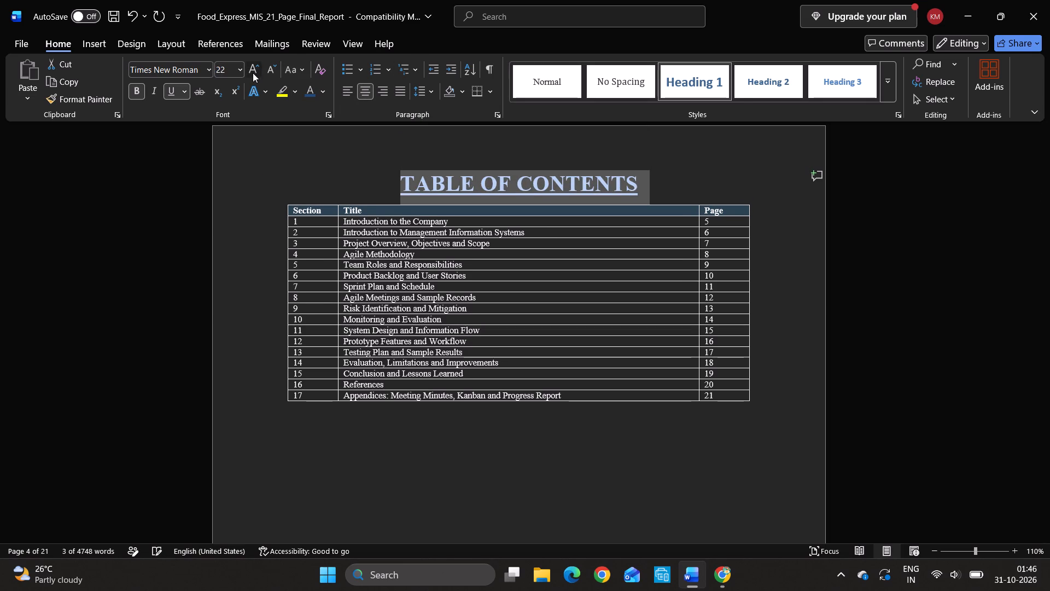
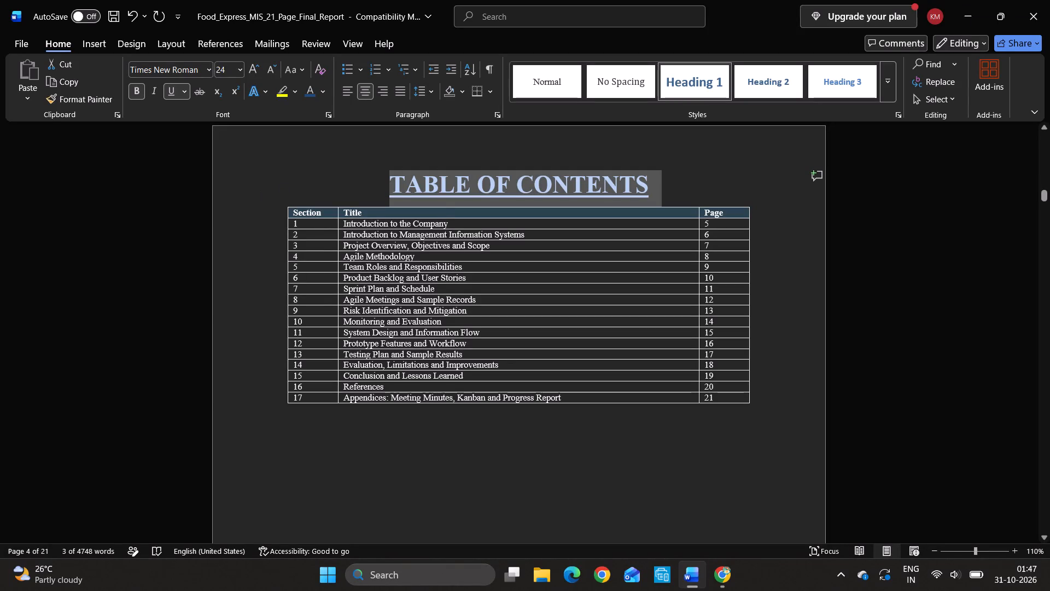
Reposition the contents table slightly lower to leave a gap beneath the TABLE OF CONTENTS heading, keeping it centred on the page.
drag(281, 196, 272, 270)
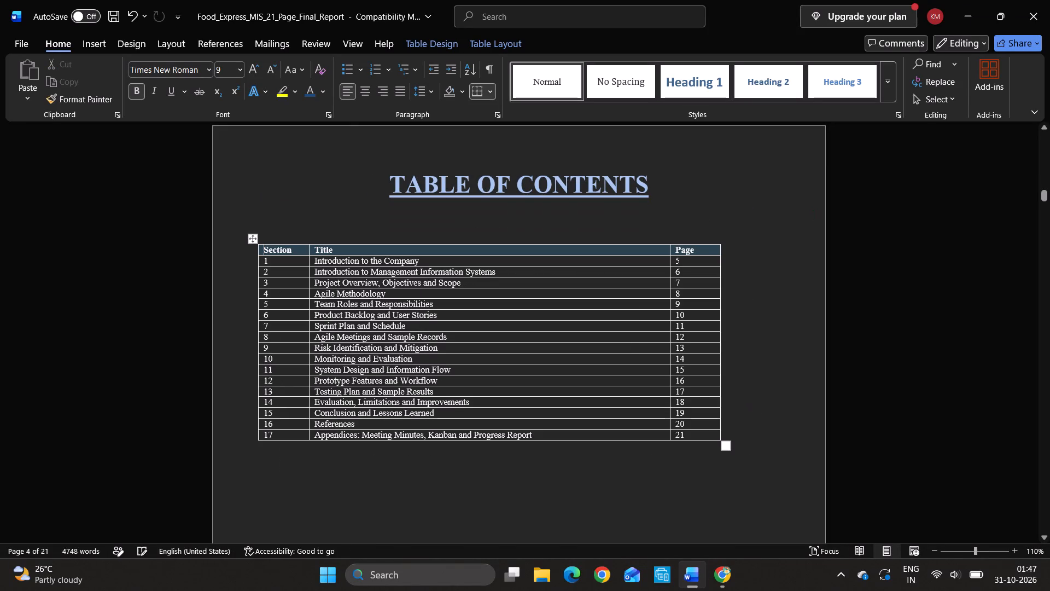
drag(255, 239, 279, 223)
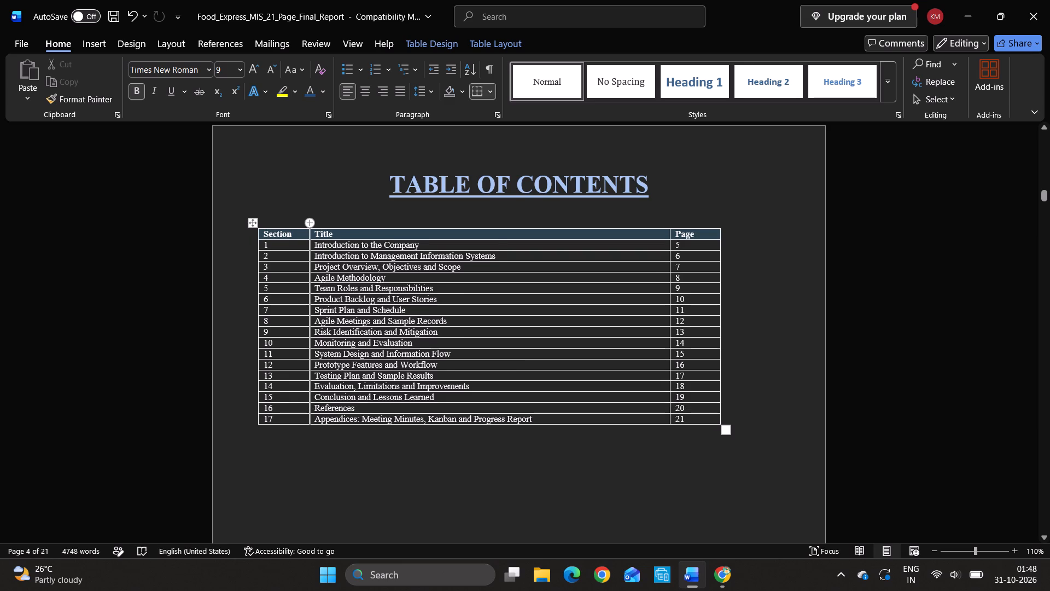
drag(254, 218, 285, 217)
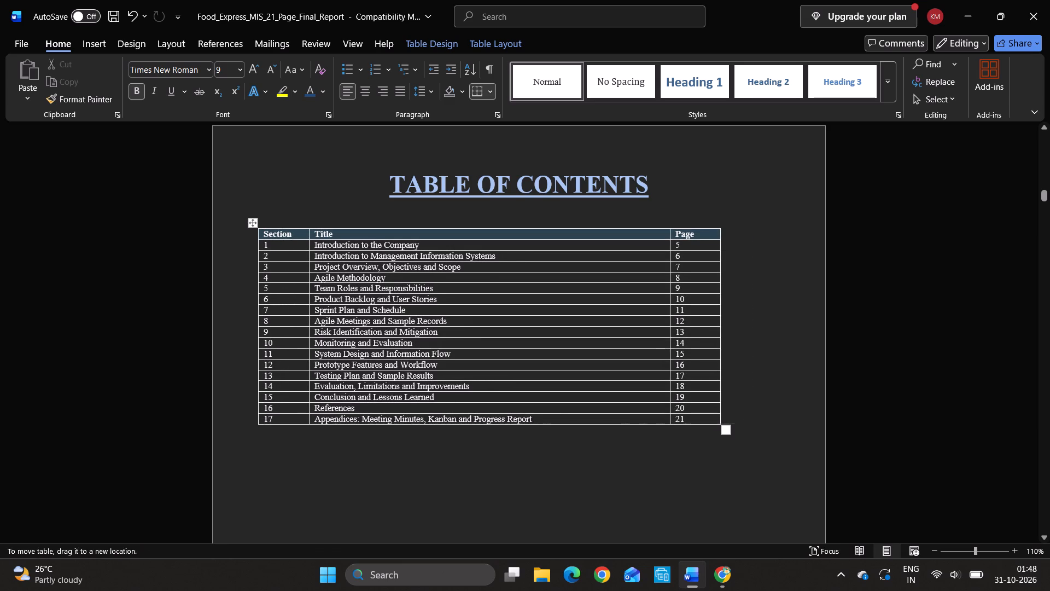
Stretch the contents table taller so its rows spread further down the page.
drag(753, 428, 748, 472)
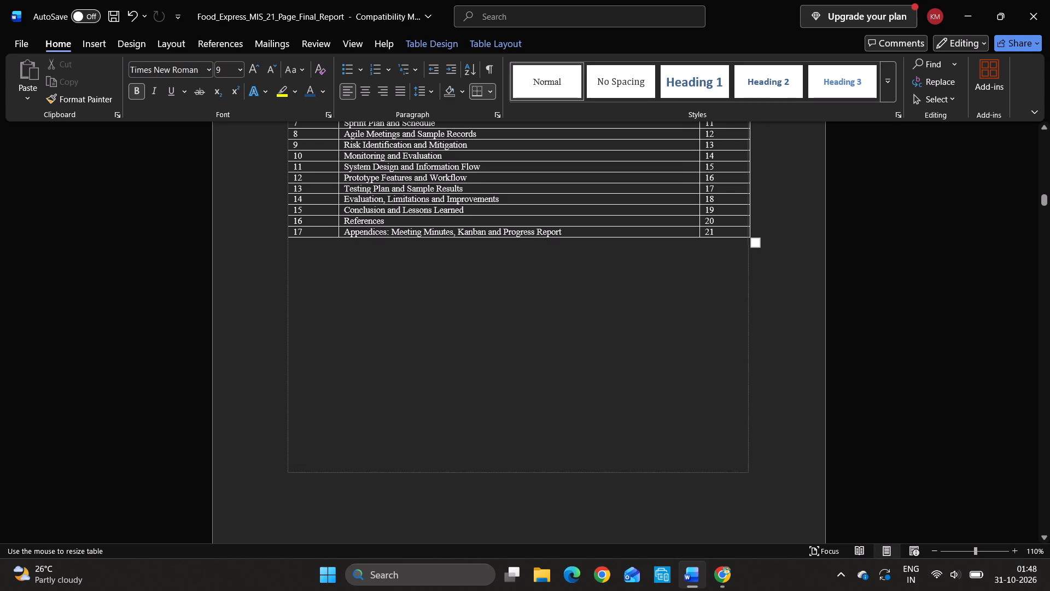
drag(748, 472, 754, 481)
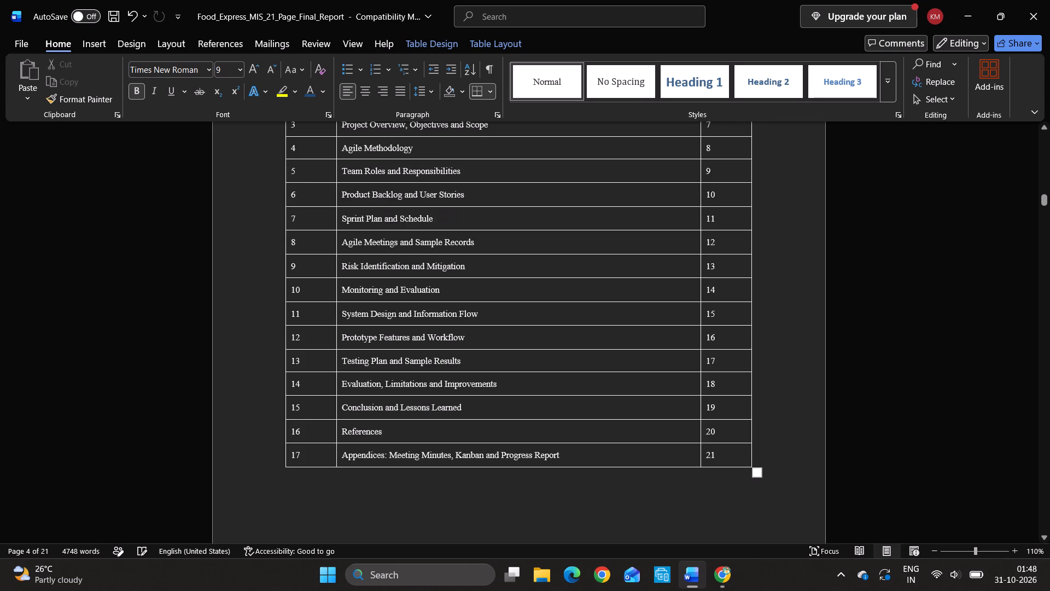
scroll(754, 481, up, 2)
scroll(754, 481, down, 2)
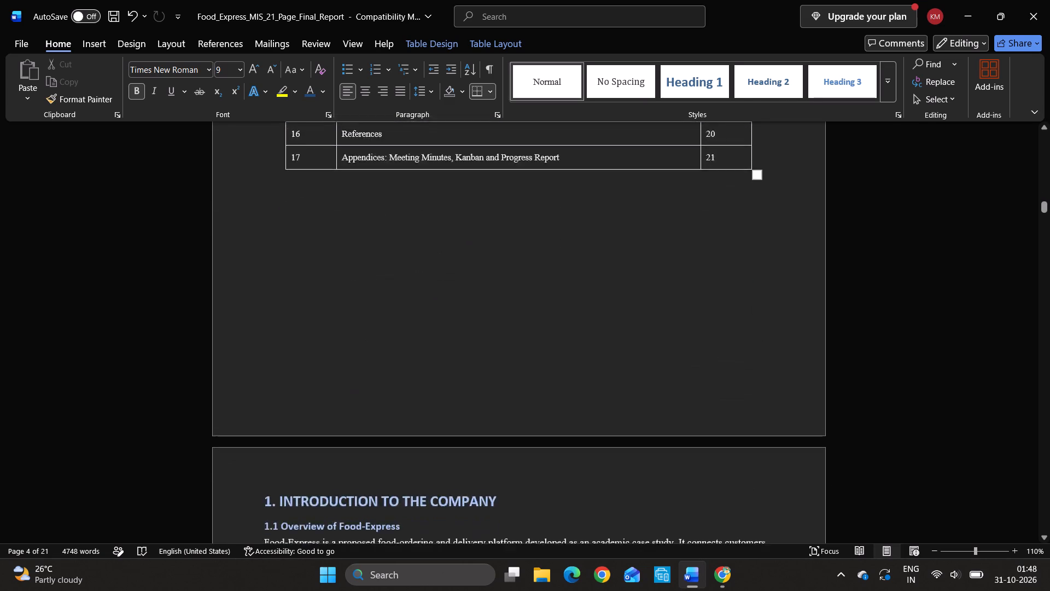
Format the heading "1. INTRODUCTION TO THE COMPANY" as Times New Roman, 20 pt, underlined and centred.
scroll(754, 481, down, 4)
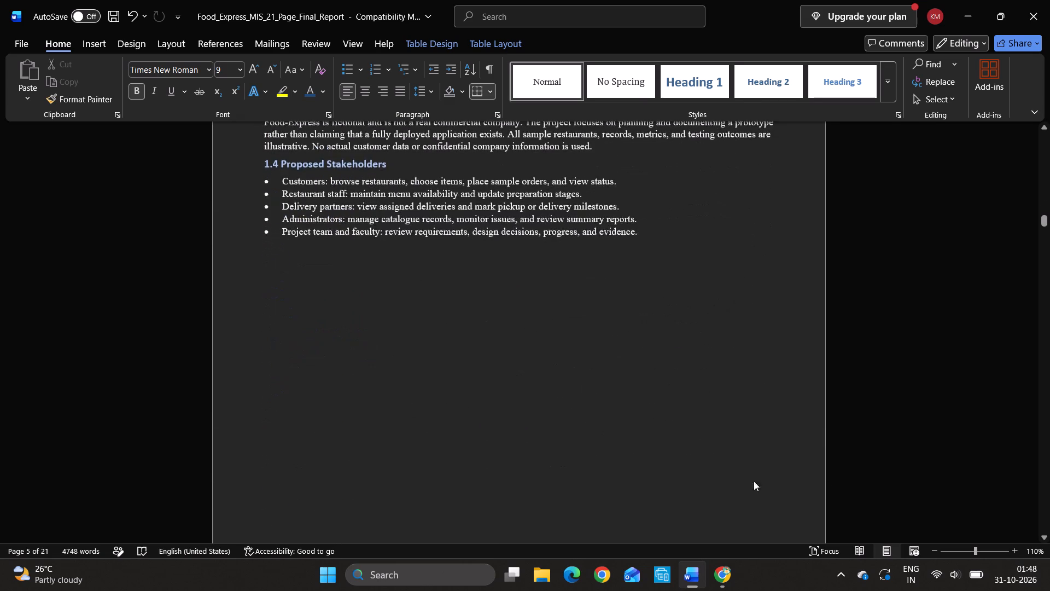
scroll(754, 481, down, 1)
scroll(754, 481, up, 4)
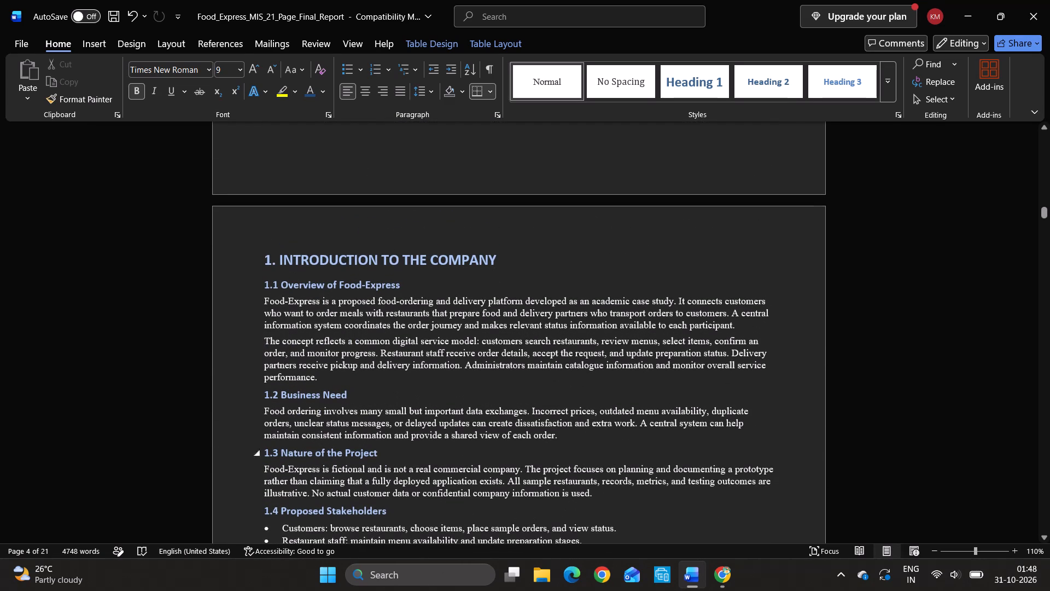
drag(264, 254, 488, 263)
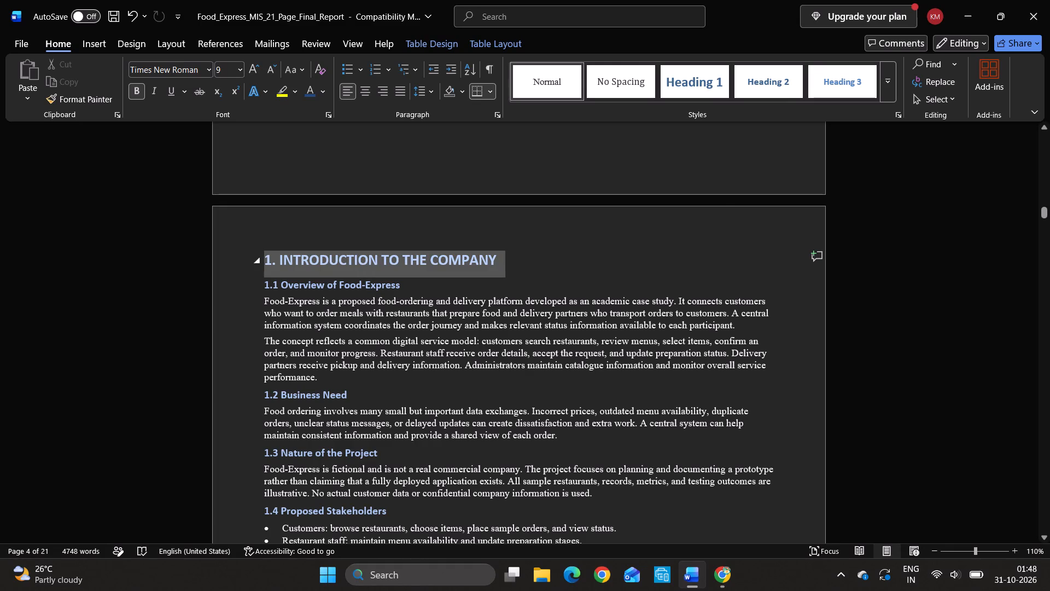
drag(488, 263, 498, 262)
click(364, 88)
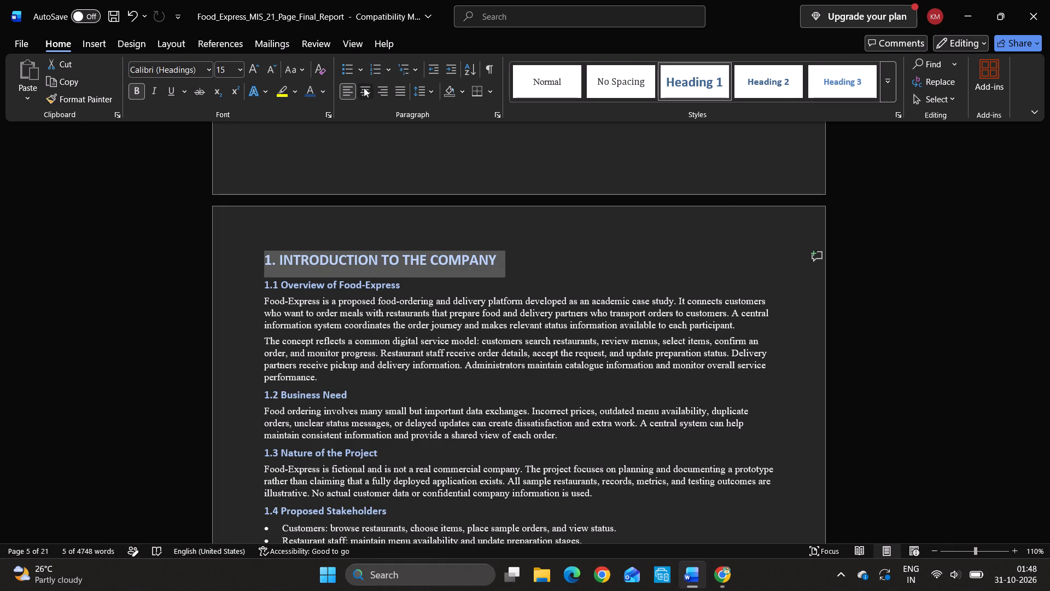
double_click(252, 72)
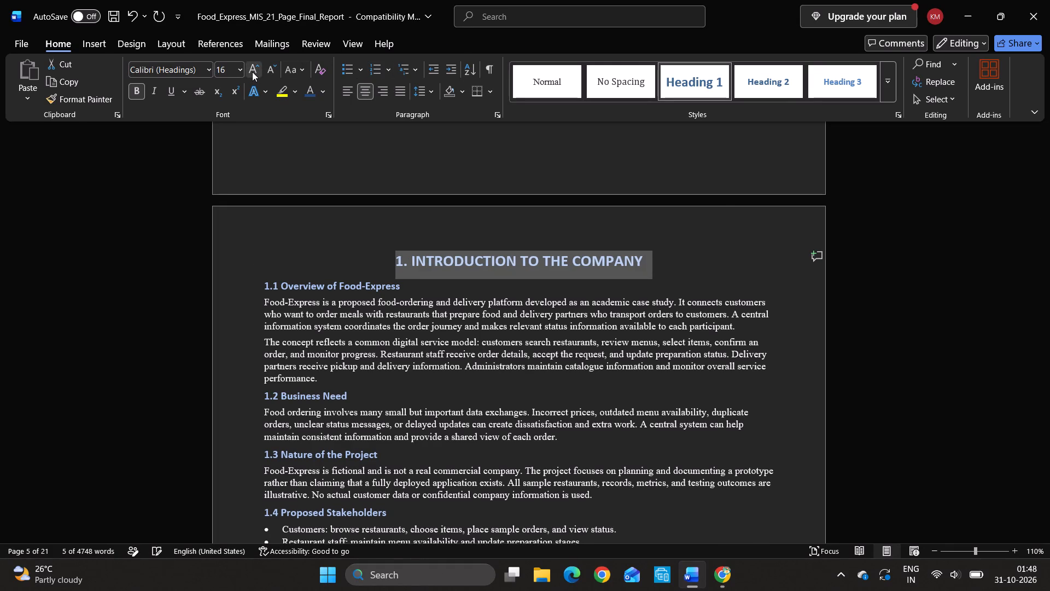
triple_click(252, 72)
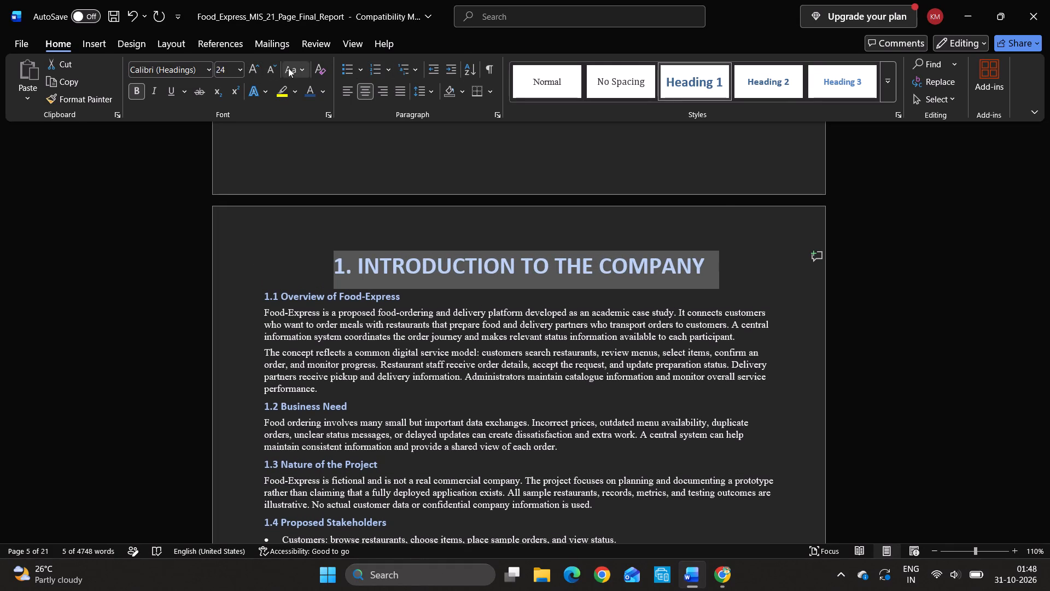
double_click(266, 71)
click(170, 94)
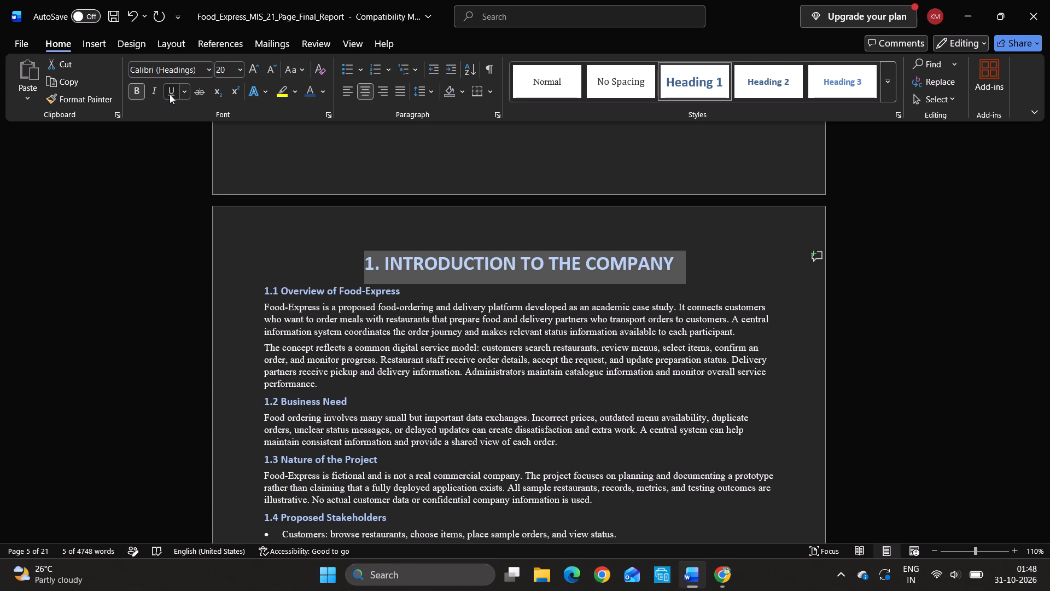
drag(164, 61, 166, 69)
click(166, 69)
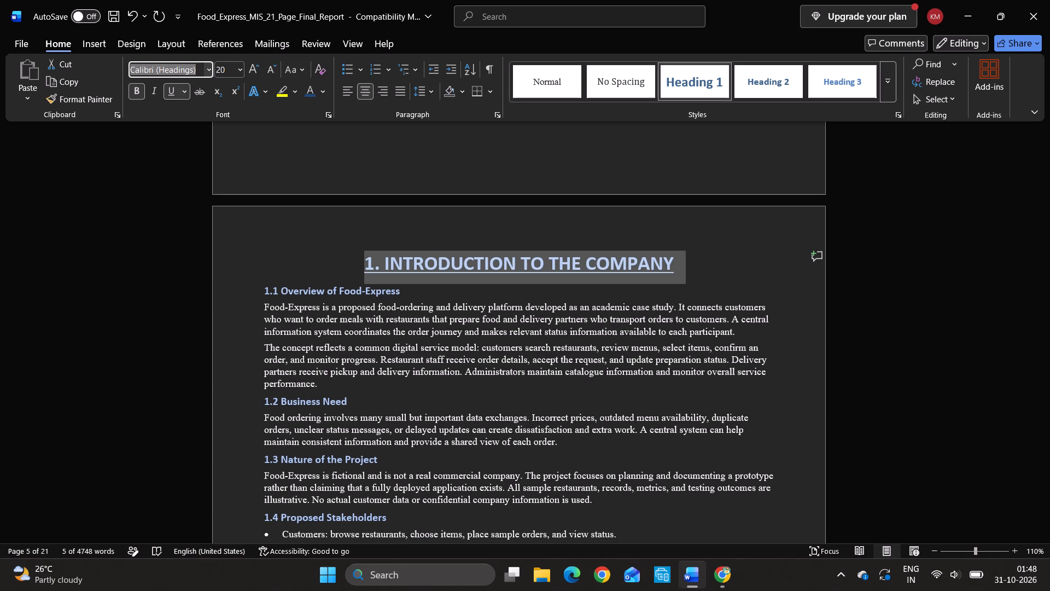
key(t)
key(Return)
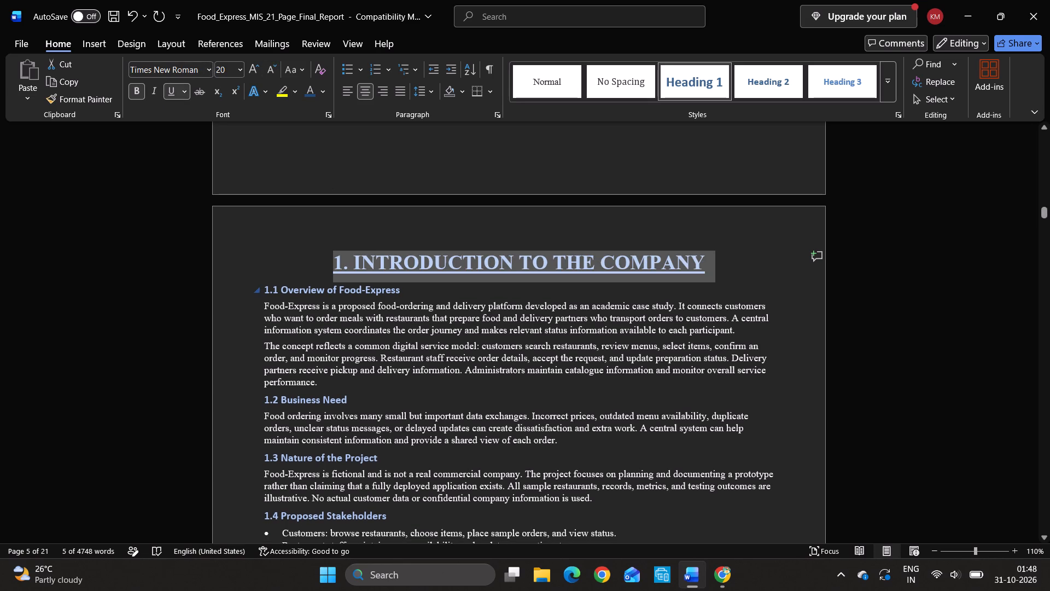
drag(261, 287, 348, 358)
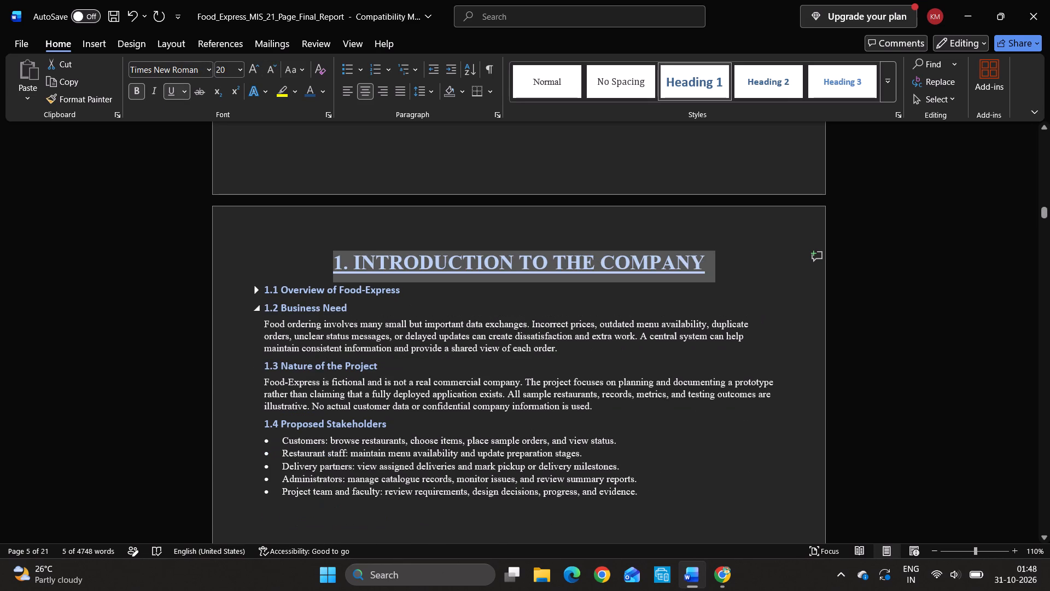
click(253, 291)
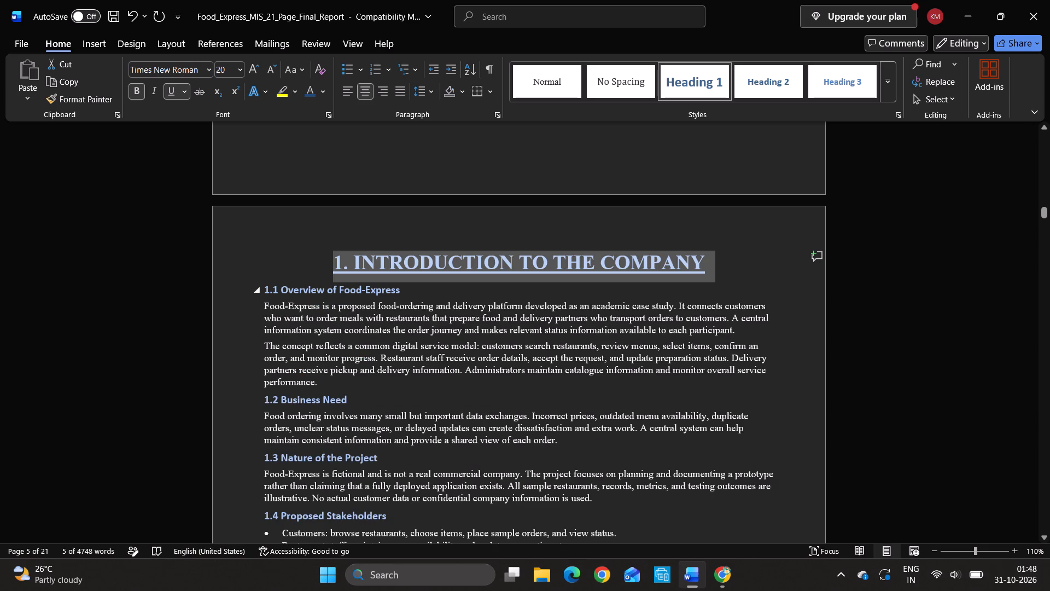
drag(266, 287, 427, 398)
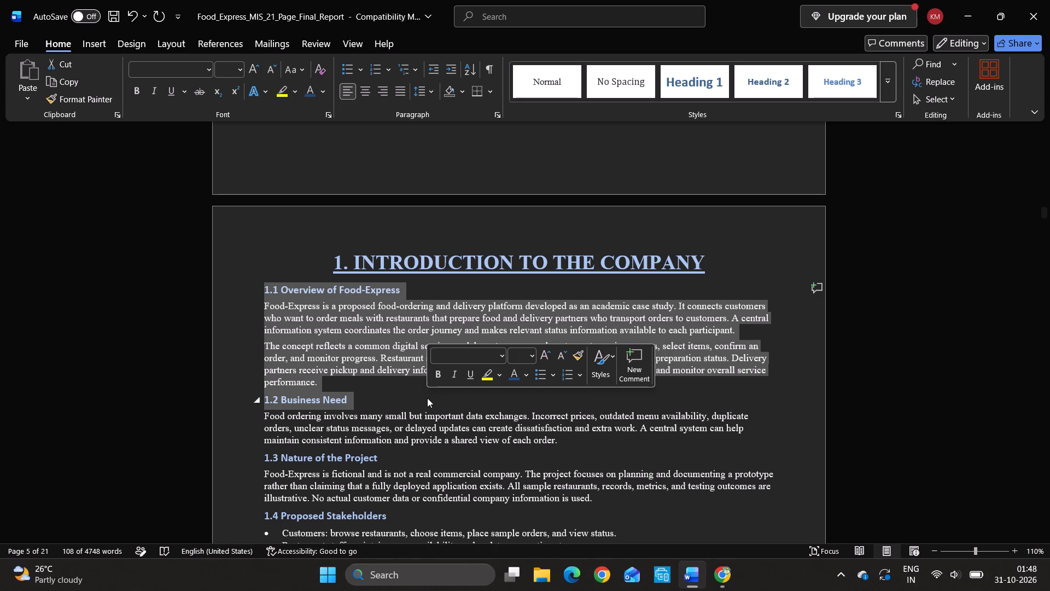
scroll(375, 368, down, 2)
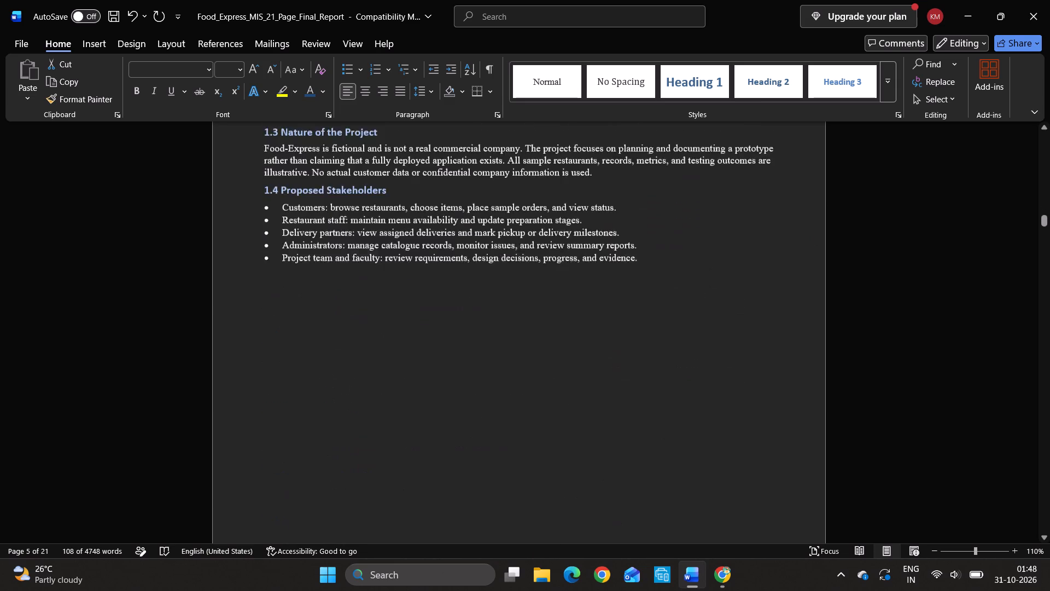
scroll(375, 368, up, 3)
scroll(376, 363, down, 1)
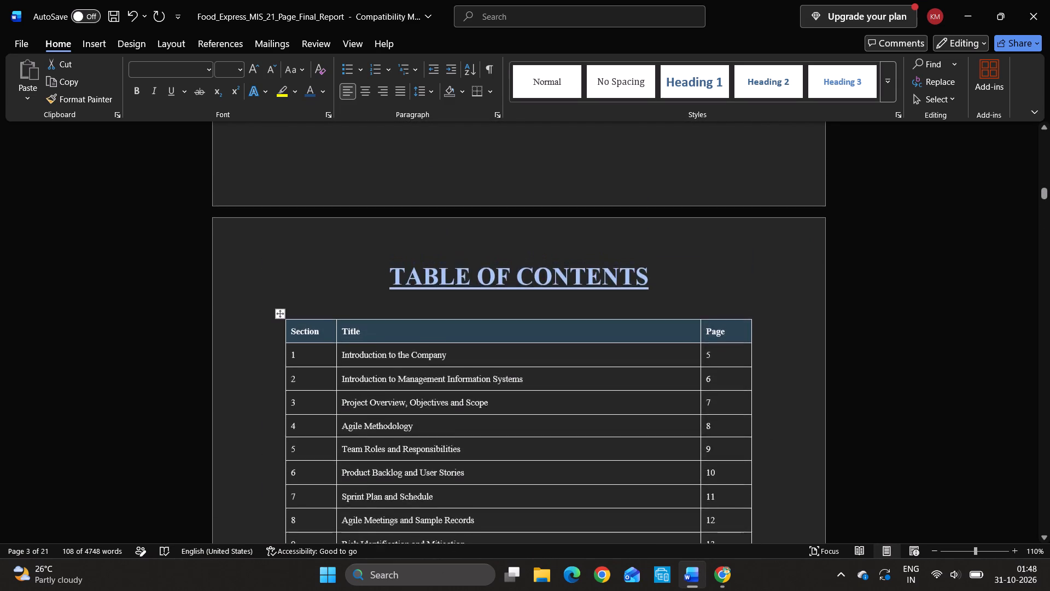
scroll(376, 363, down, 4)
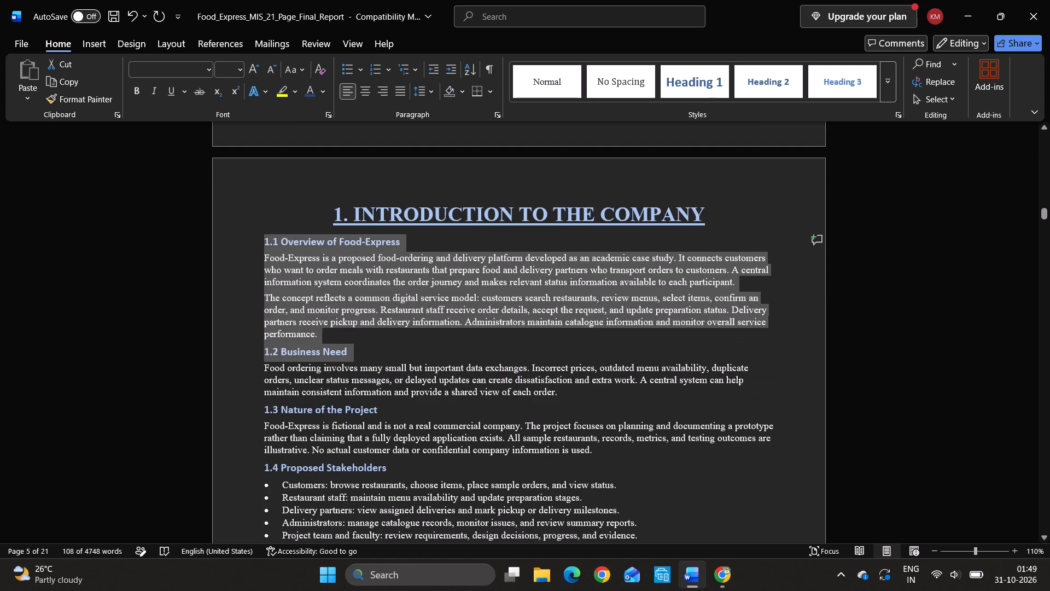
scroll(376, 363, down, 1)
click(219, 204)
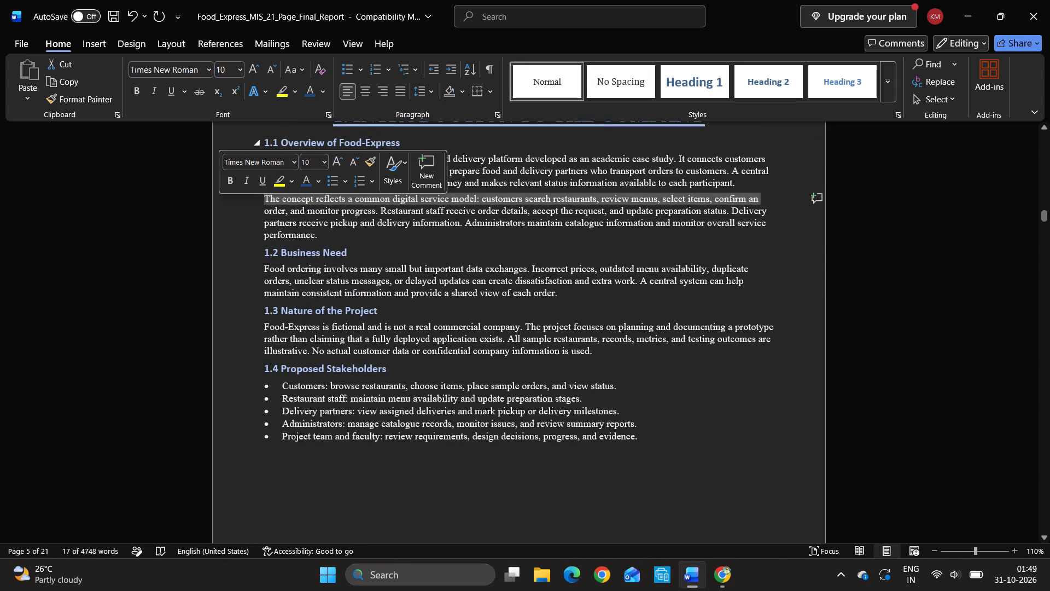
Enlarge all section 1 text, from 1.1 Overview of Food-Express through the last stakeholder bullet, by three font-size increments.
drag(263, 137, 569, 375)
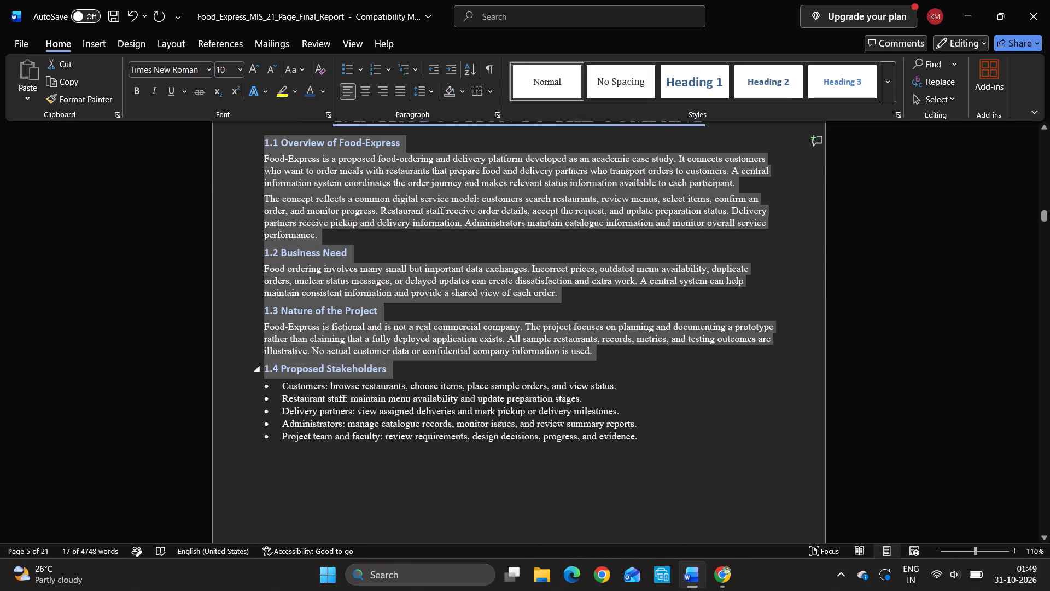
drag(569, 375, 631, 448)
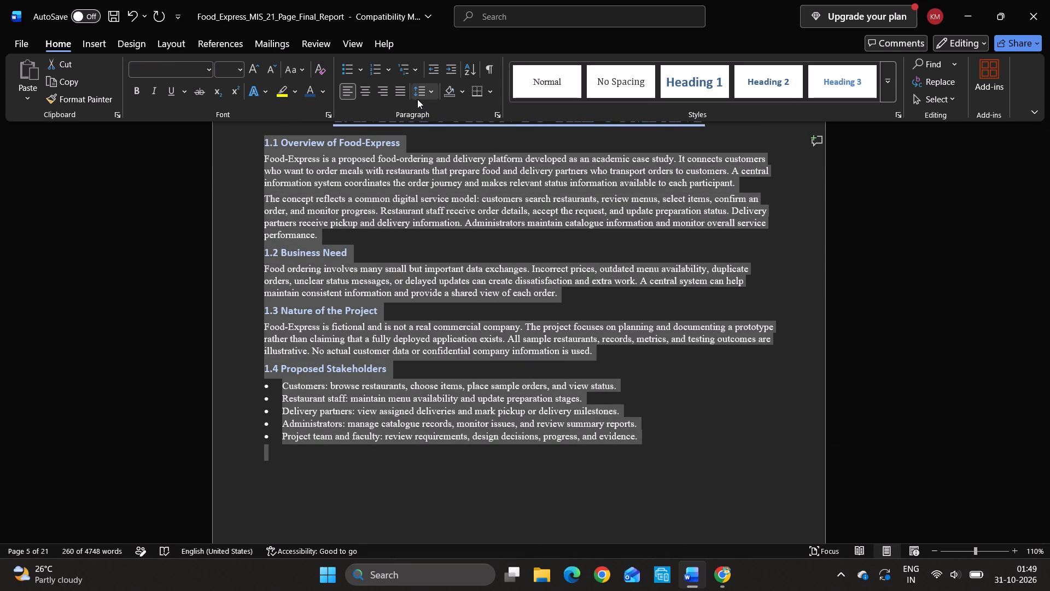
double_click(259, 69)
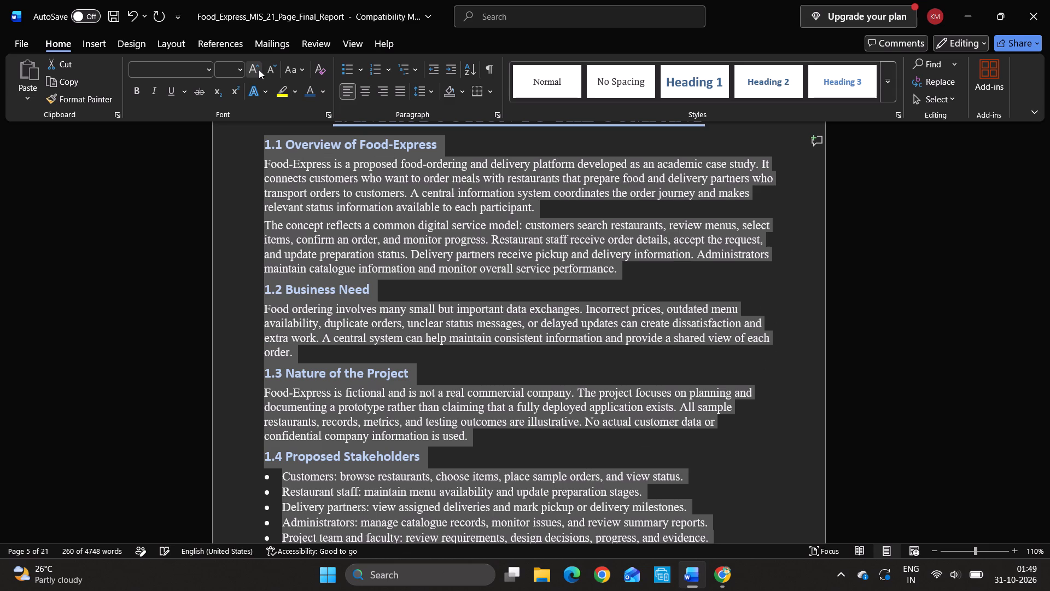
scroll(342, 304, down, 3)
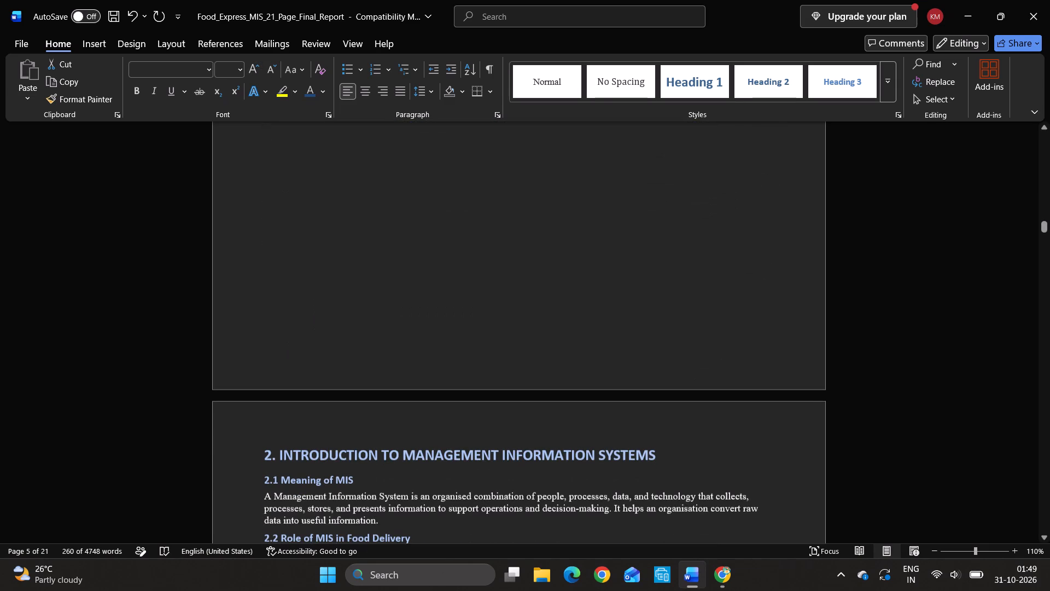
click(260, 69)
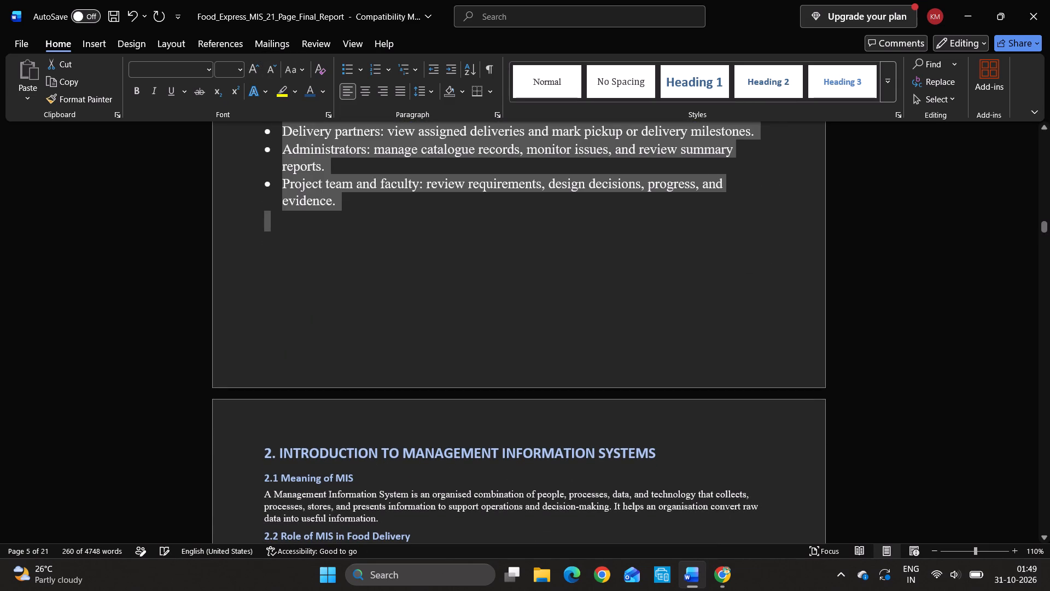
scroll(173, 140, up, 4)
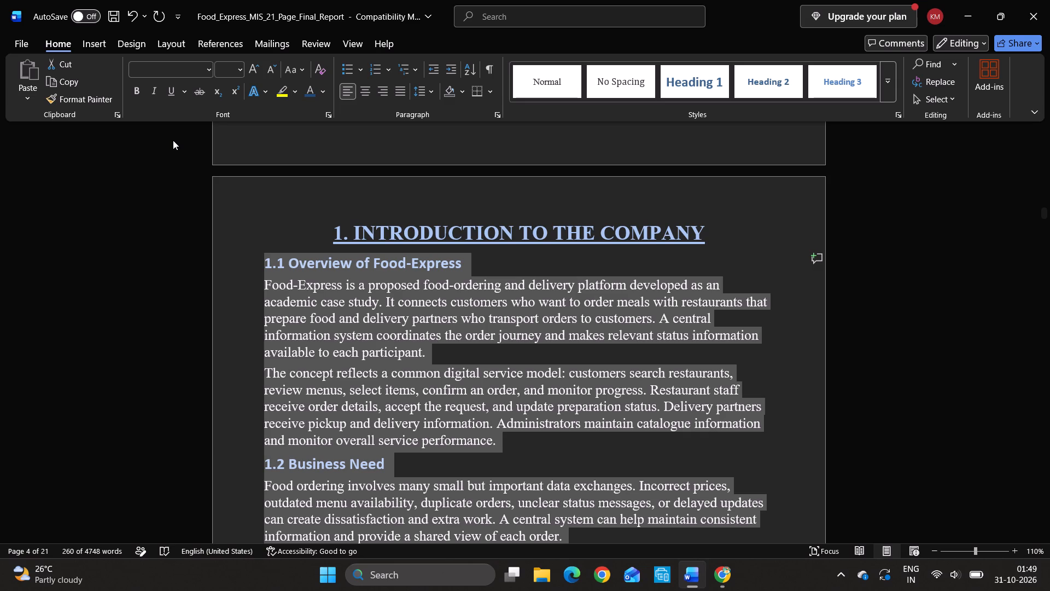
Format the heading "2. INTRODUCTION TO MANAGEMENT INFORMATION SYSTEMS" as 18 pt, underlined and centred.
scroll(173, 140, down, 4)
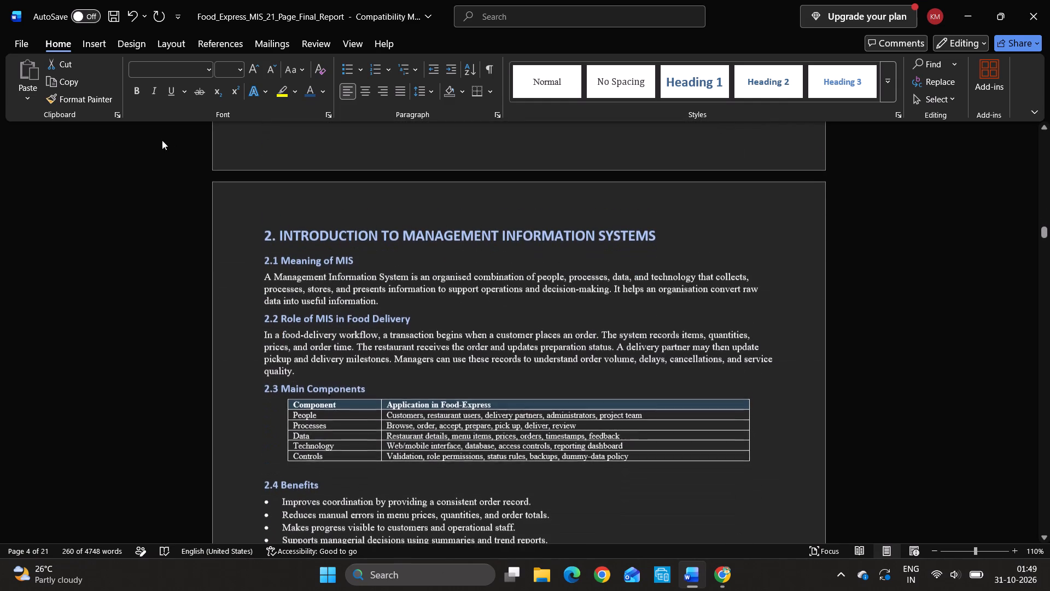
drag(263, 240, 458, 223)
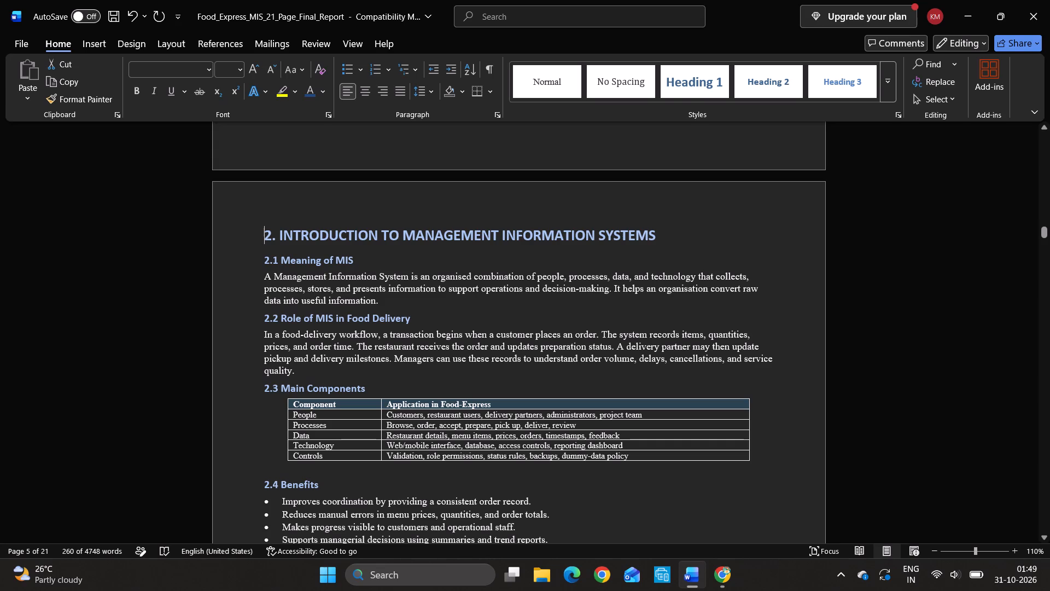
drag(458, 223, 638, 248)
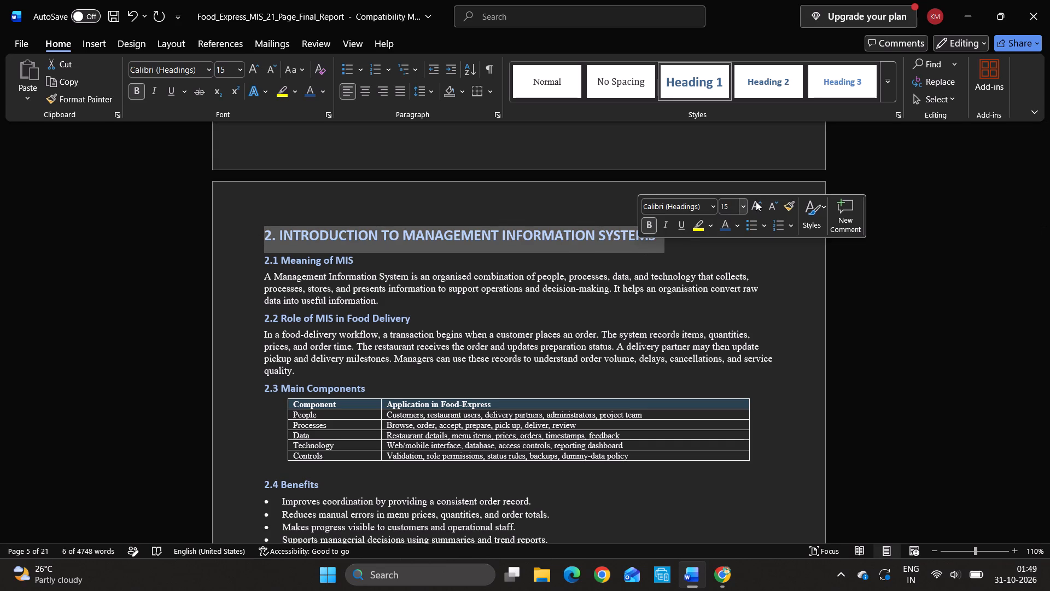
click(756, 201)
click(756, 201)
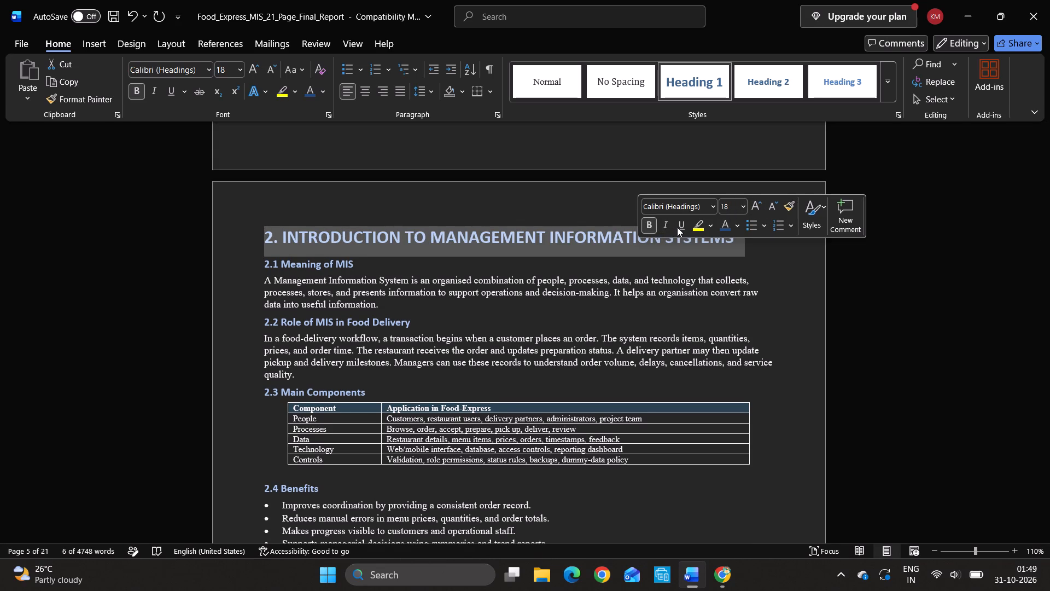
click(677, 227)
click(369, 90)
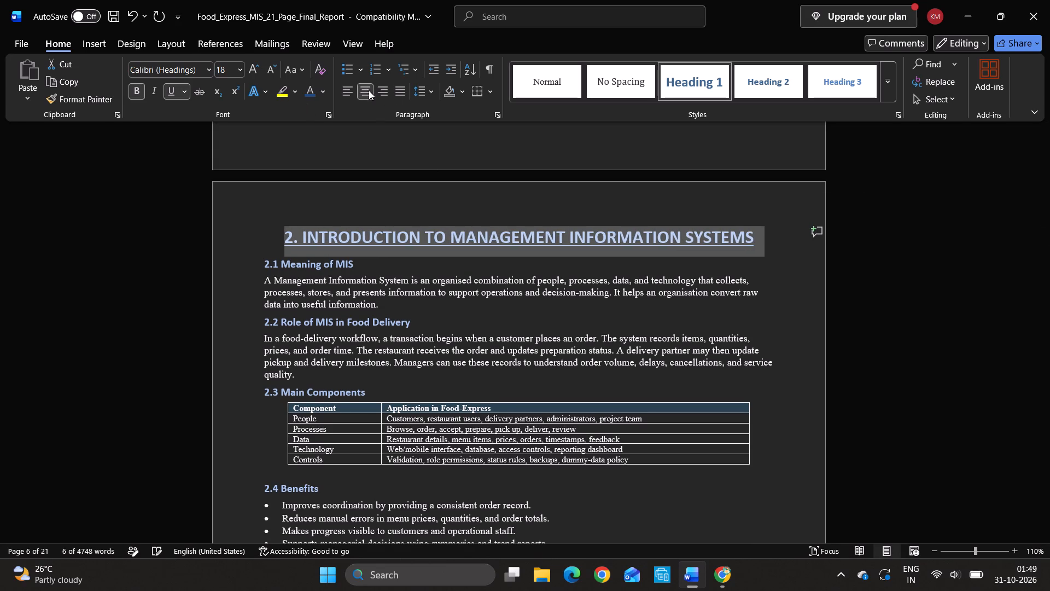
scroll(339, 360, down, 3)
scroll(339, 360, up, 2)
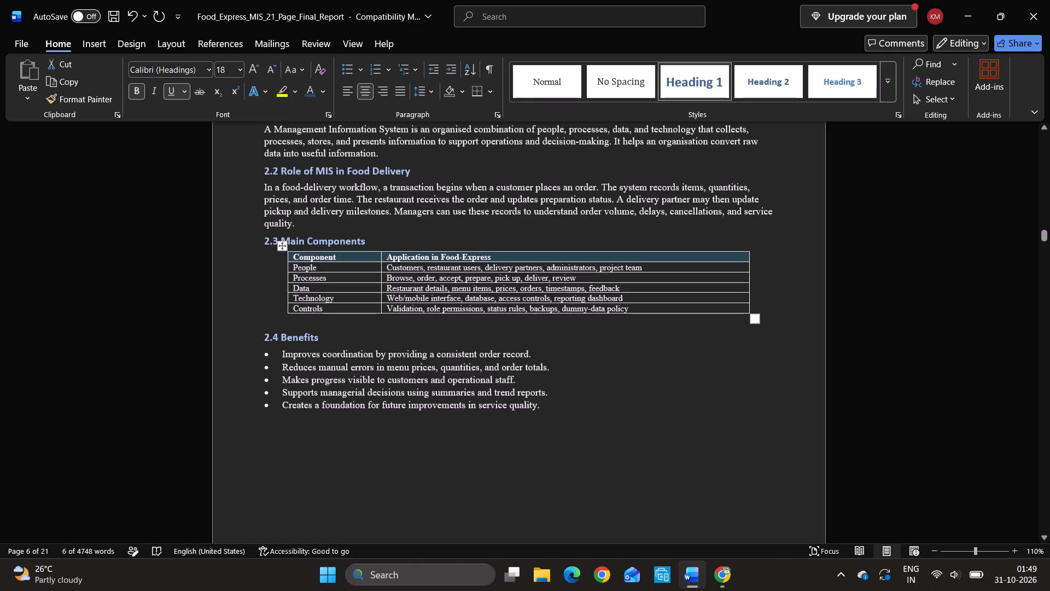
scroll(313, 327, up, 1)
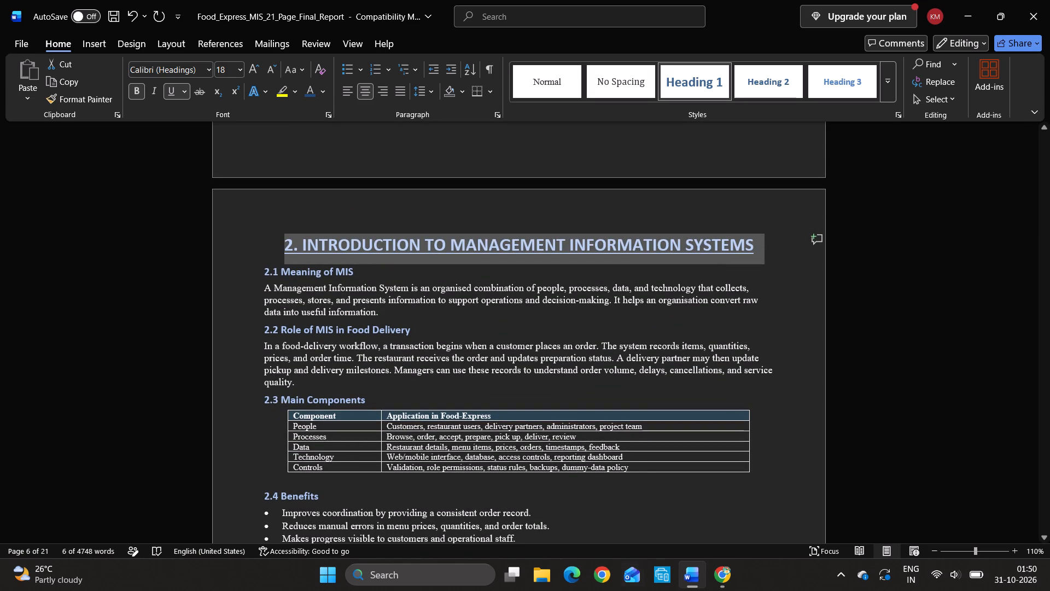
Enlarge the 2.3 Main Components table to the full width of the text, with taller rows.
drag(756, 480, 775, 536)
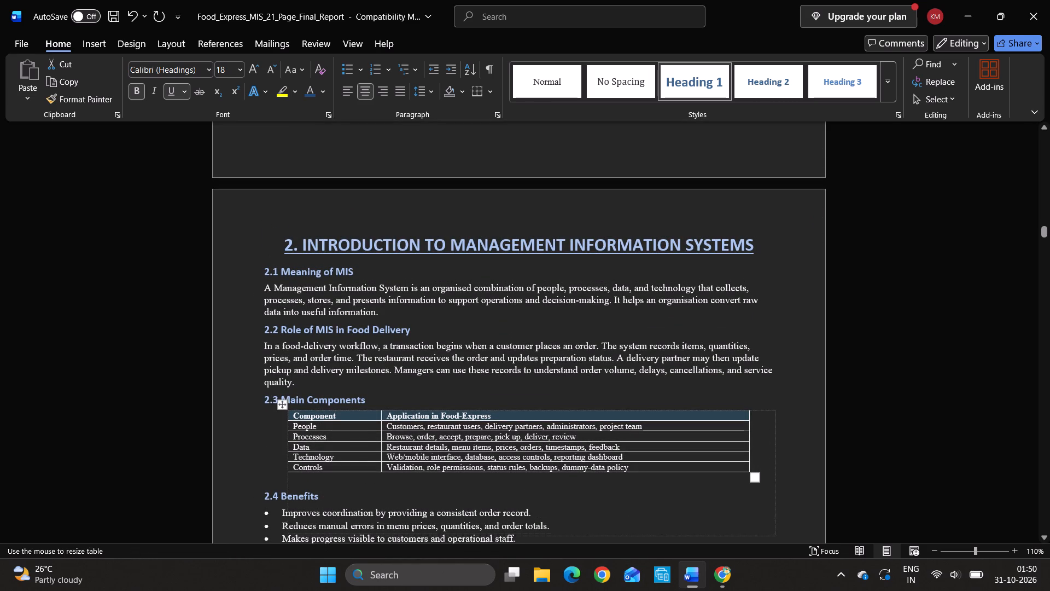
drag(775, 536, 775, 537)
scroll(775, 537, down, 2)
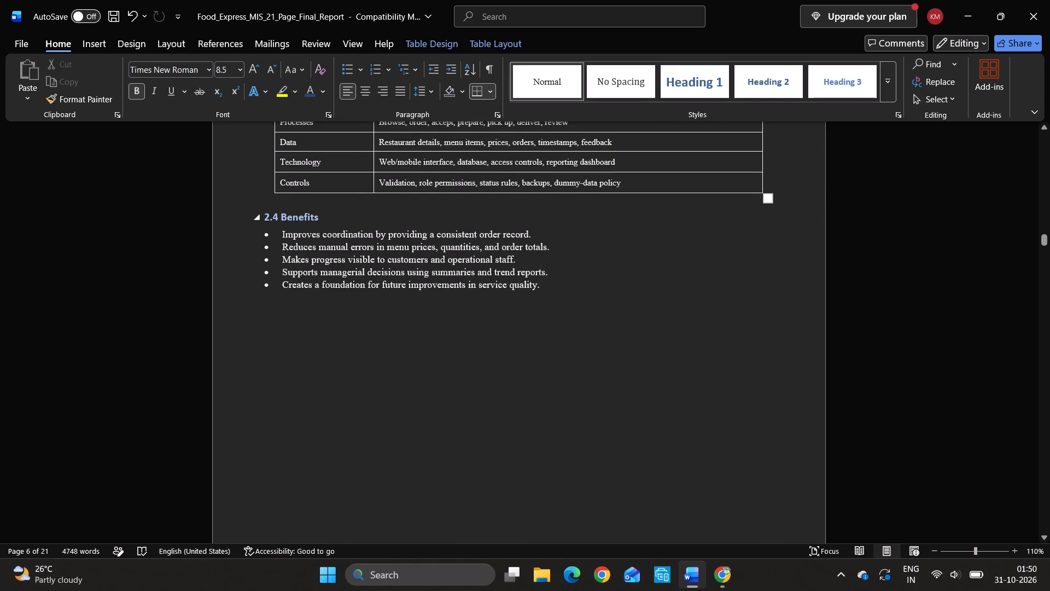
drag(765, 196, 786, 258)
scroll(786, 258, up, 3)
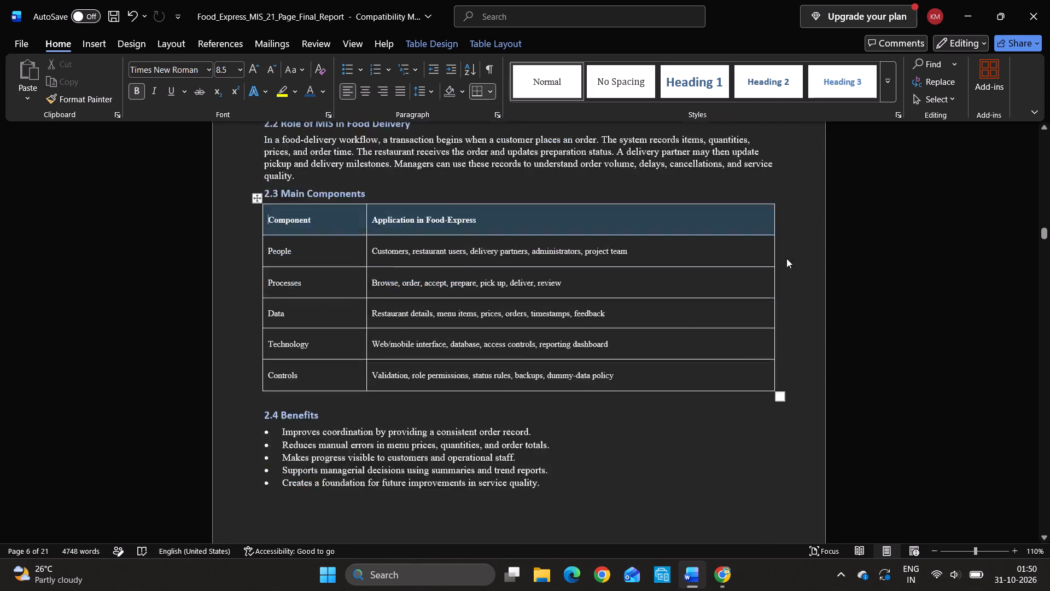
Enlarge all section 2 text, from 2.1 Meaning of MIS through the last benefits bullet, by four font-size increments, and reduce it by one.
scroll(786, 258, up, 2)
scroll(786, 258, down, 3)
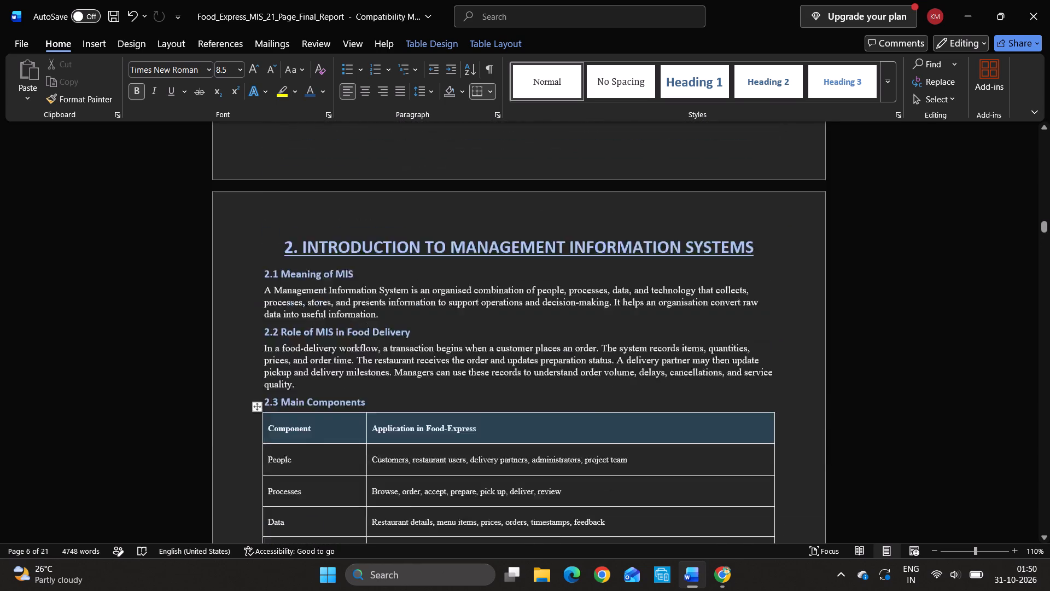
scroll(562, 343, down, 2)
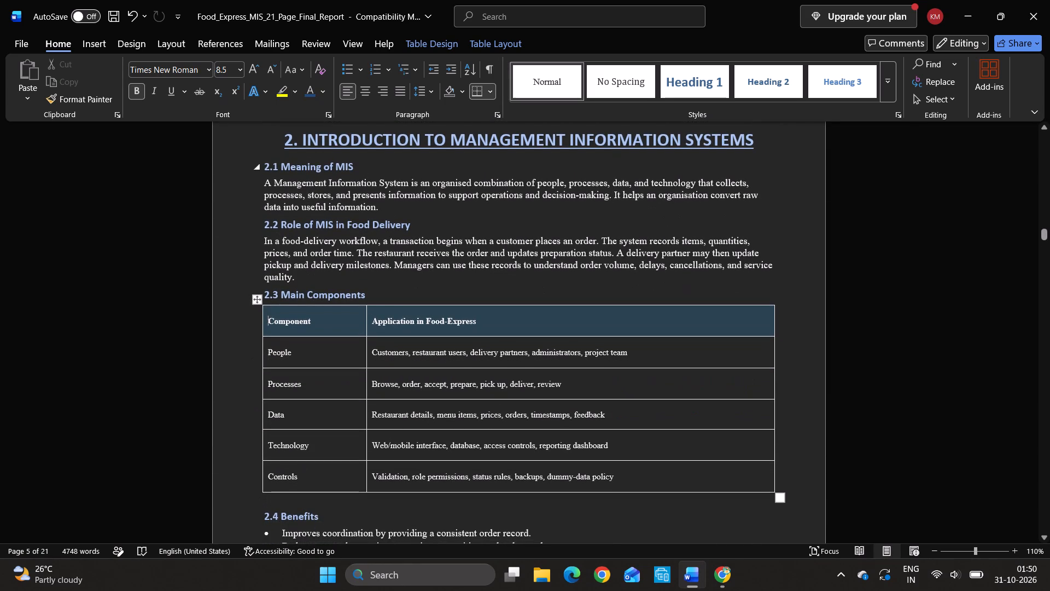
drag(263, 160, 552, 497)
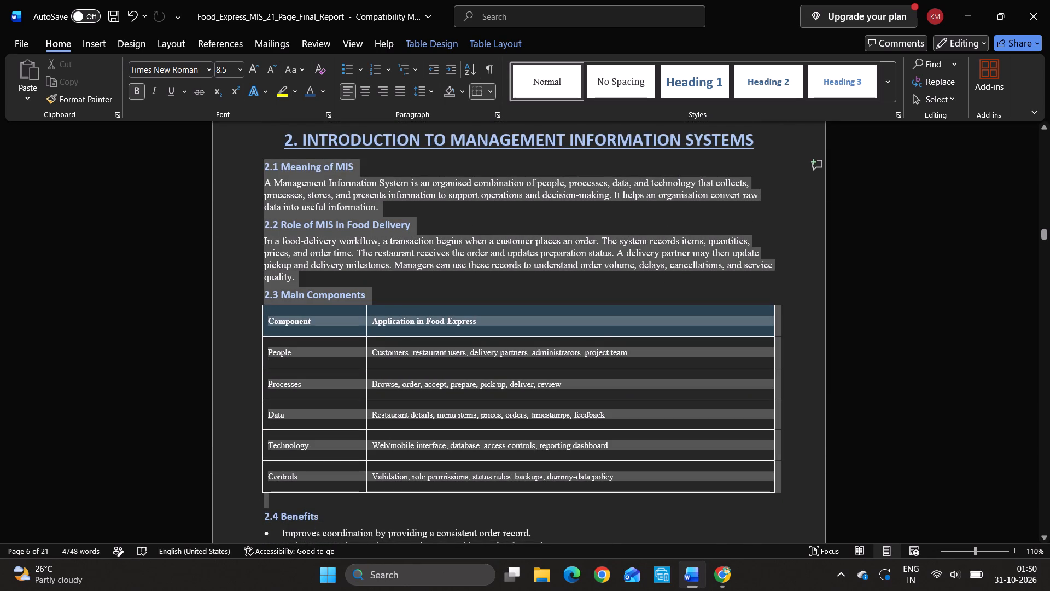
drag(552, 497, 536, 376)
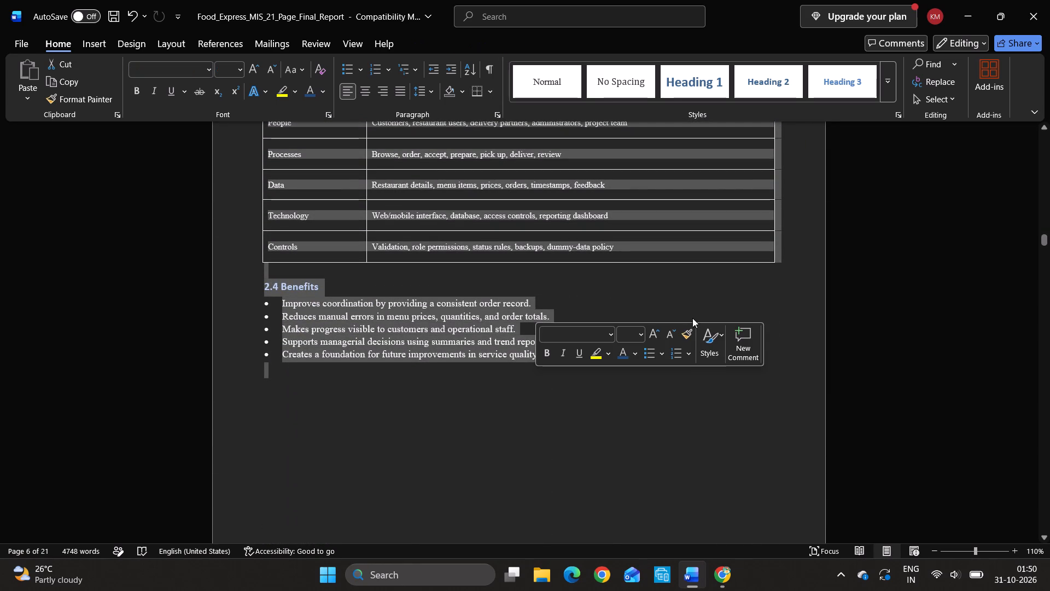
click(653, 329)
click(653, 329)
click(653, 329)
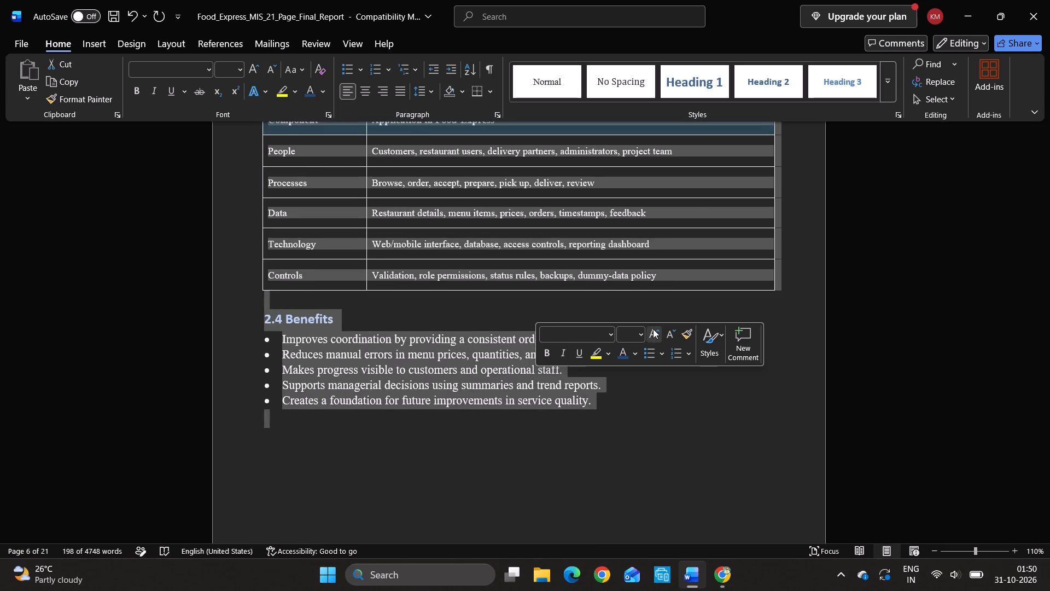
click(653, 329)
scroll(653, 329, up, 3)
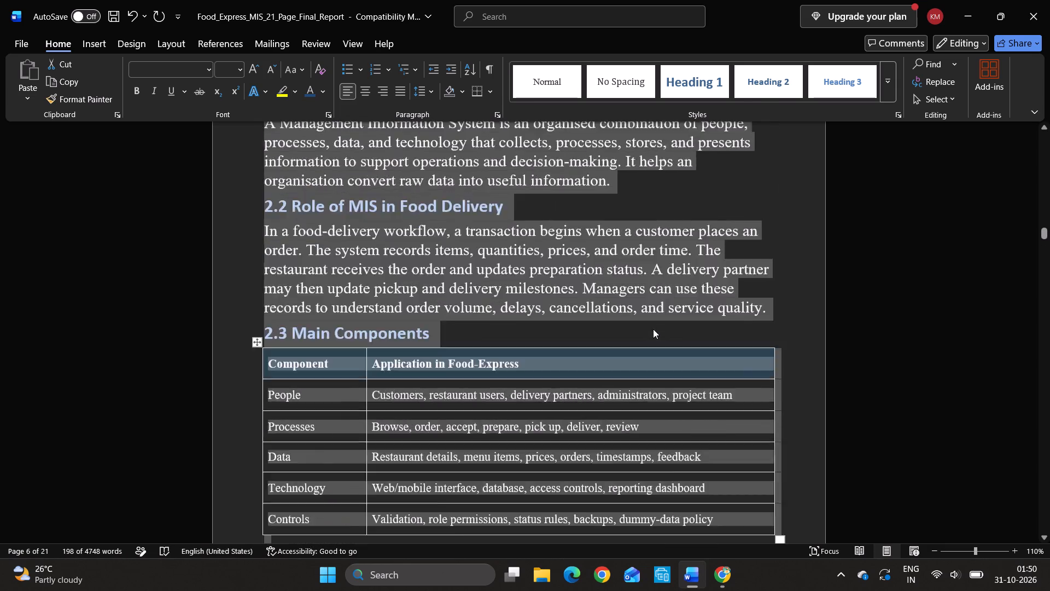
click(276, 67)
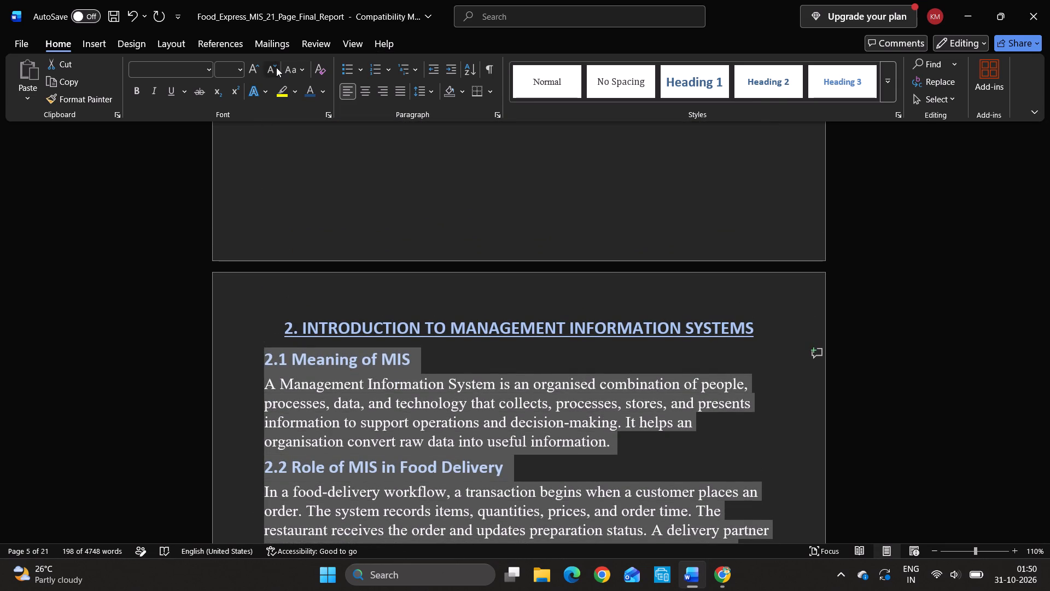
Format the heading "3. PROJECT OVERVIEW, OBJECTIVES AND SCOPE" as Times New Roman, 20 pt and underlined.
scroll(232, 347, up, 2)
scroll(232, 347, down, 7)
scroll(232, 347, up, 1)
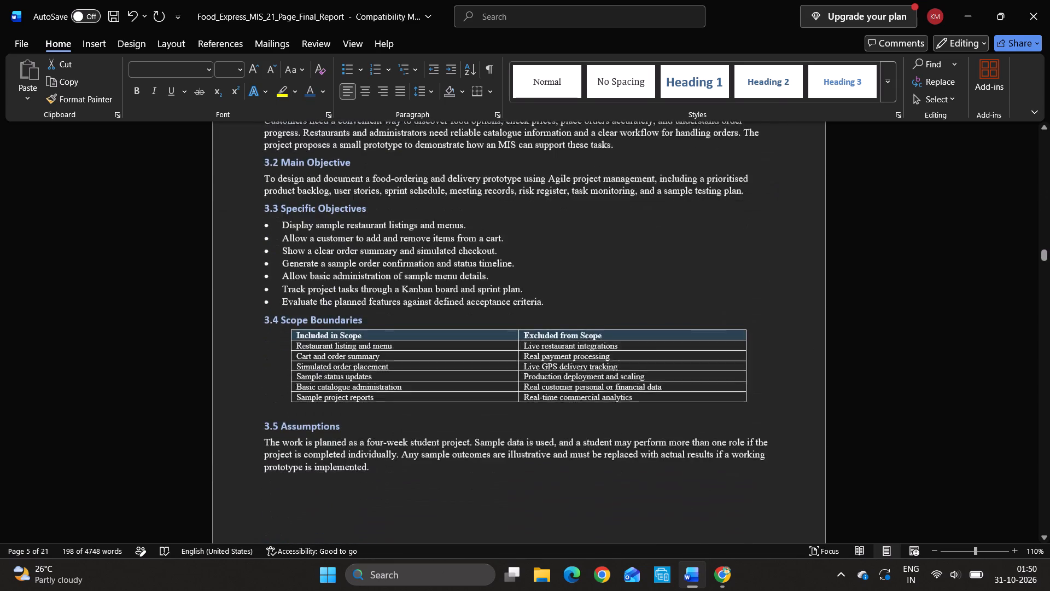
scroll(232, 347, up, 2)
scroll(232, 347, down, 1)
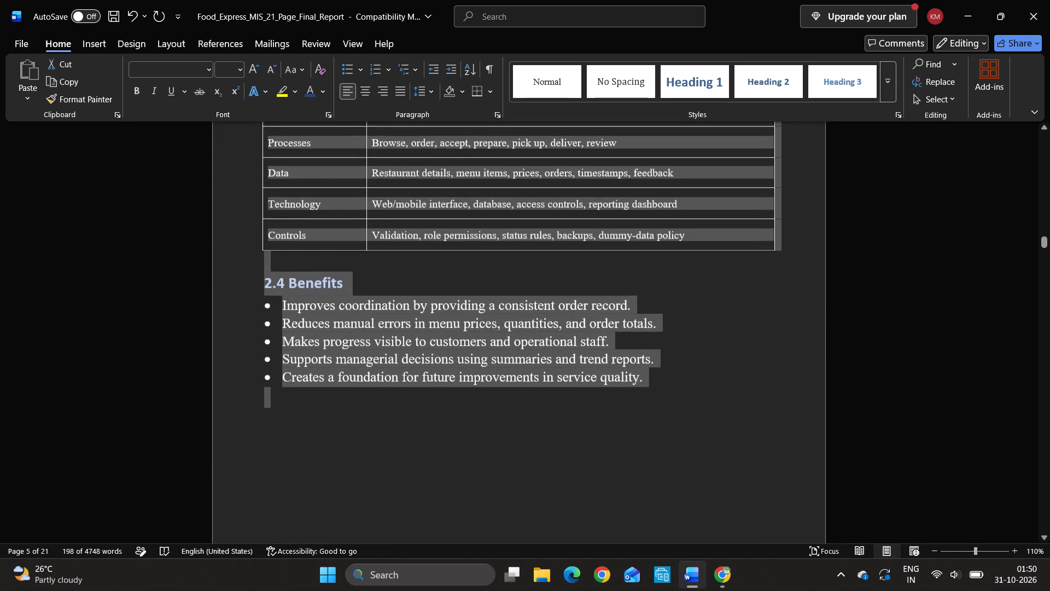
scroll(232, 347, down, 1)
ctrl+scroll(232, 347, up, 1)
ctrl+scroll(232, 347, down, 1)
scroll(232, 347, down, 1)
scroll(232, 347, up, 1)
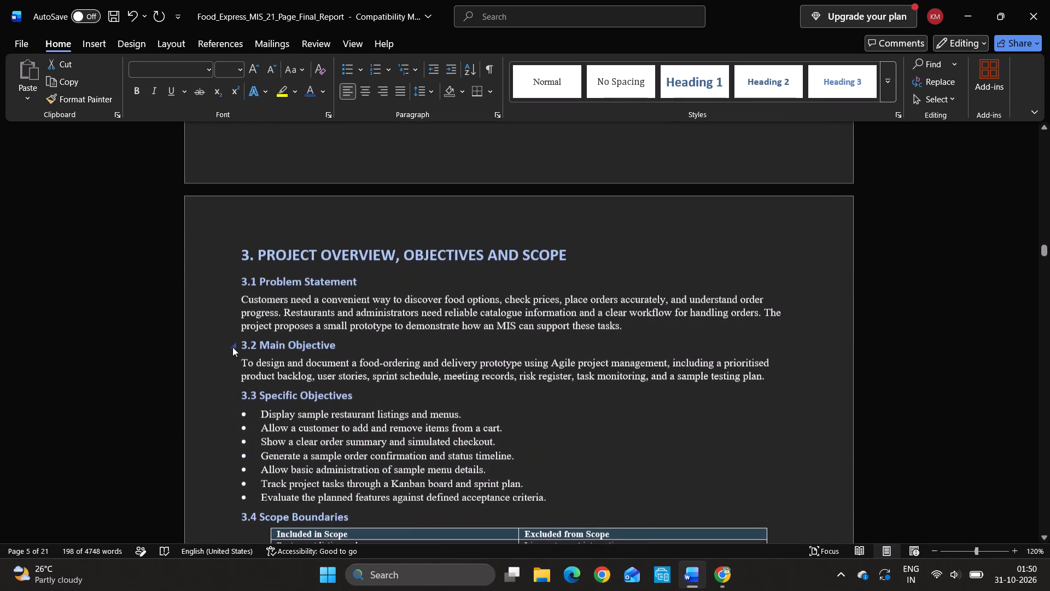
drag(243, 259, 556, 276)
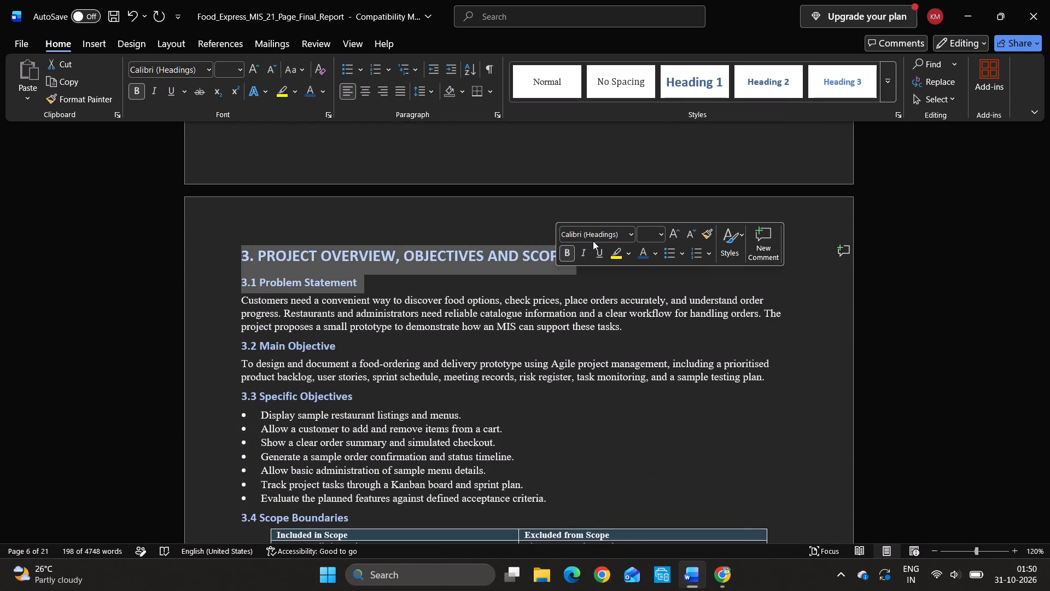
click(395, 257)
triple_click(345, 257)
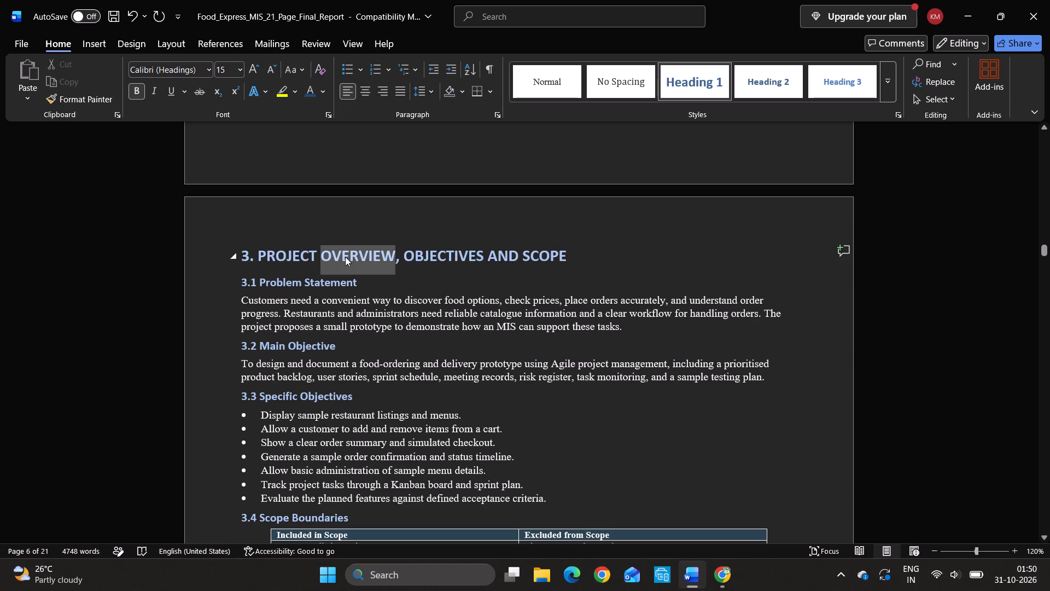
click(375, 216)
key(t)
key(Return)
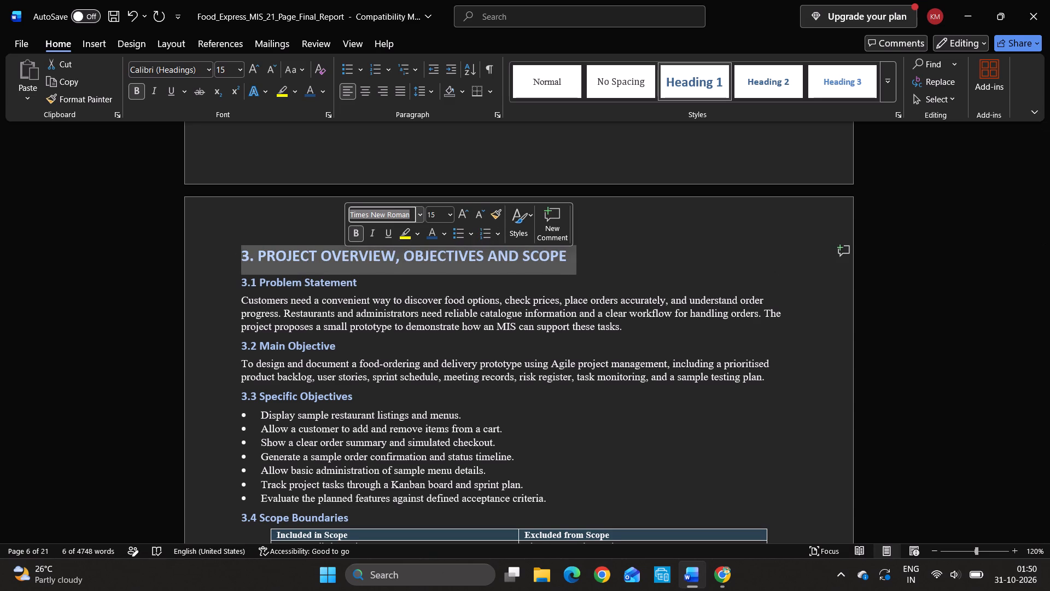
click(385, 227)
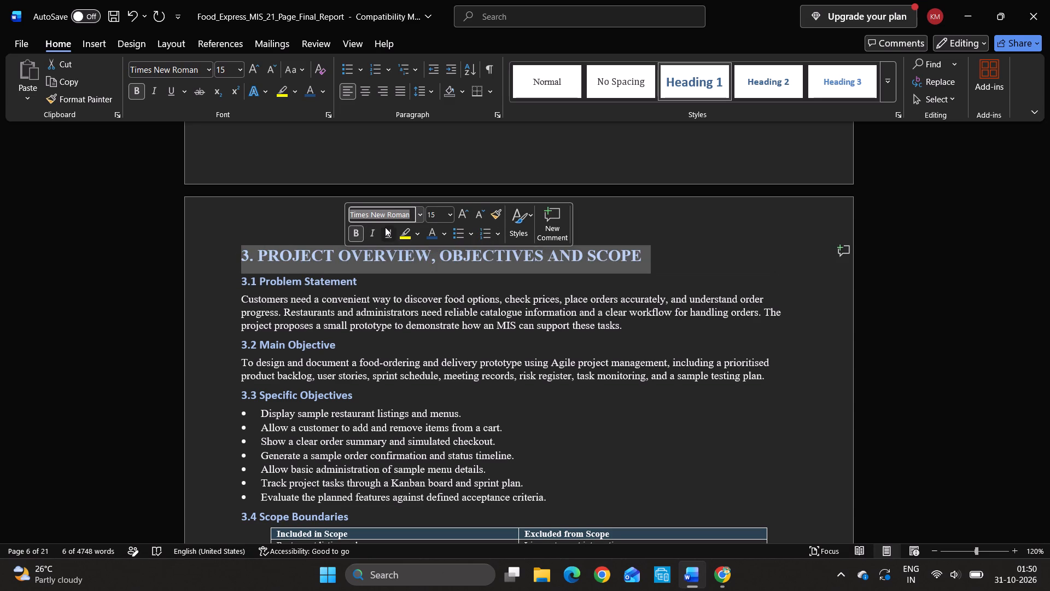
triple_click(467, 210)
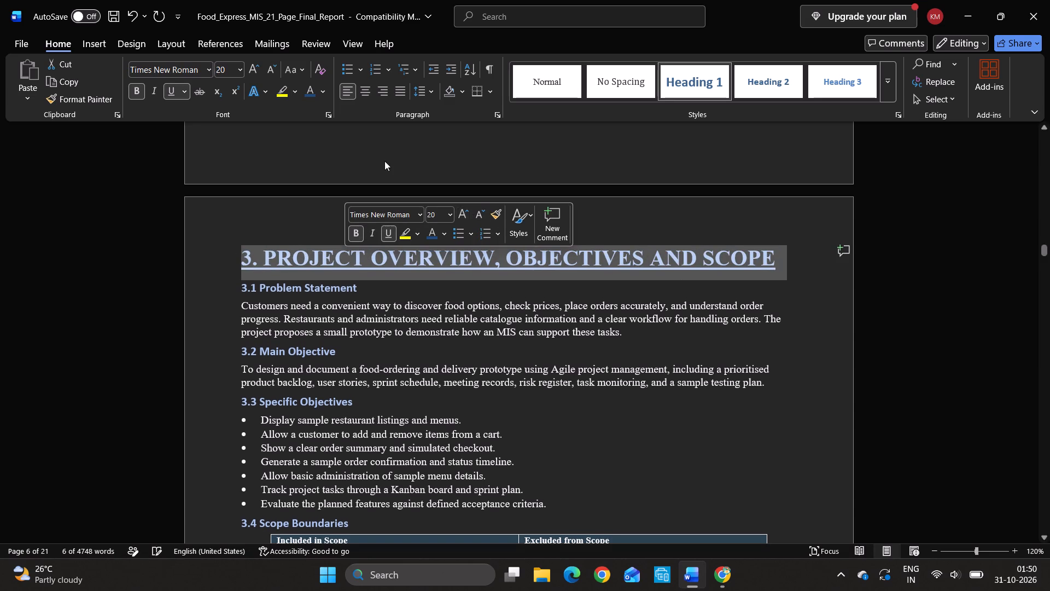
Enlarge all section 3 text, from 3.1 Problem Statement through 3.5 Assumptions, by four font-size increments, and reduce it by one.
scroll(139, 282, down, 1)
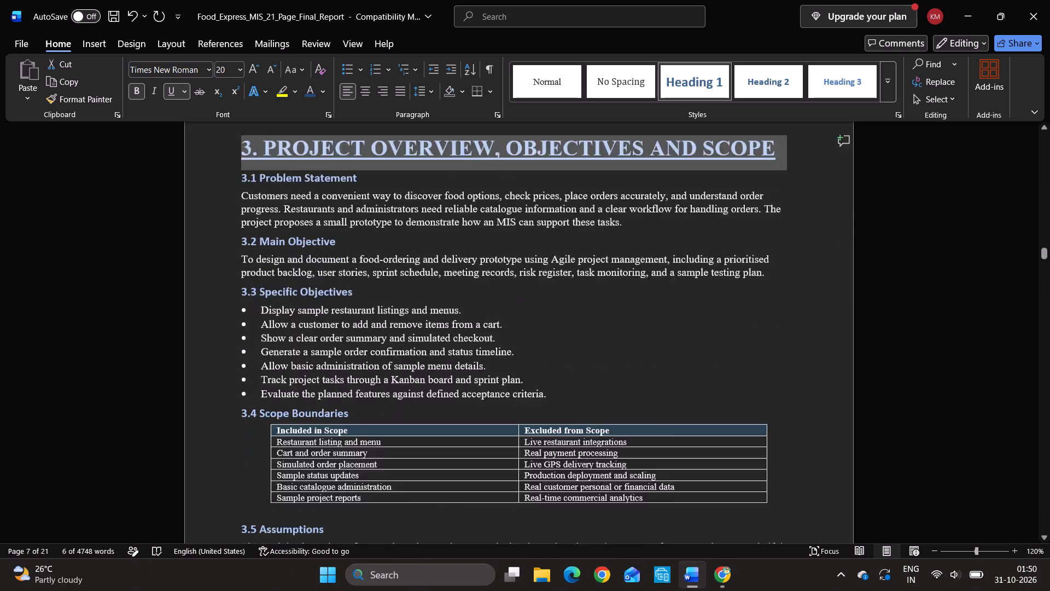
scroll(139, 282, down, 1)
scroll(148, 286, up, 1)
scroll(148, 286, down, 1)
scroll(148, 286, up, 1)
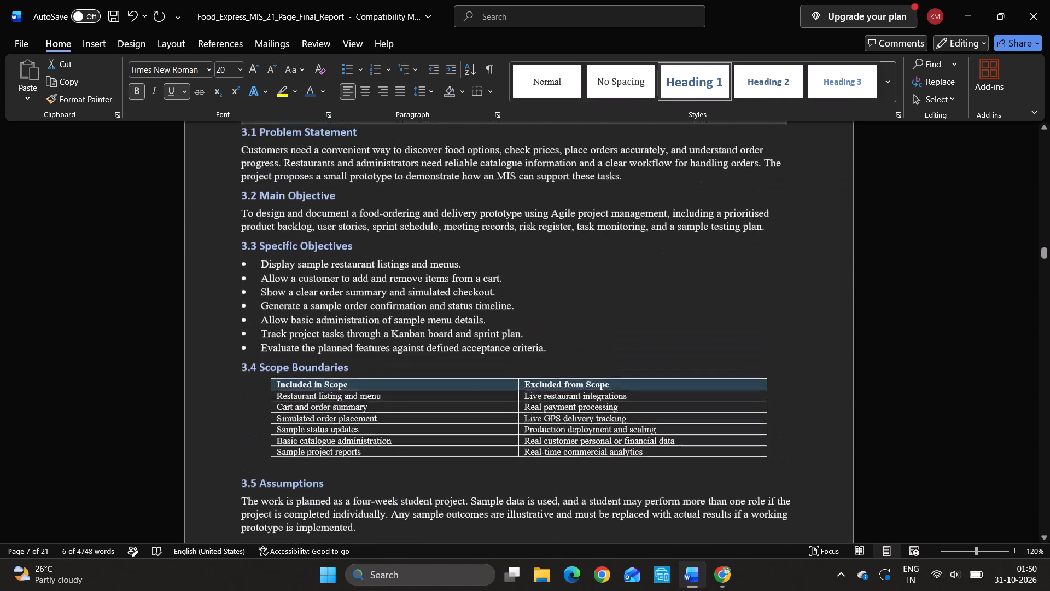
scroll(148, 286, up, 1)
triple_click(248, 222)
click(248, 222)
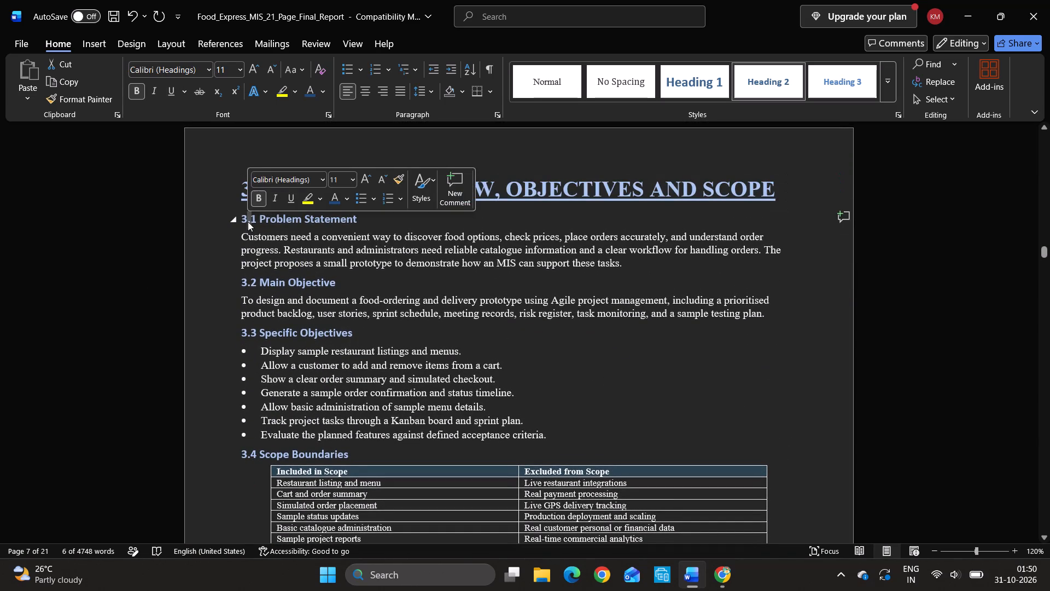
triple_click(248, 222)
double_click(248, 222)
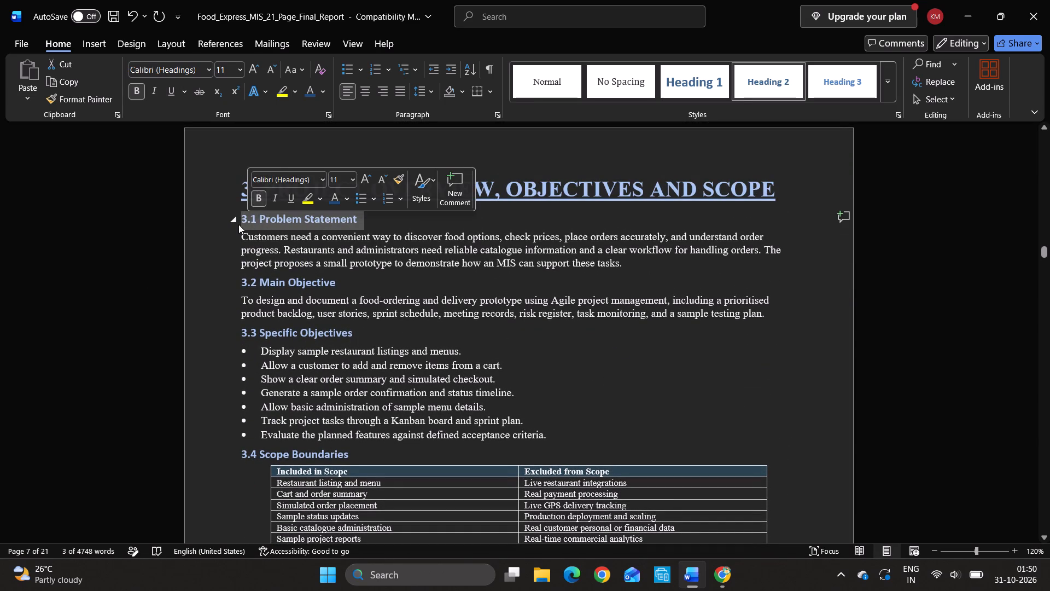
click(238, 224)
drag(244, 218, 525, 501)
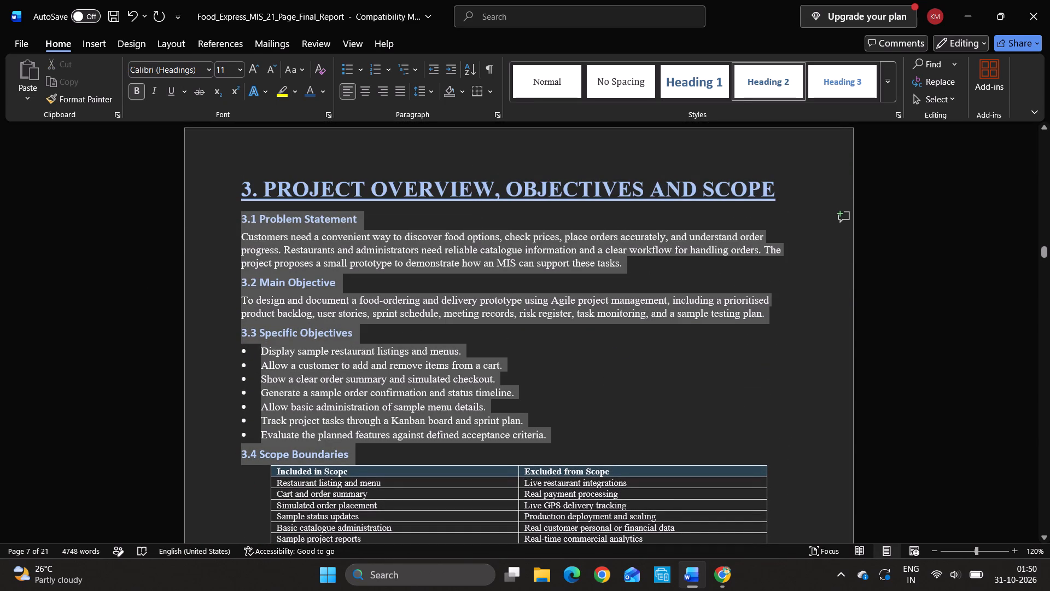
drag(525, 501, 533, 526)
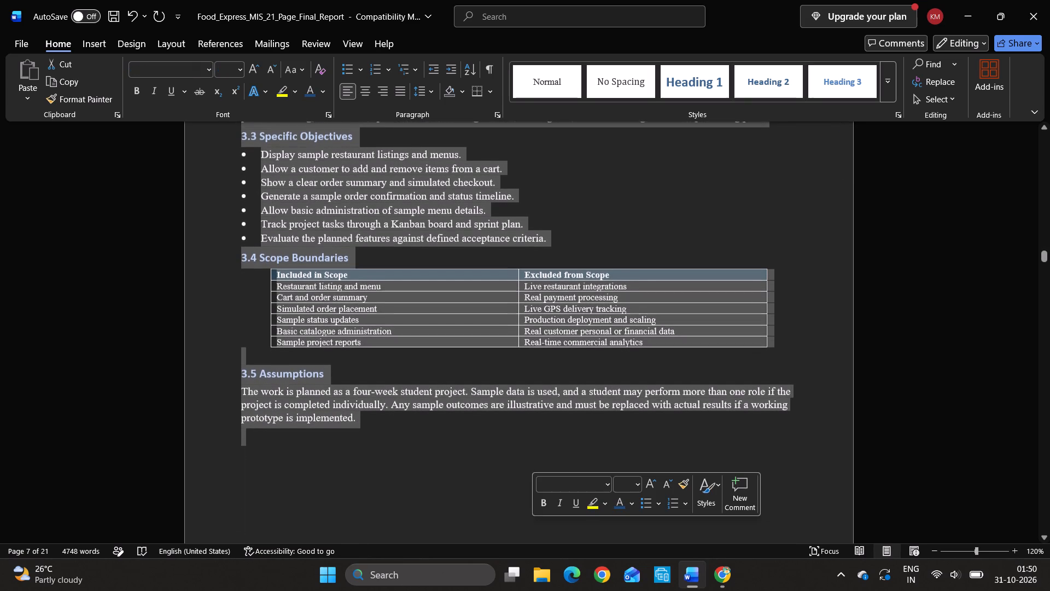
triple_click(651, 478)
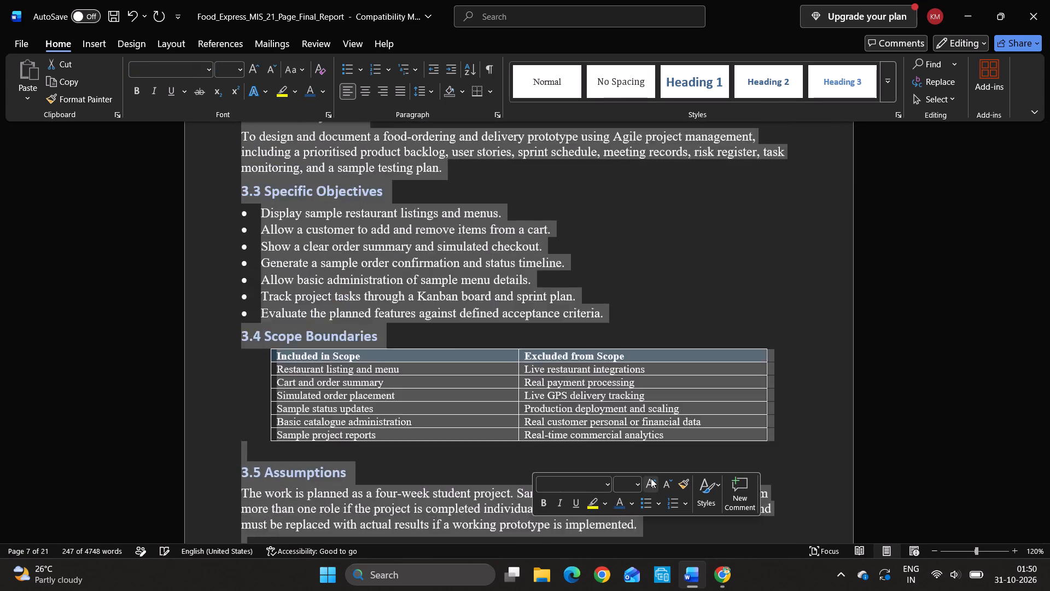
click(651, 478)
scroll(651, 478, down, 6)
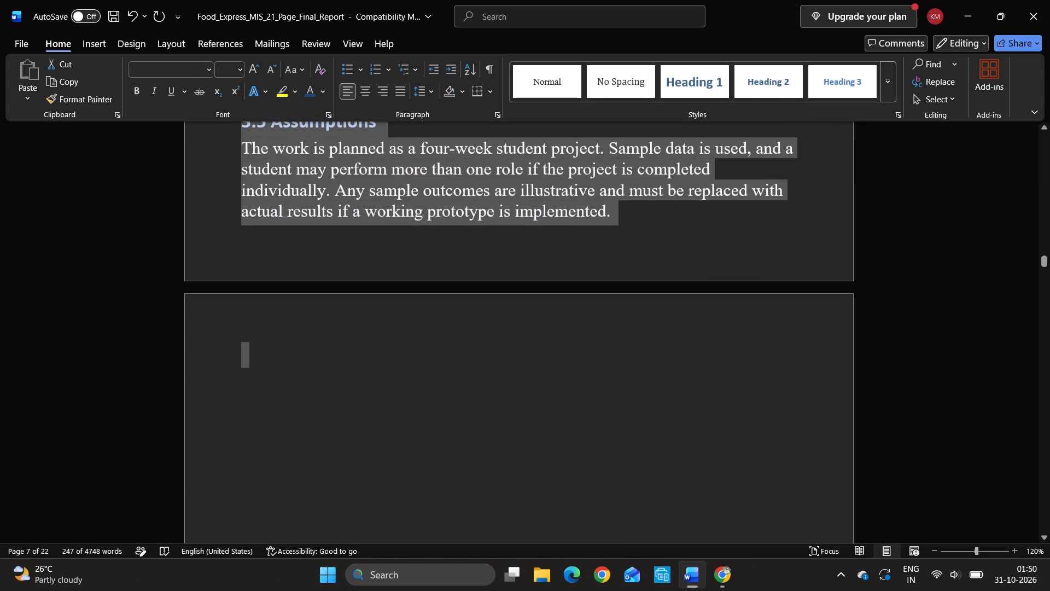
click(269, 75)
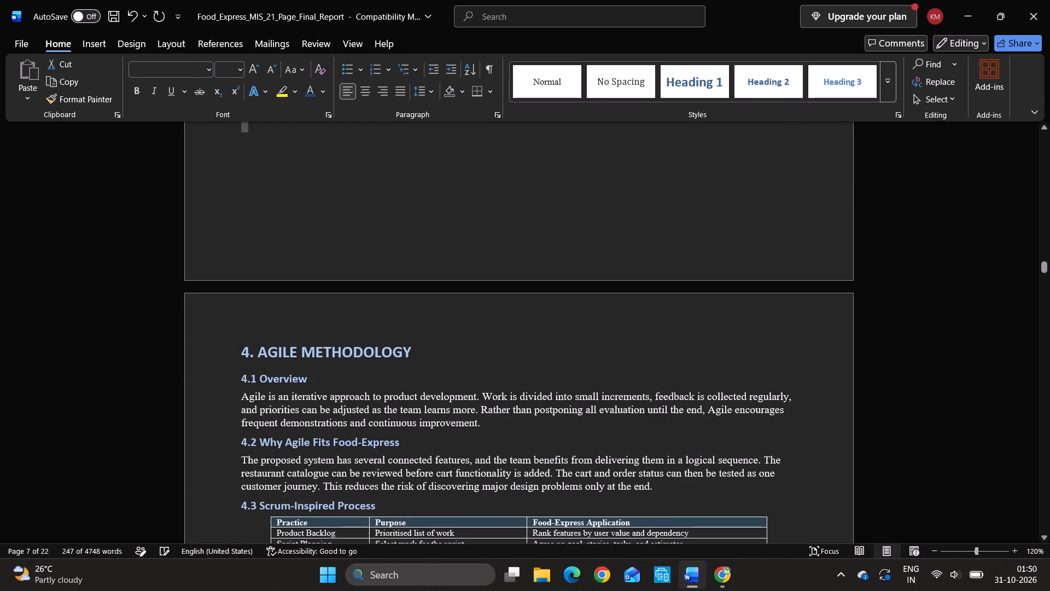
Format the heading "4. AGILE METHODOLOGY" as Times New Roman, 18 pt, underlined and centred.
scroll(243, 244, down, 1)
scroll(243, 244, up, 3)
scroll(243, 244, down, 3)
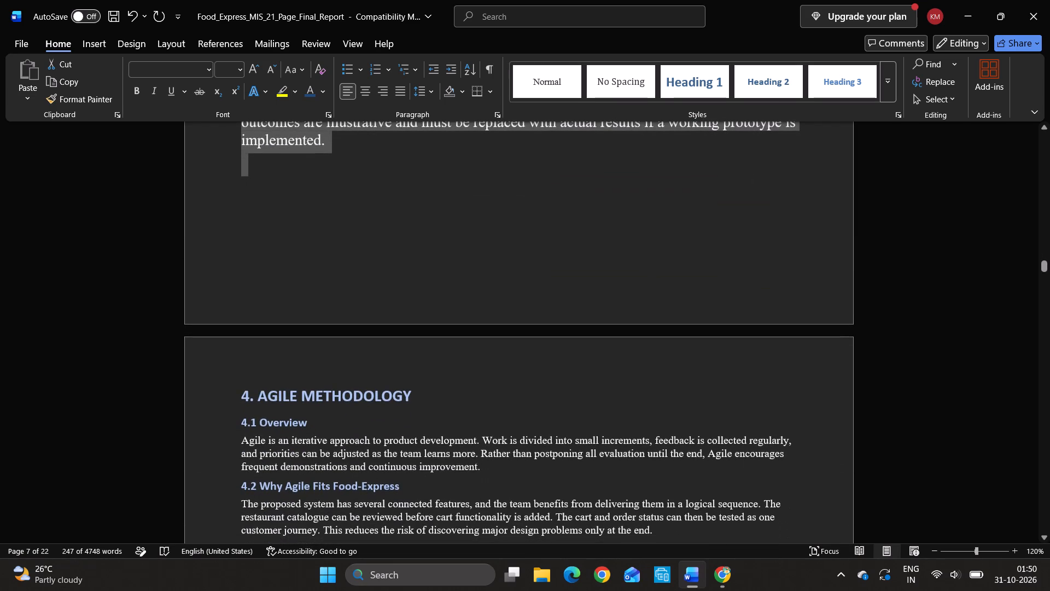
drag(237, 394, 392, 399)
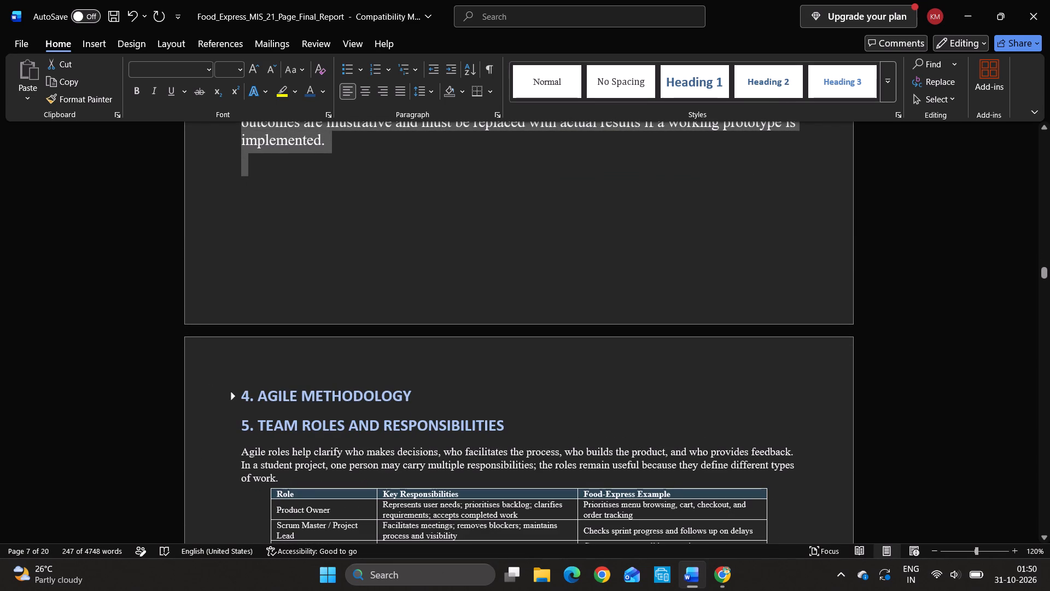
click(233, 399)
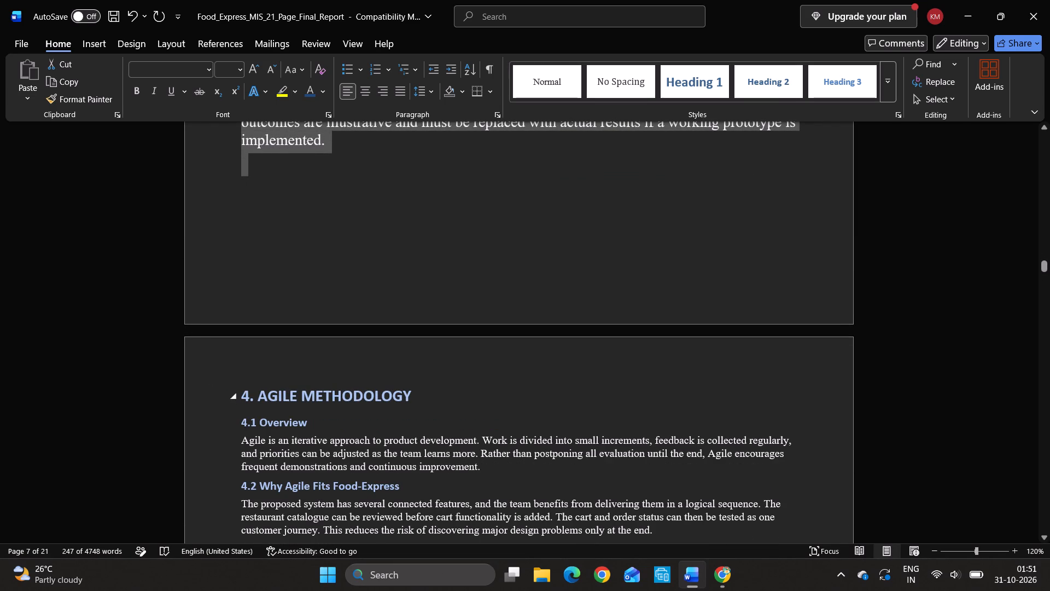
drag(429, 401, 229, 386)
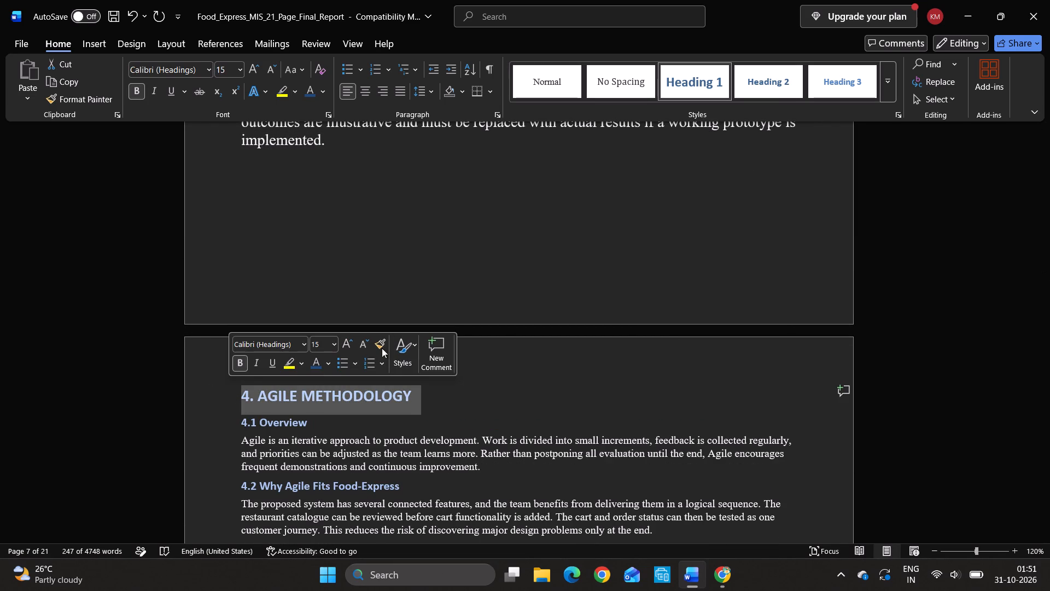
double_click(343, 341)
click(268, 356)
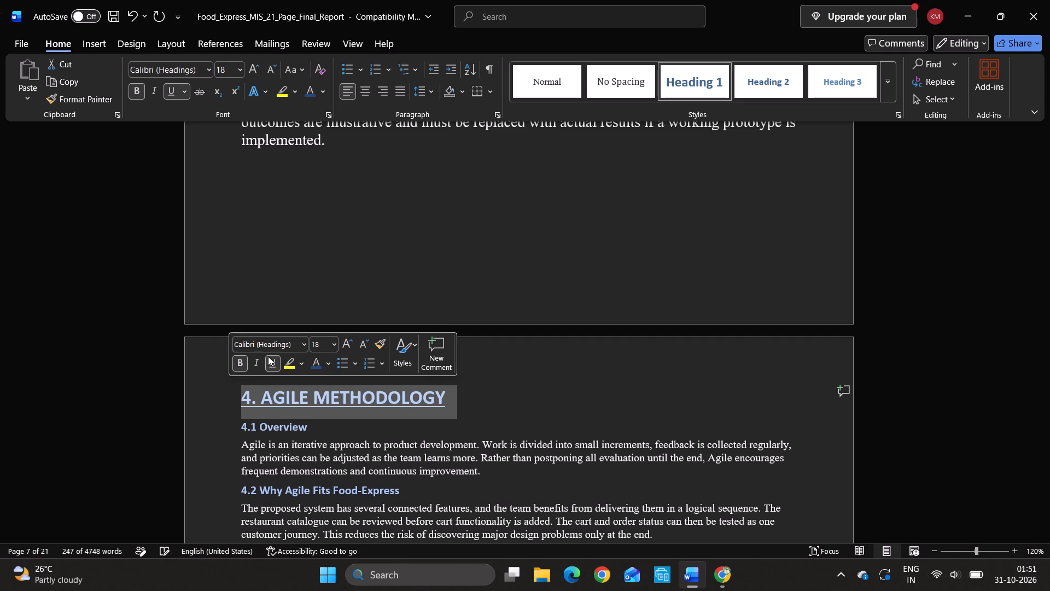
click(261, 341)
key(t)
key(Return)
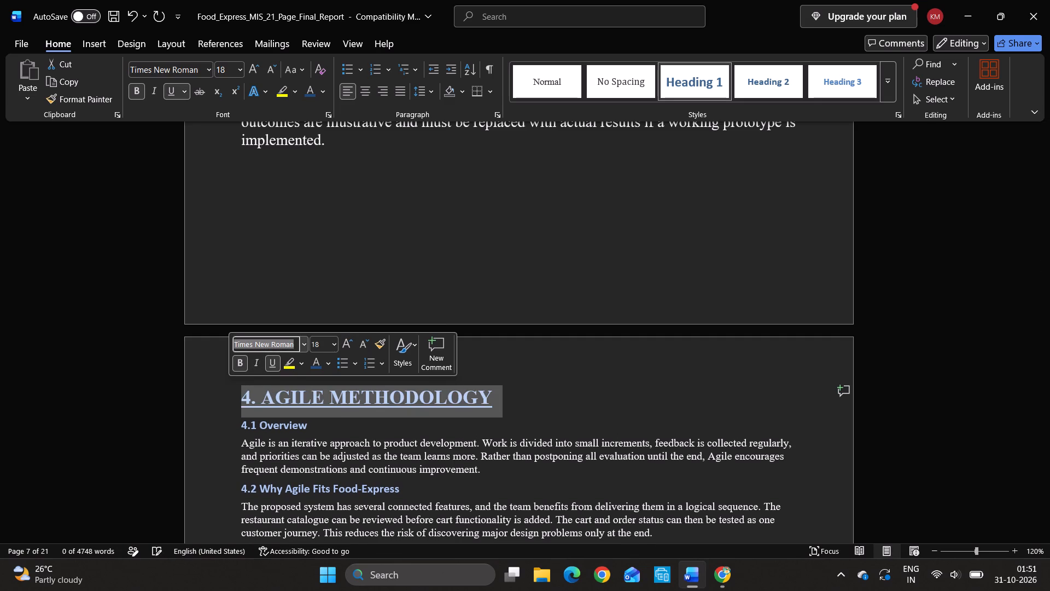
click(363, 87)
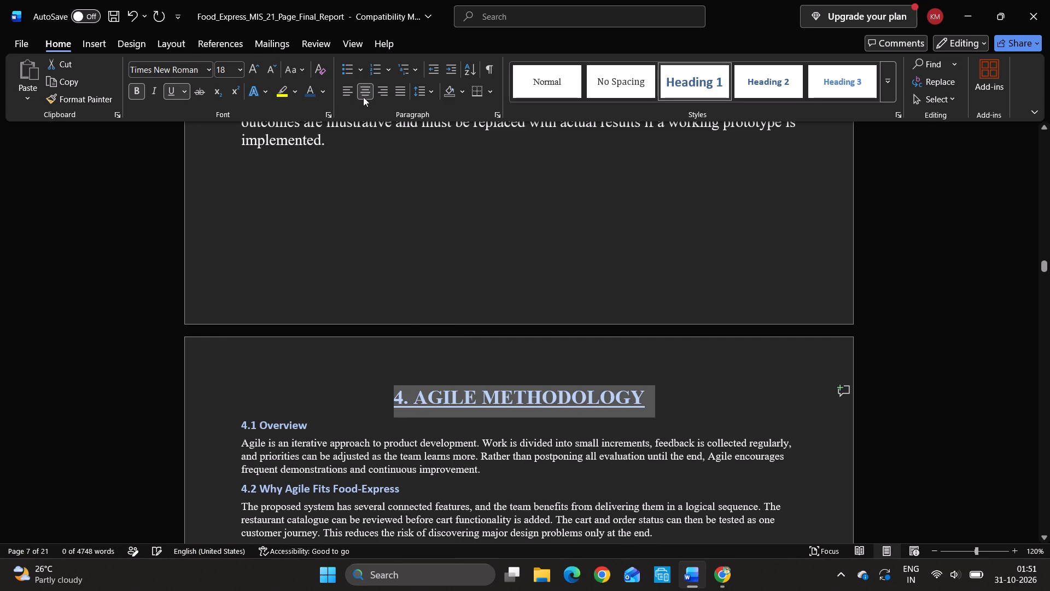
scroll(406, 315, down, 1)
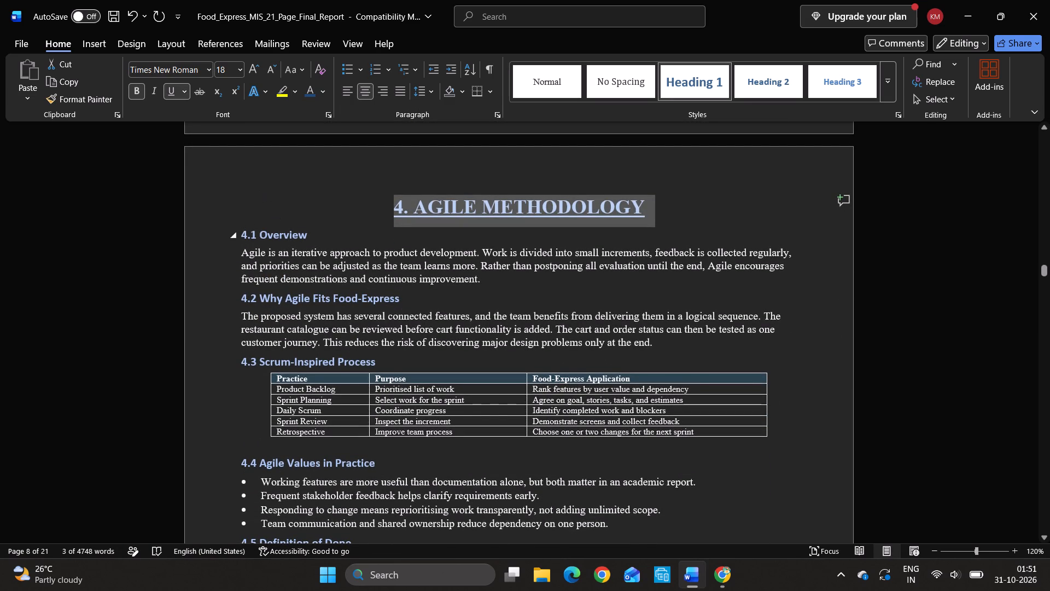
Enlarge all section 4 text, from 4.1 Overview through 4.5 Definition of Done, by four font-size increments, and reduce it by one.
drag(241, 232, 539, 538)
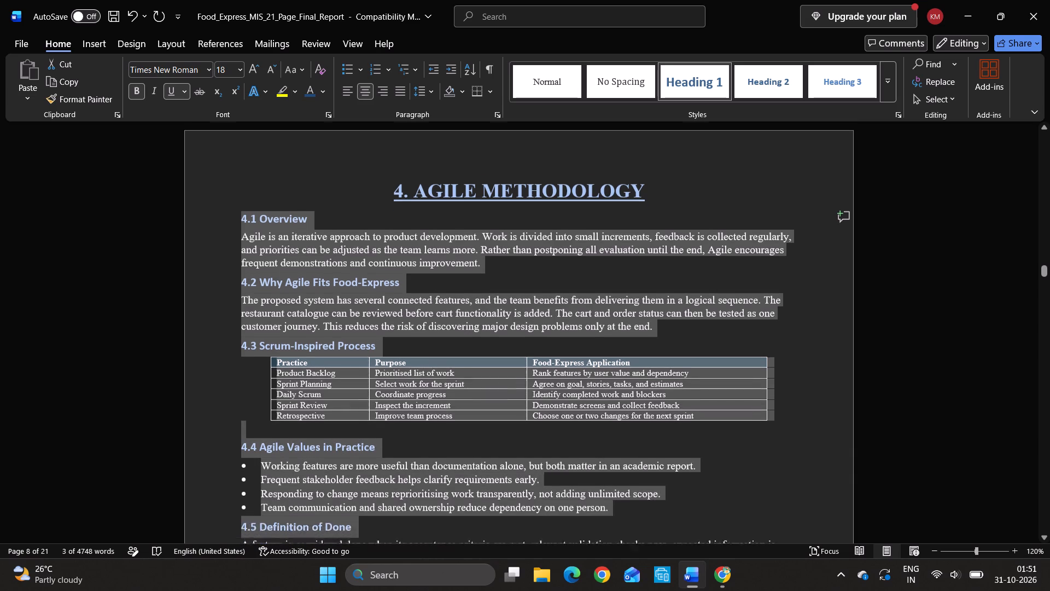
drag(539, 538, 675, 207)
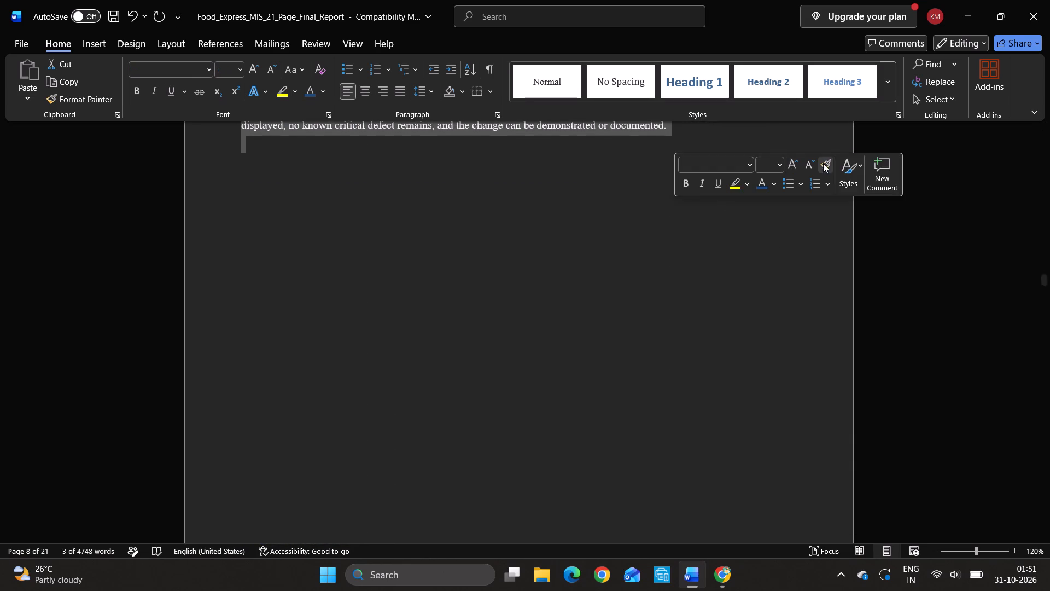
triple_click(795, 163)
click(795, 163)
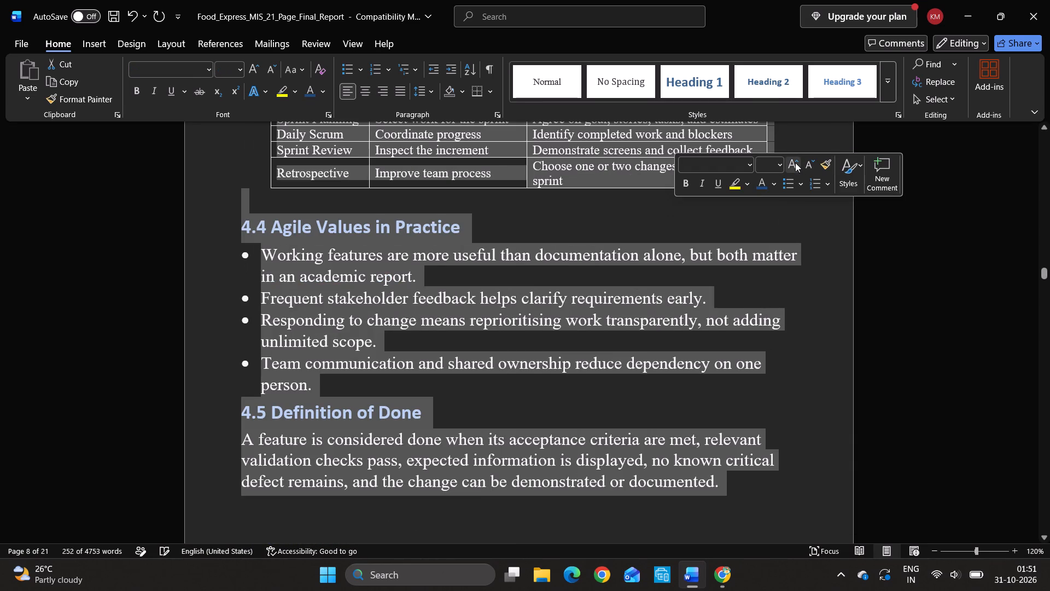
scroll(795, 163, up, 5)
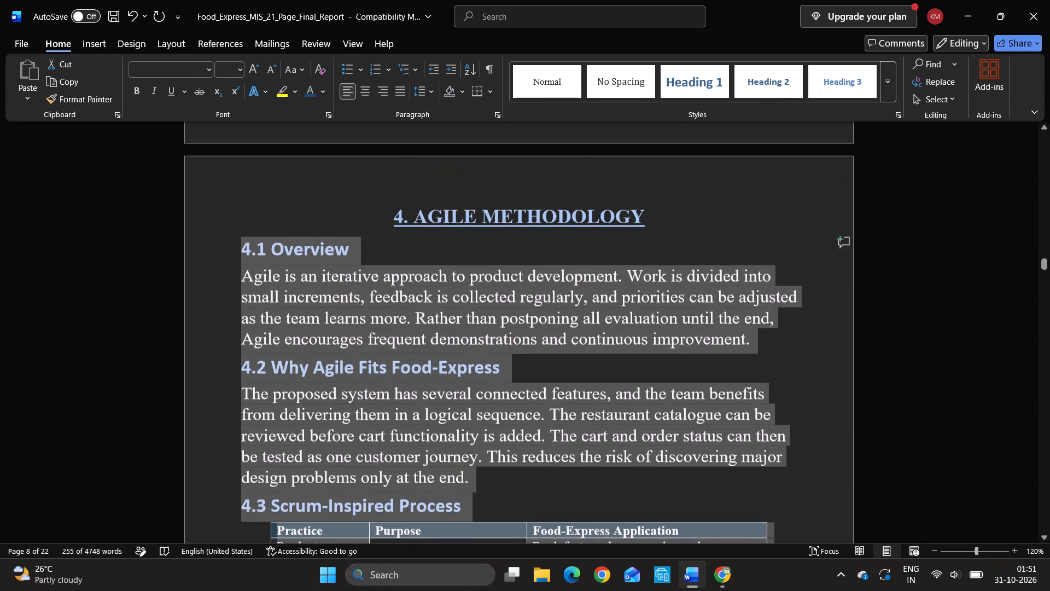
scroll(689, 230, up, 1)
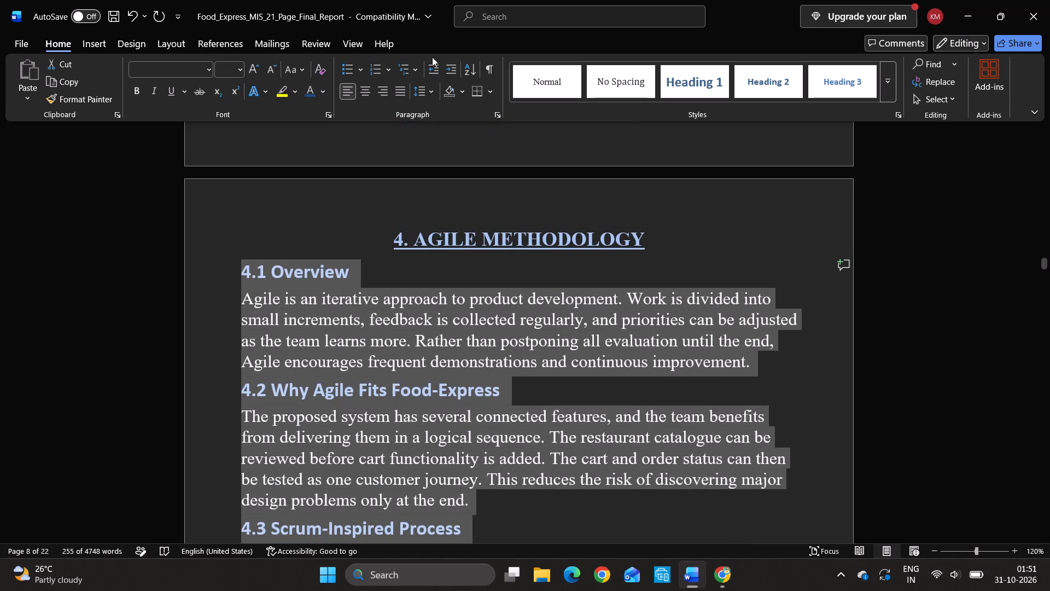
click(269, 67)
Enlarge the heading "4. AGILE METHODOLOGY" to 22 pt.
drag(641, 225, 392, 200)
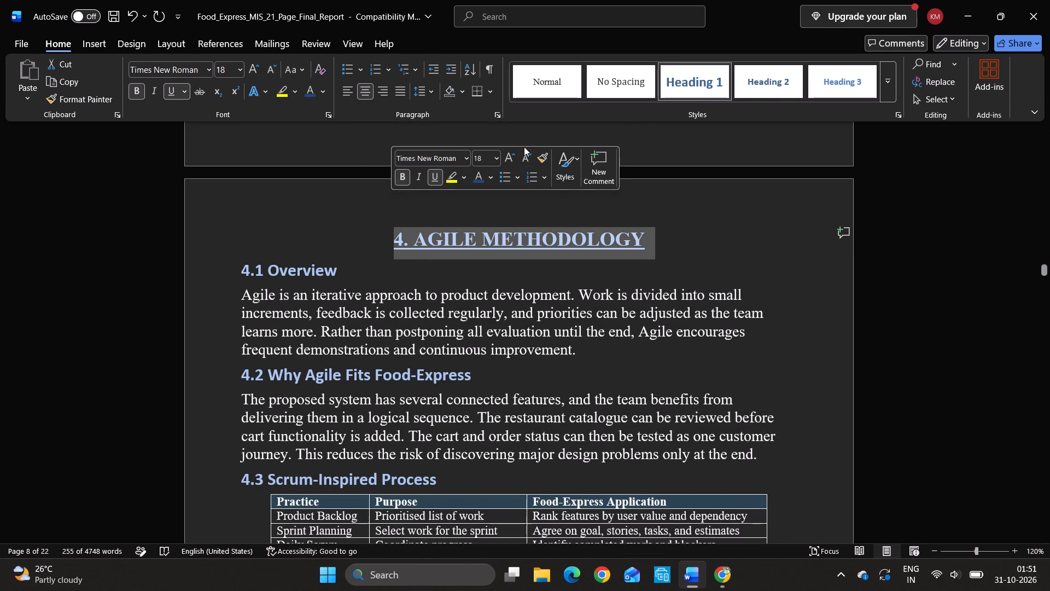
click(513, 157)
click(513, 157)
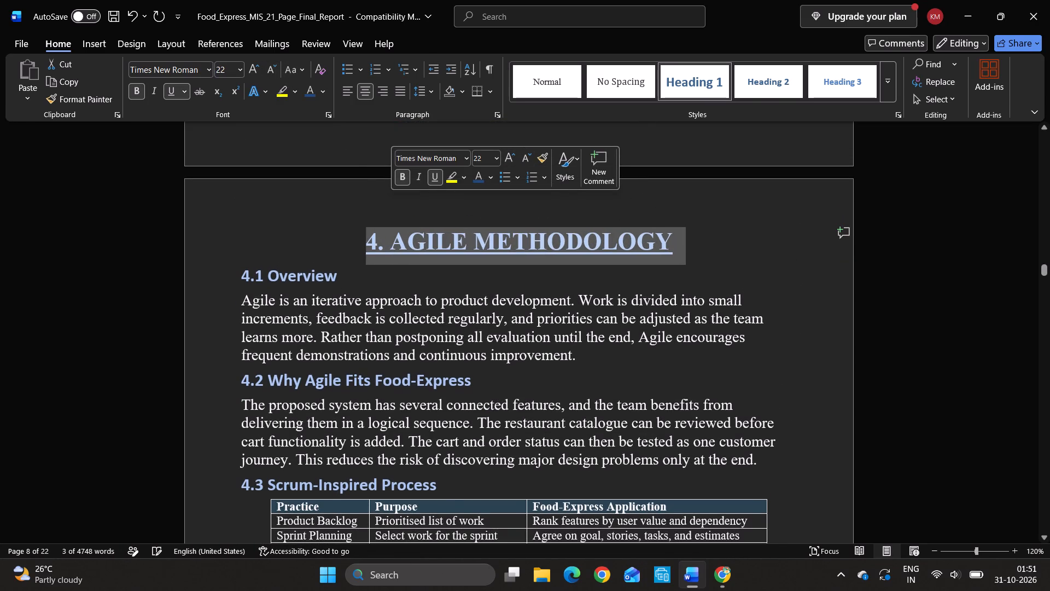
Format the heading "5. TEAM ROLES AND RESPONSIBILITIES" as Times New Roman, 20 pt, underlined and centred.
scroll(366, 379, down, 3)
scroll(366, 379, up, 1)
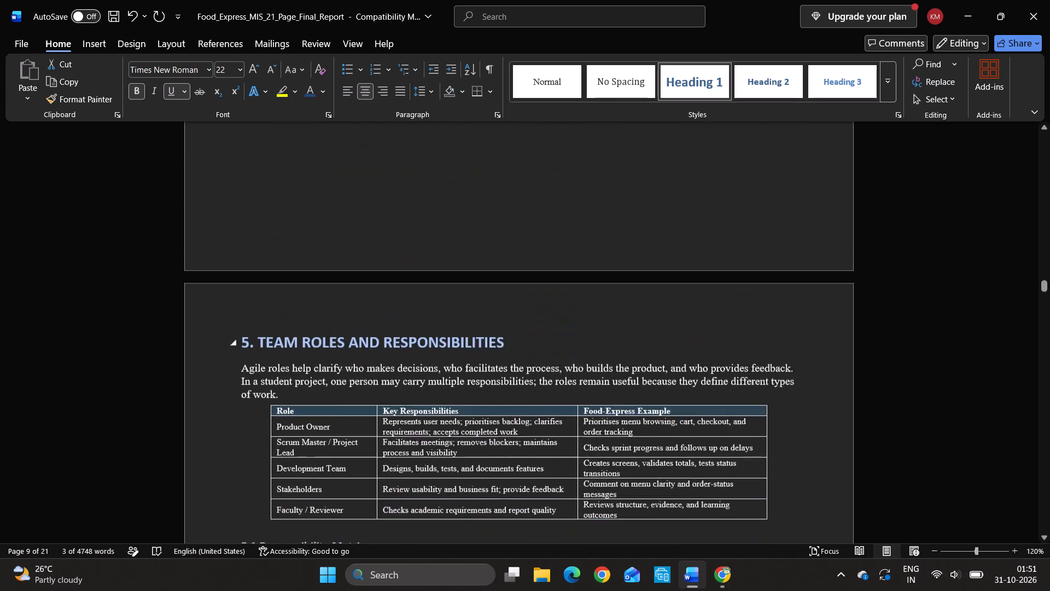
scroll(366, 379, up, 1)
drag(241, 213, 551, 211)
click(586, 169)
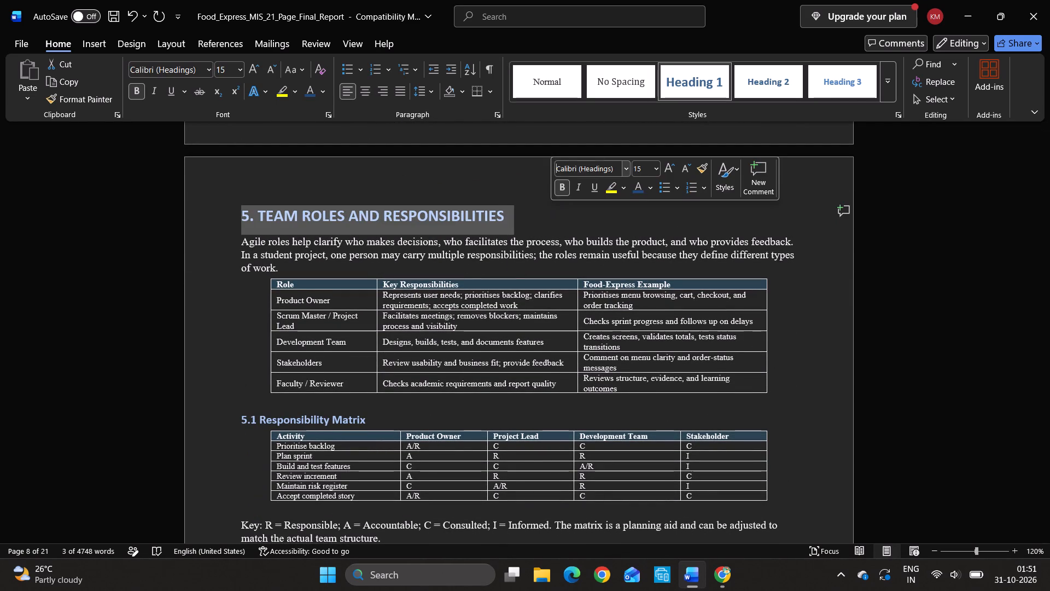
key(t)
key(Return)
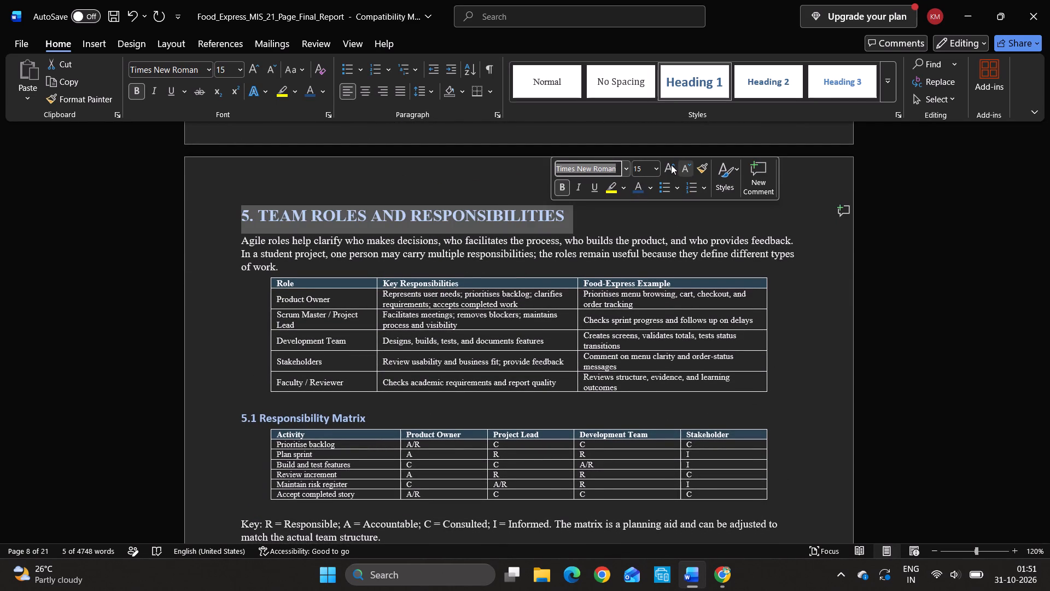
triple_click(669, 165)
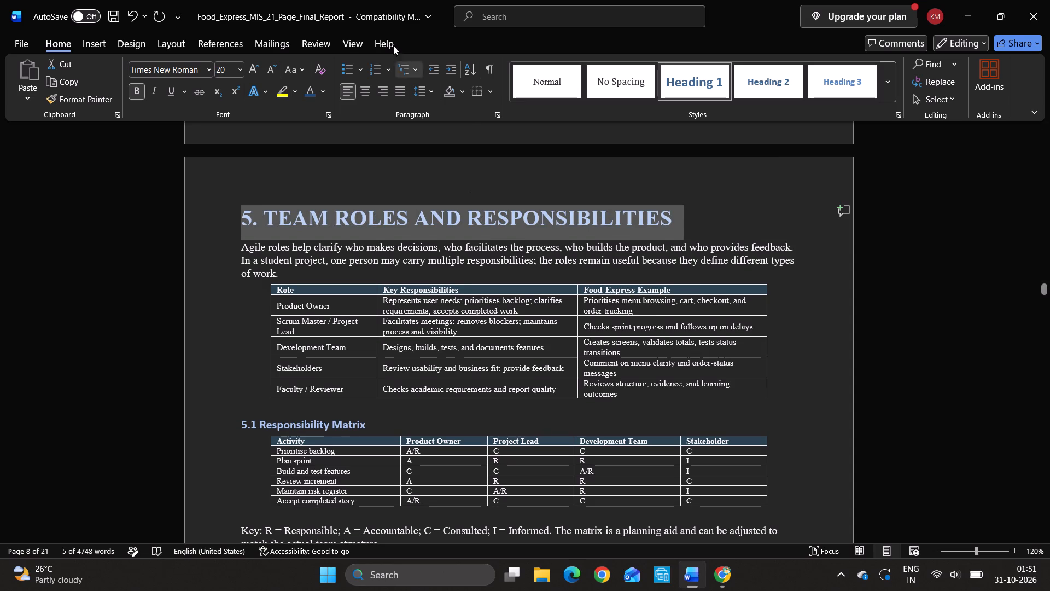
click(168, 89)
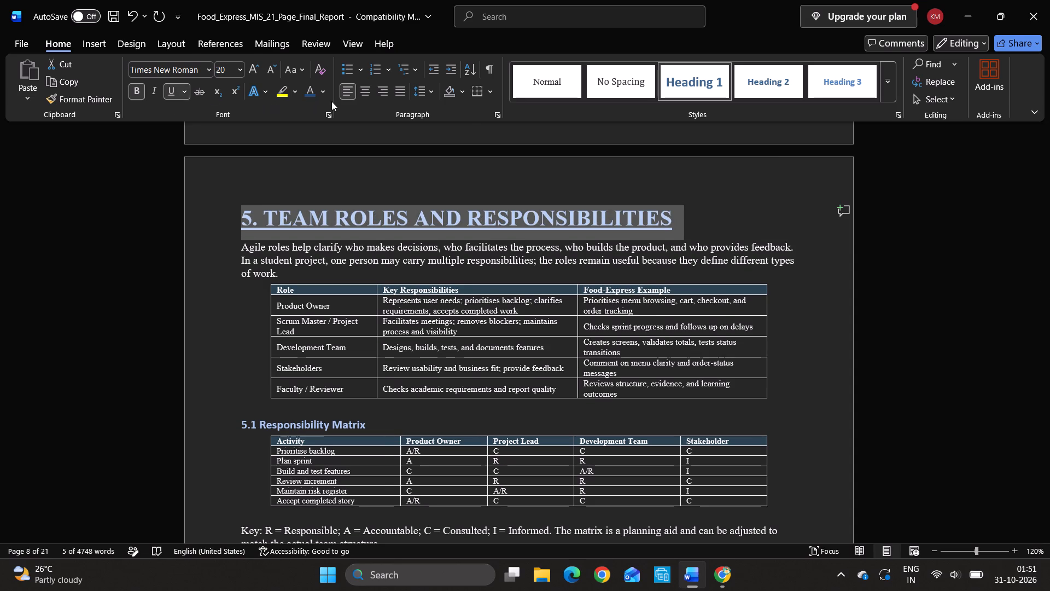
click(363, 88)
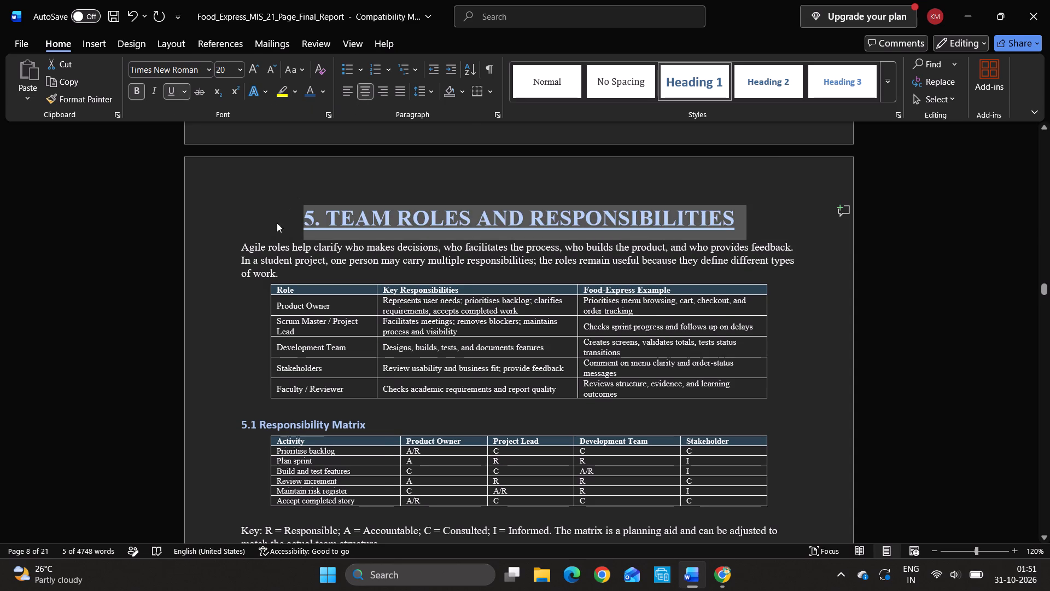
Enlarge all section 5 text, from the intro paragraph through the matrix key, by four font-size increments and set it in Times New Roman.
drag(238, 245, 521, 442)
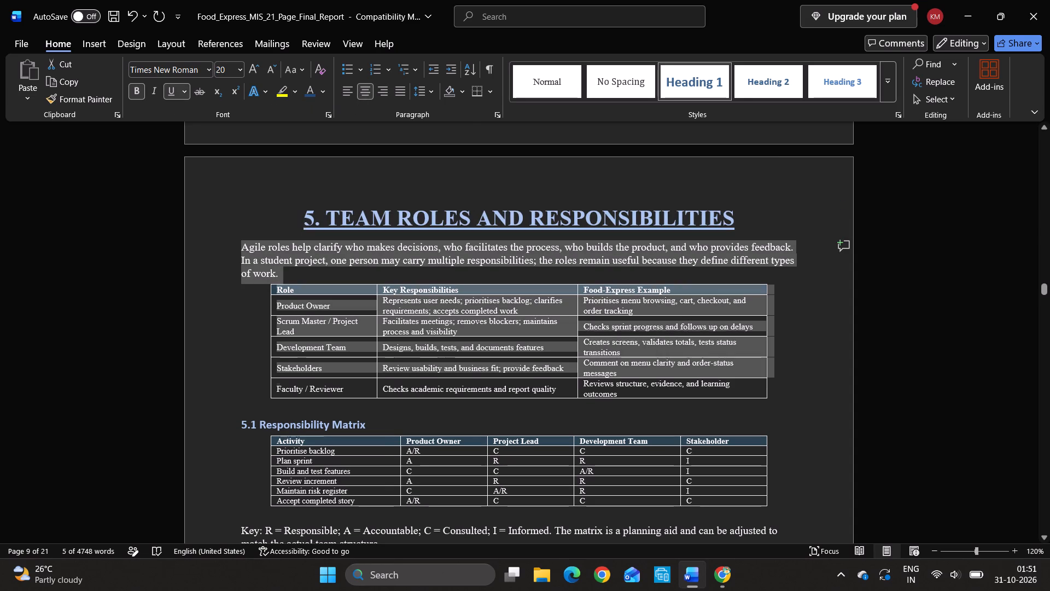
drag(521, 442, 430, 109)
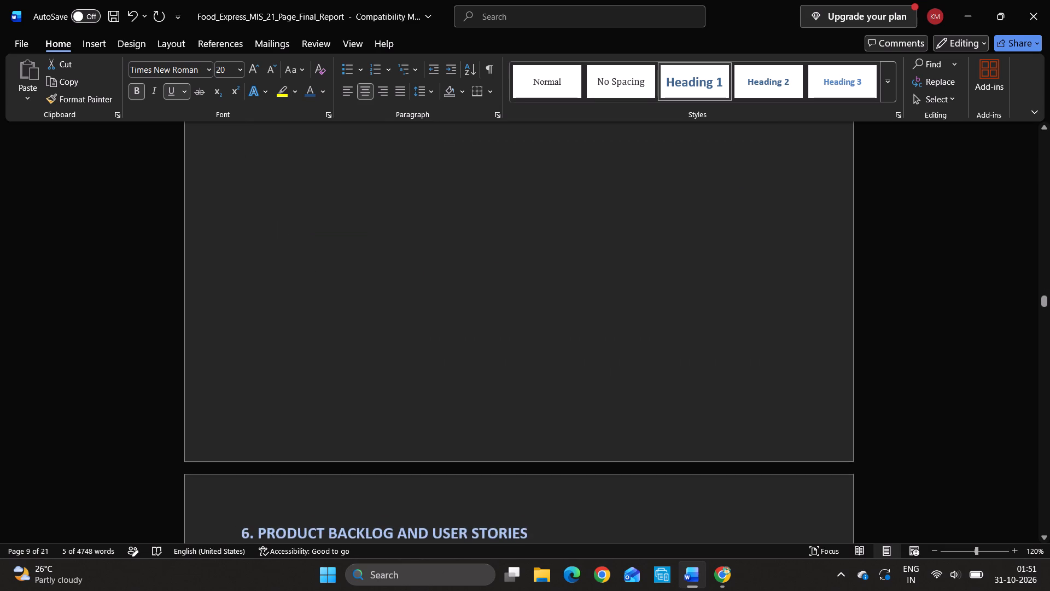
drag(430, 109, 445, 316)
triple_click(565, 268)
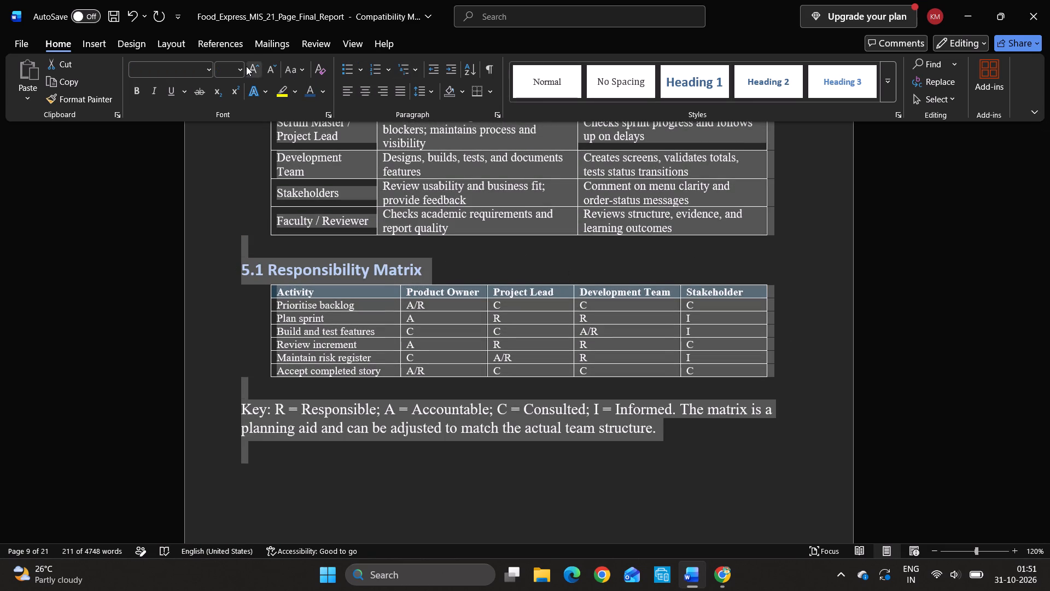
drag(245, 66, 251, 66)
click(251, 66)
scroll(270, 219, up, 2)
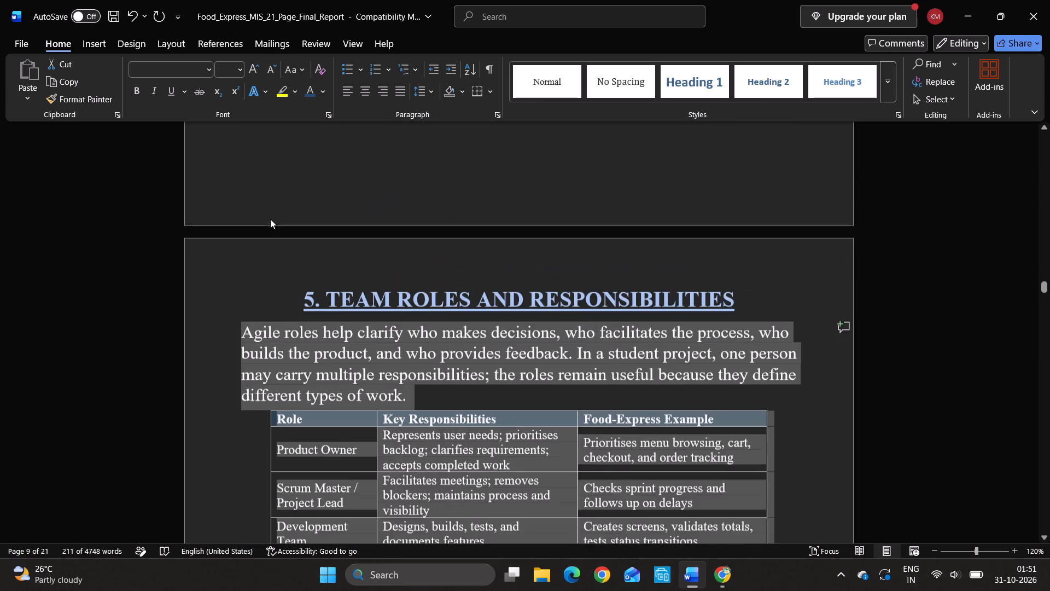
click(154, 67)
key(t)
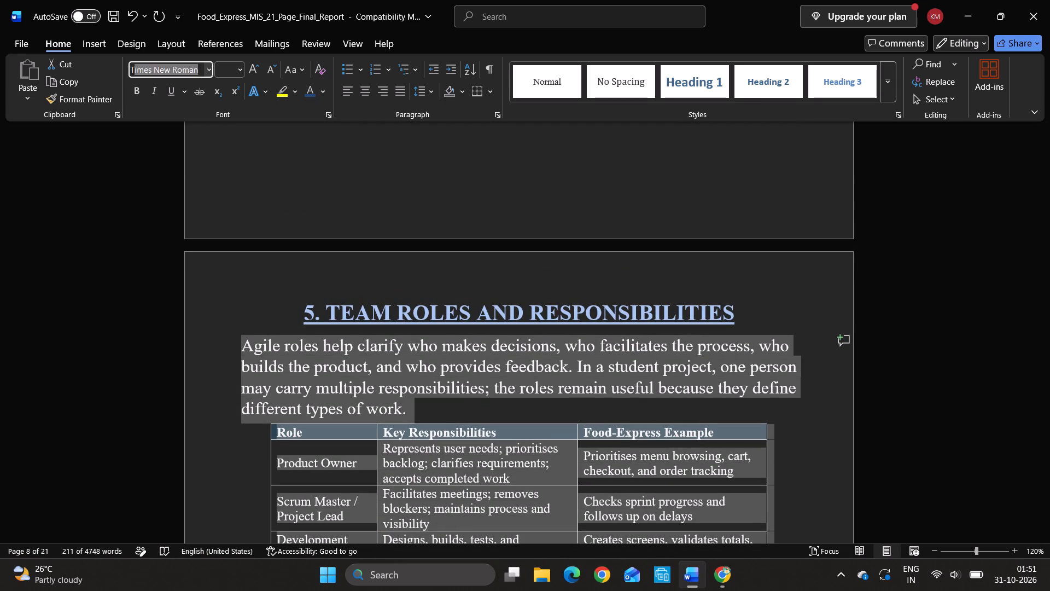
key(Return)
Format the heading "6. PRODUCT BACKLOG AND USER STORIES" as Times New Roman, 18 pt, underlined and centred.
scroll(327, 271, down, 3)
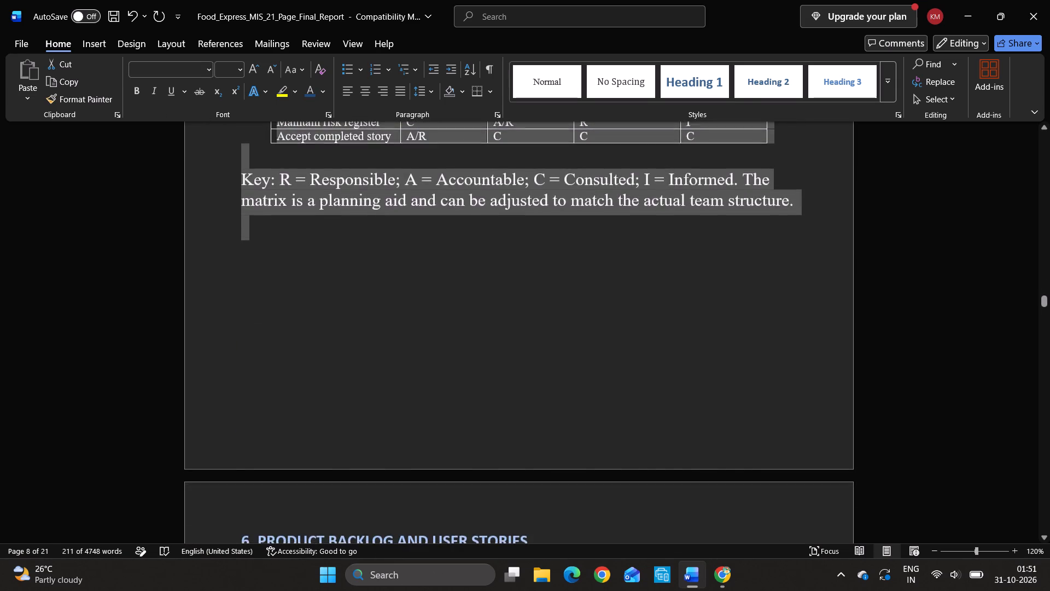
scroll(327, 271, down, 1)
drag(530, 282, 283, 271)
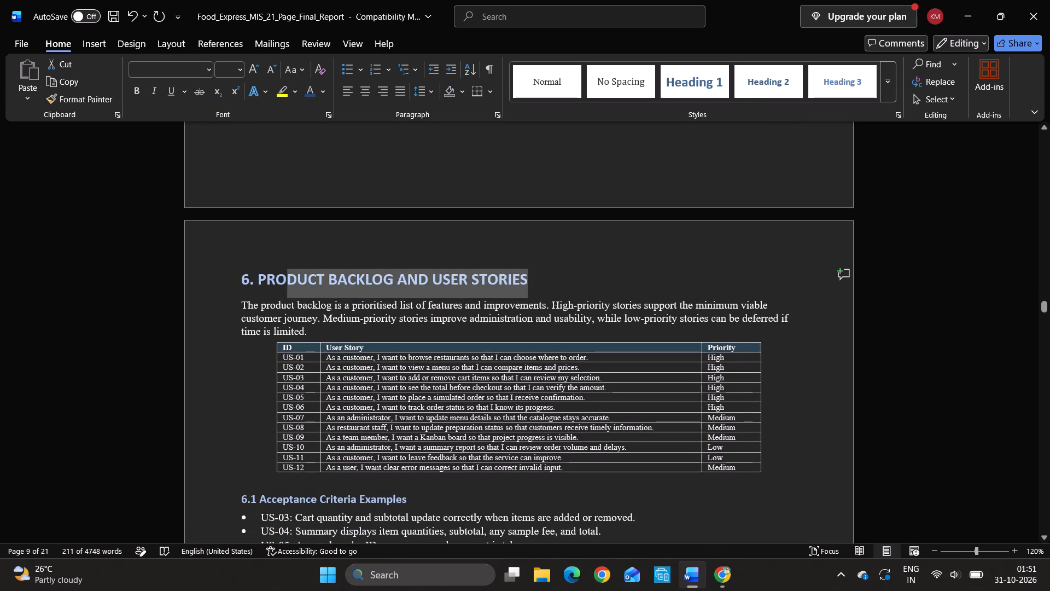
drag(283, 271, 232, 268)
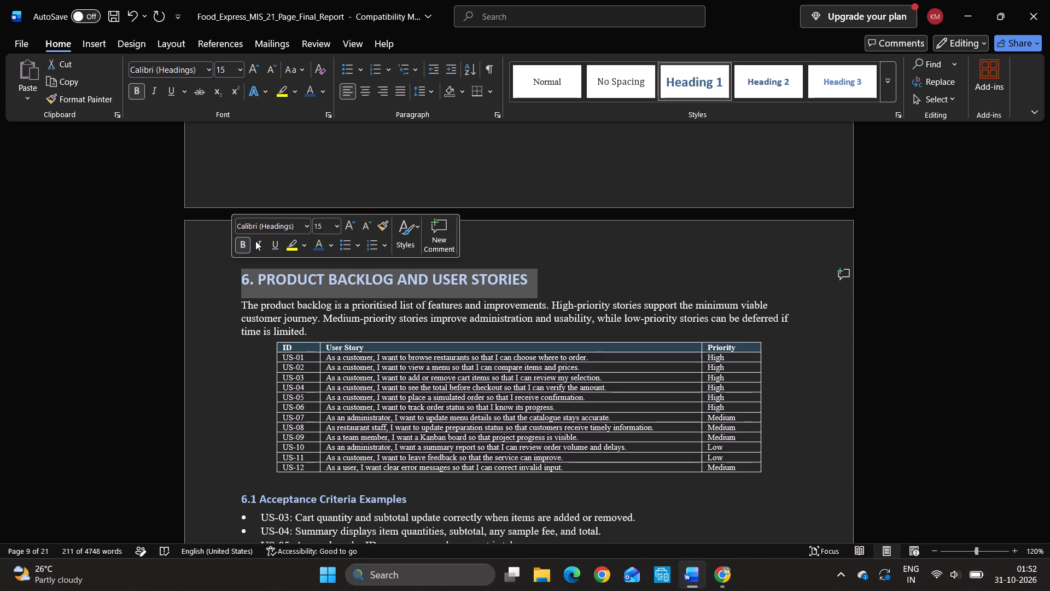
click(271, 245)
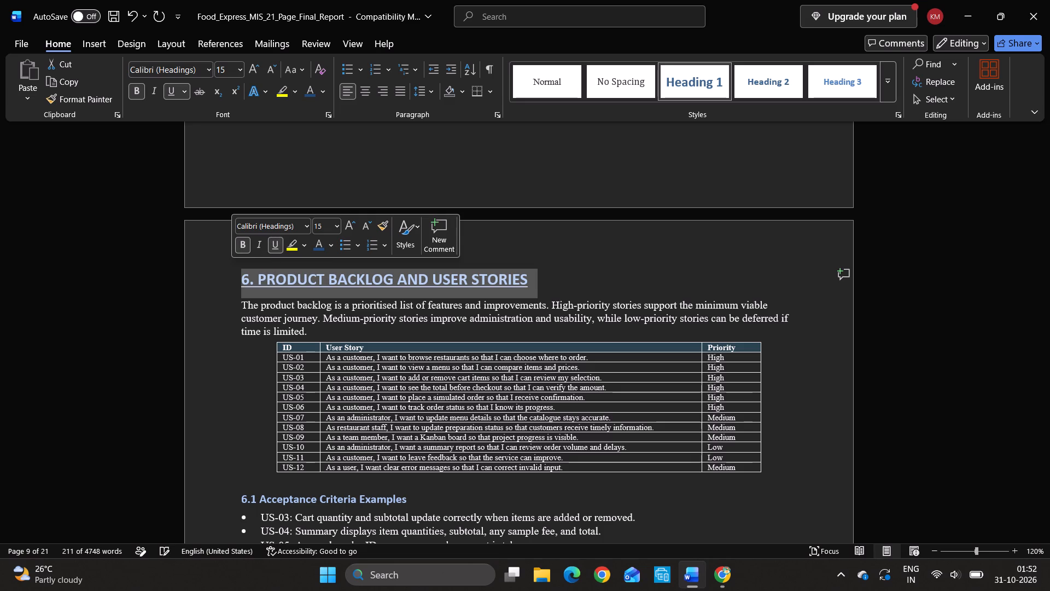
click(266, 228)
key(t)
key(Return)
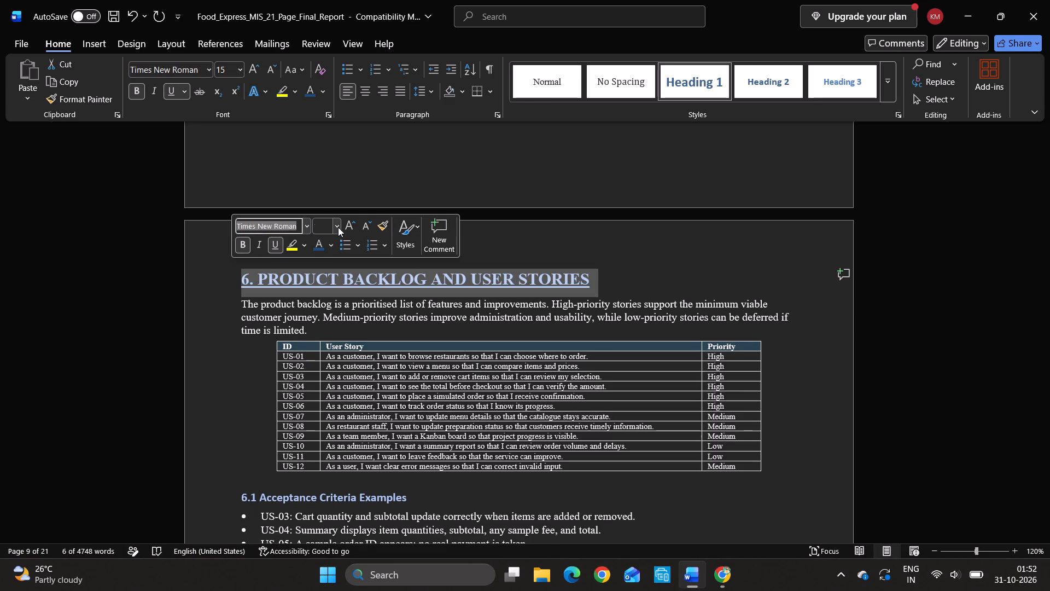
double_click(342, 228)
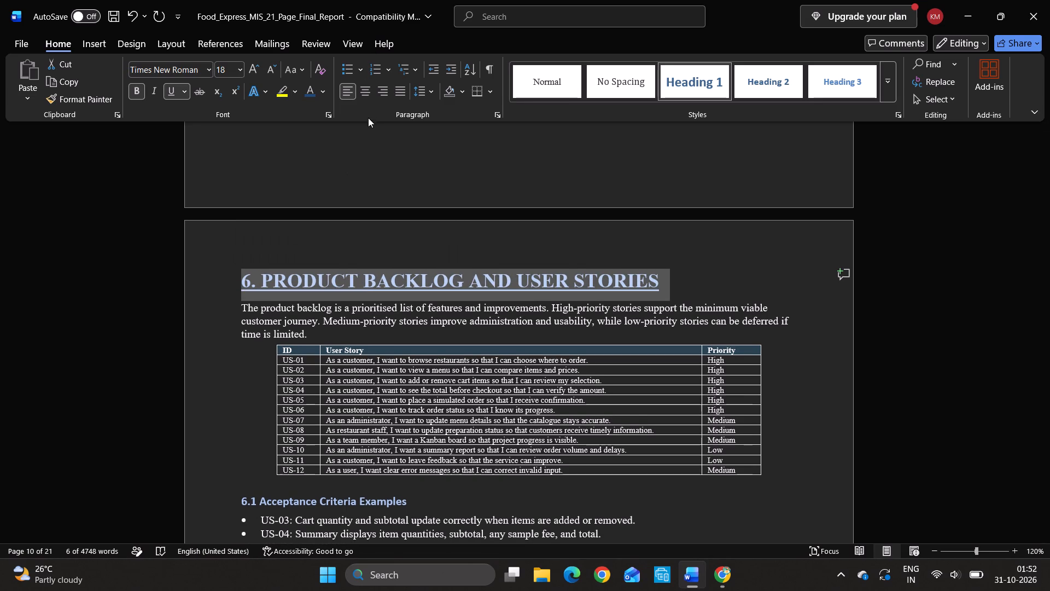
click(364, 96)
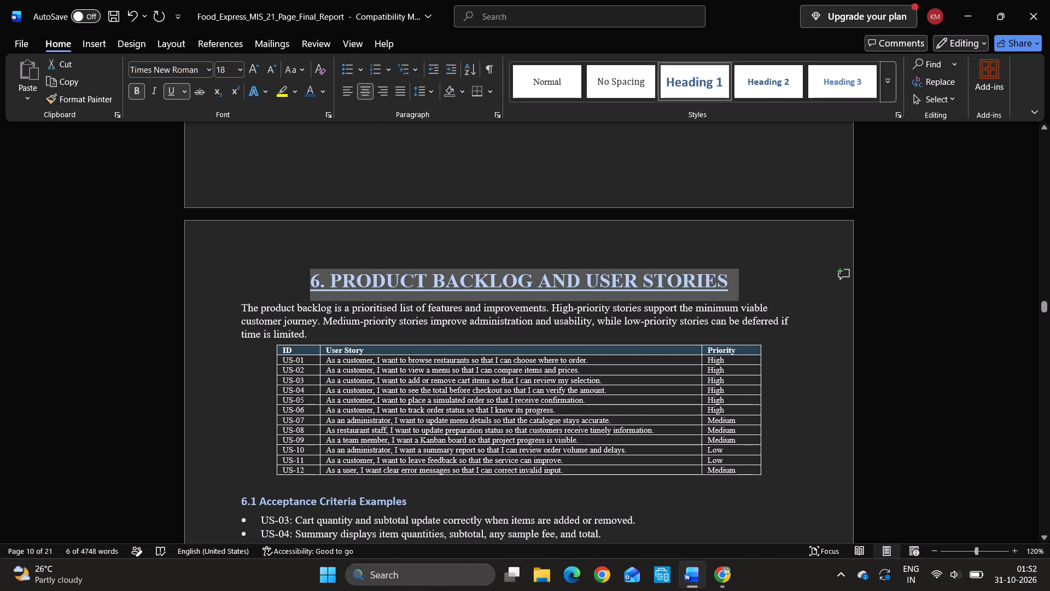
Enlarge all section 6 text, from the intro paragraph through the US-07 bullet, by four font-size increments and set it in Times New Roman.
drag(241, 302, 497, 390)
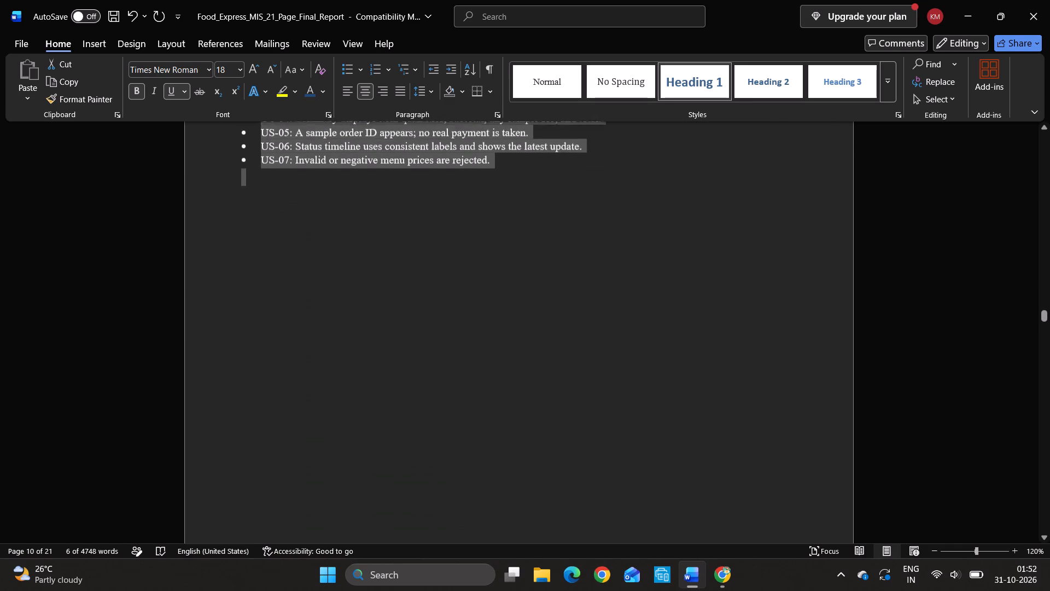
drag(497, 390, 522, 165)
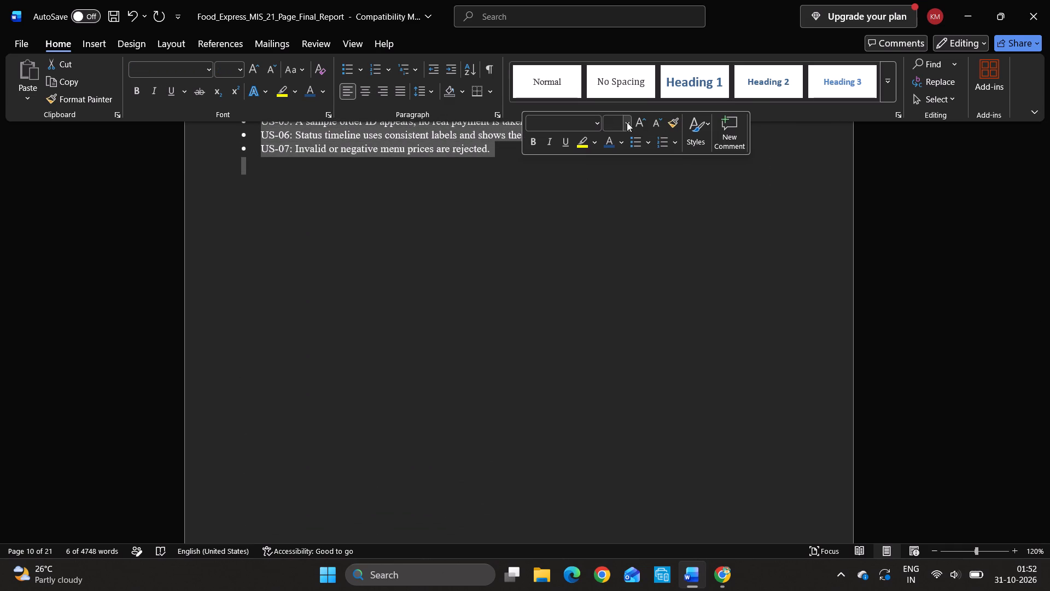
double_click(641, 122)
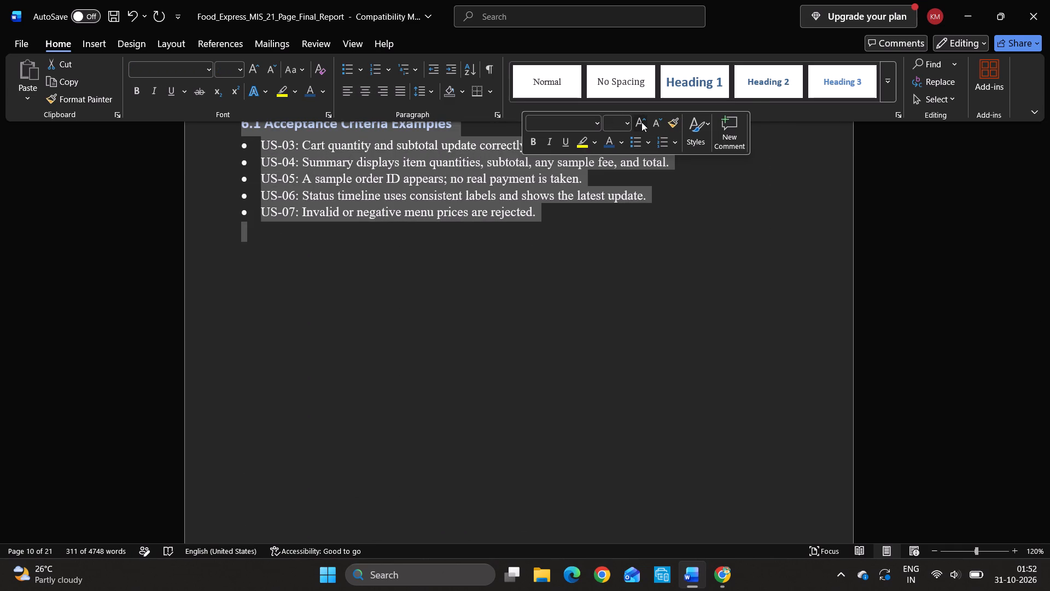
click(641, 122)
click(641, 122)
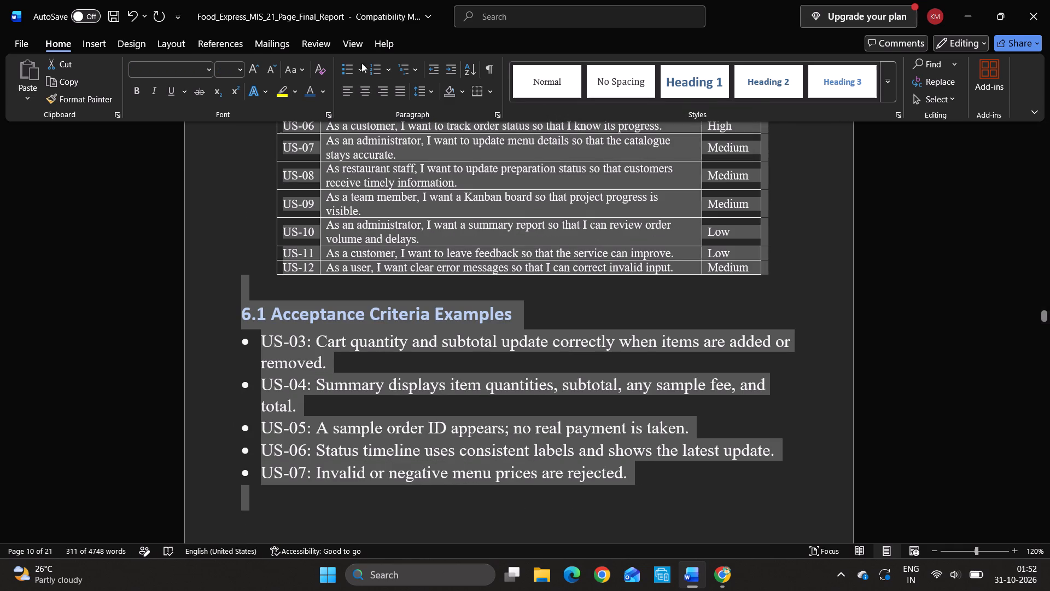
click(182, 73)
key(t)
key(Return)
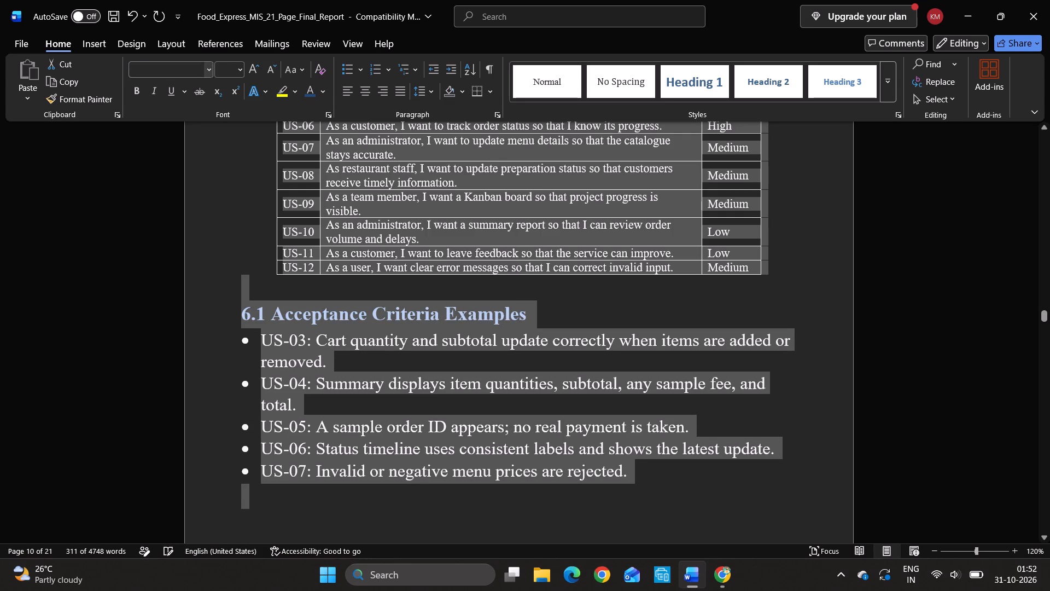
Insert a blank line between the heading "6. PRODUCT BACKLOG AND USER STORIES" and its intro paragraph.
scroll(235, 265, up, 2)
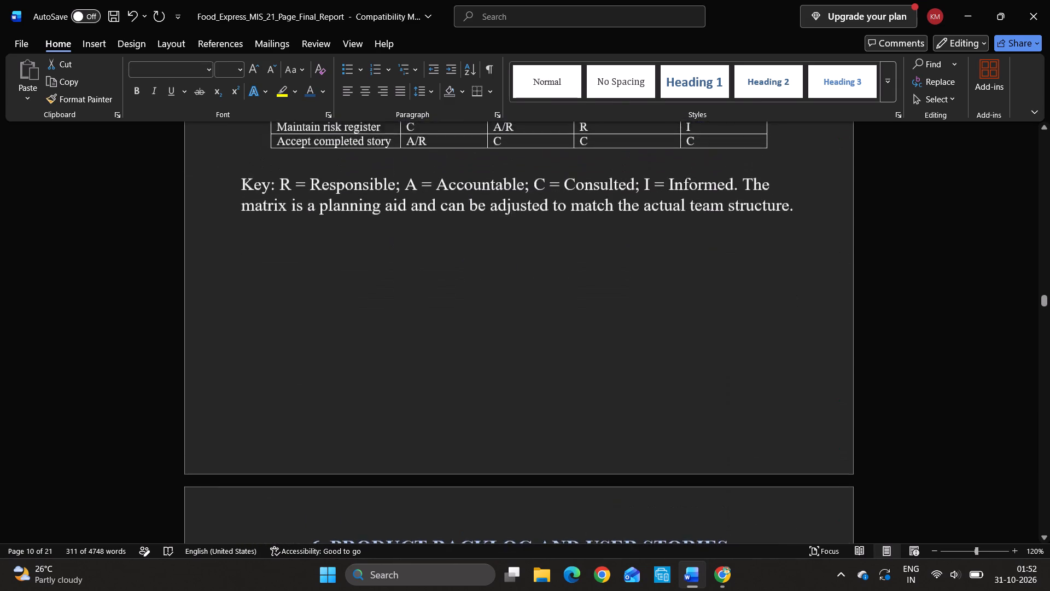
scroll(510, 305, up, 1)
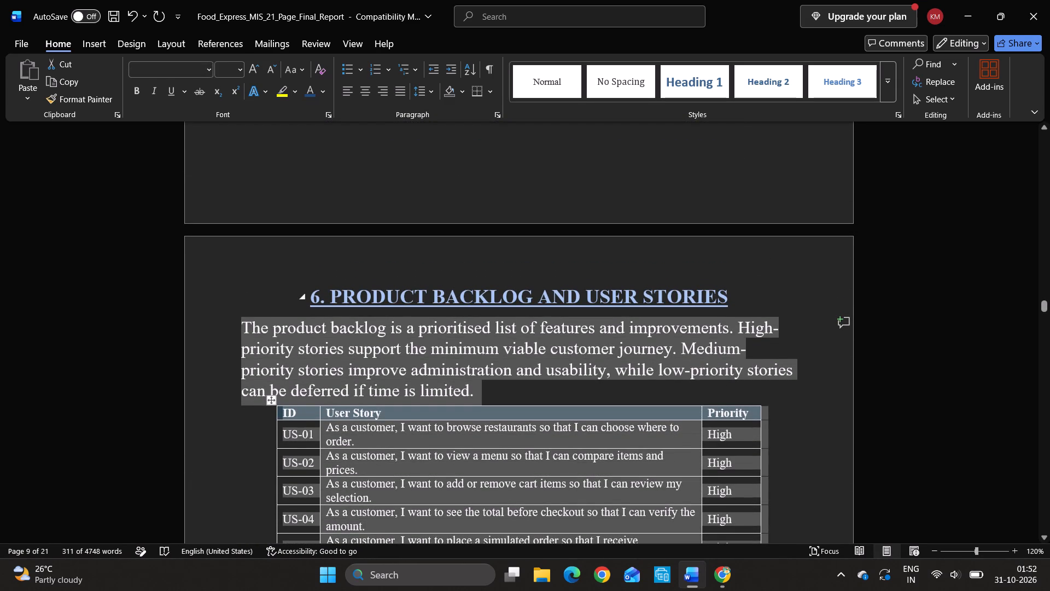
click(730, 295)
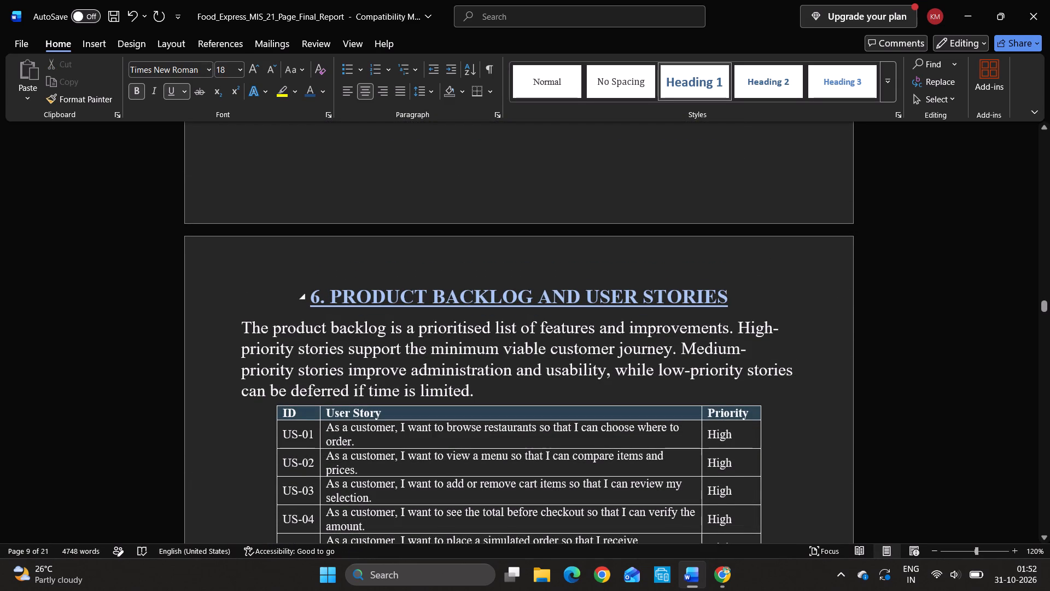
key(Return)
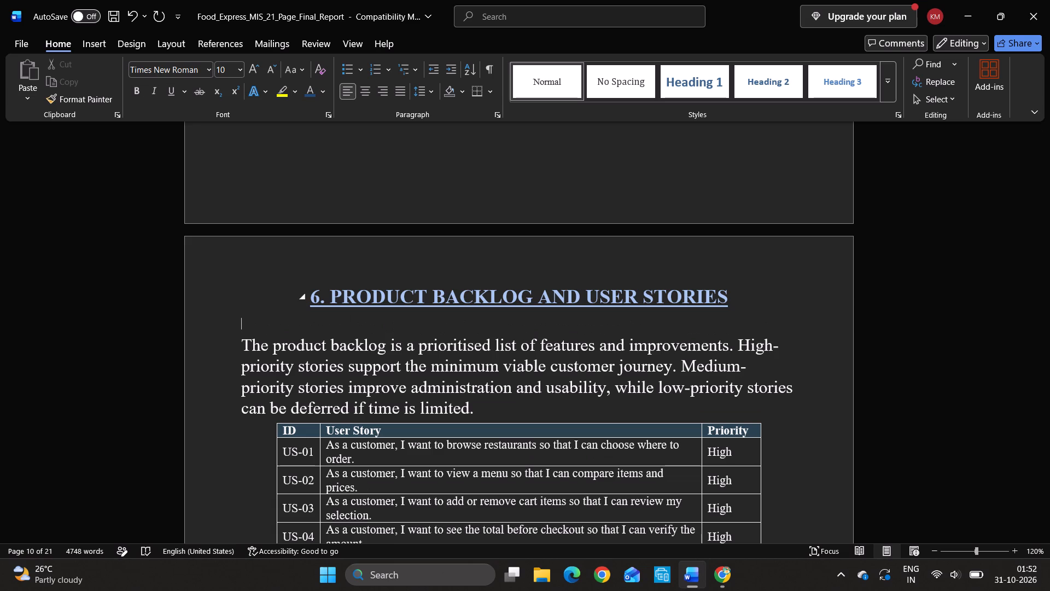
Format the heading "7. SPRINT PLAN AND SCHEDULE" as Times New Roman, 20 pt, underlined and centred.
scroll(730, 295, right, 3)
scroll(730, 295, down, 3)
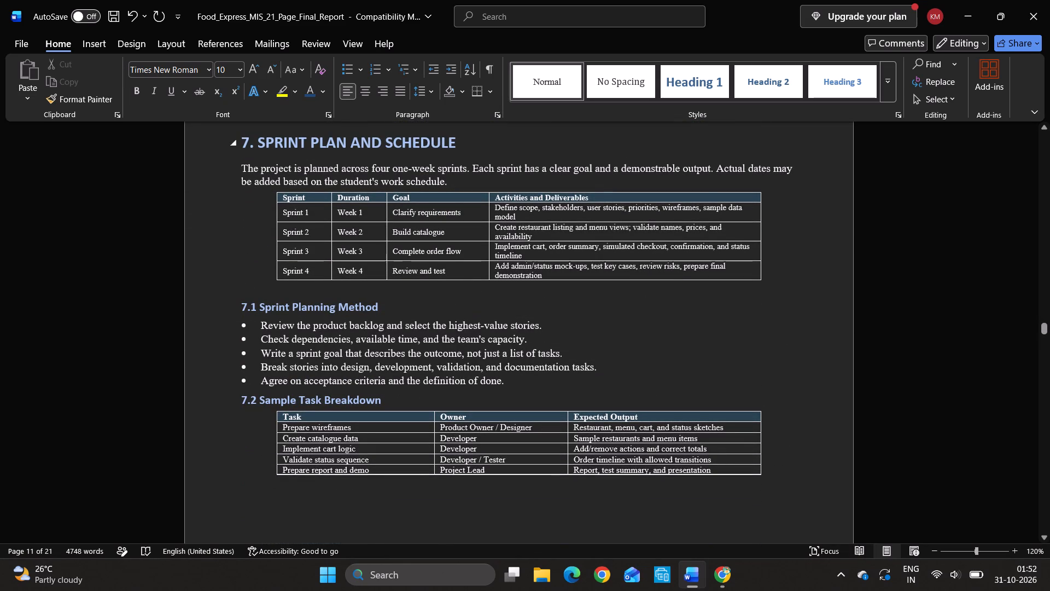
drag(241, 140, 474, 146)
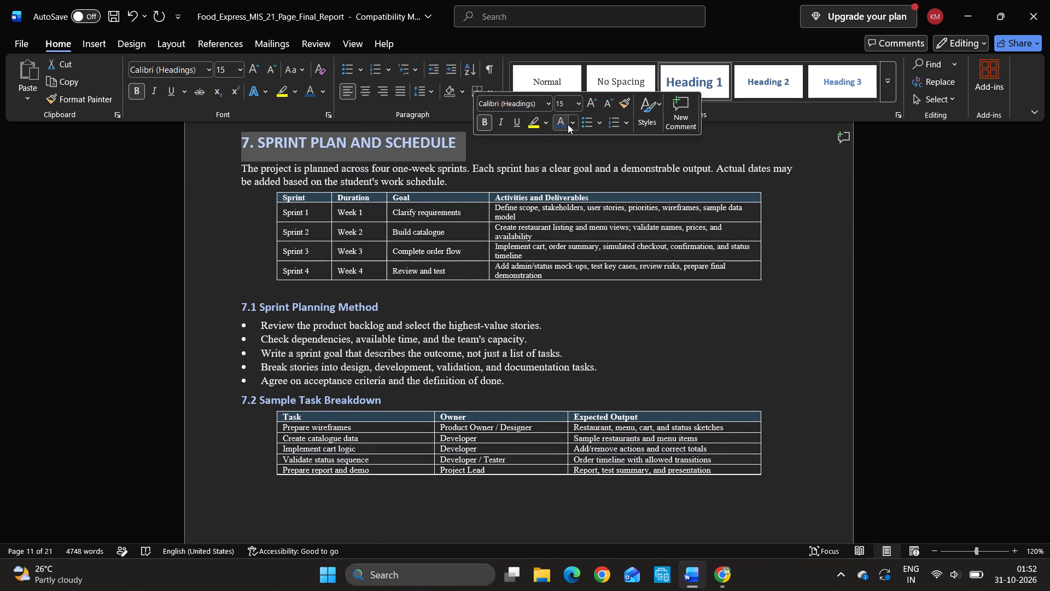
click(167, 63)
click(167, 68)
key(t)
key(Return)
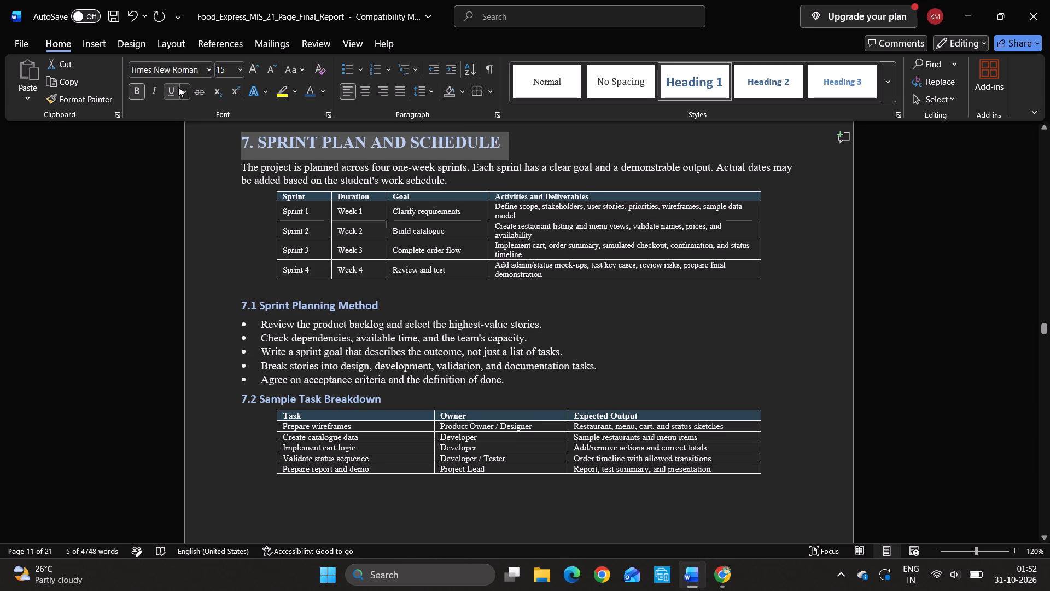
click(178, 87)
double_click(254, 69)
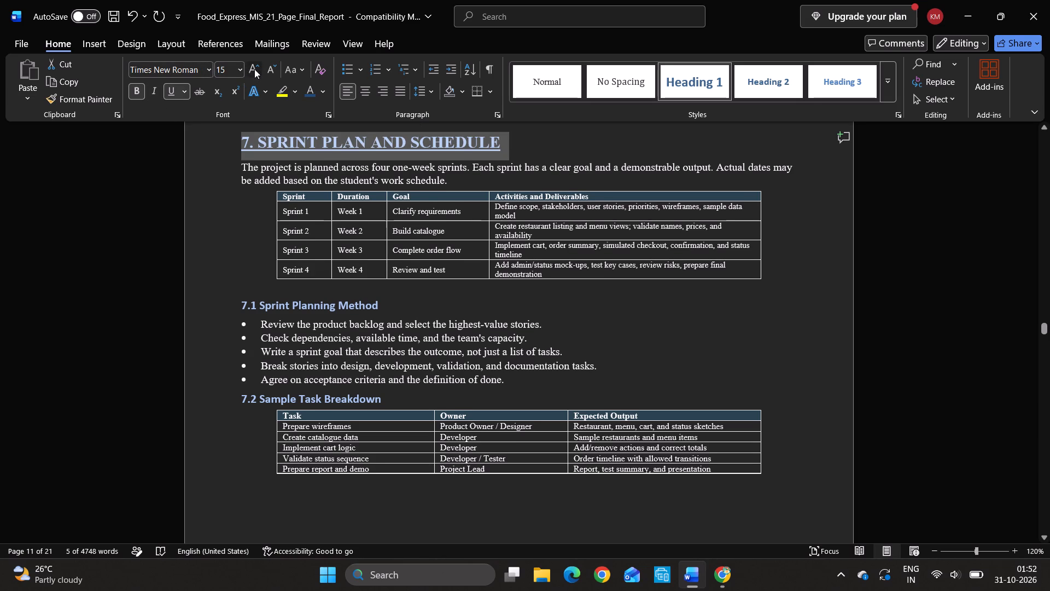
click(367, 97)
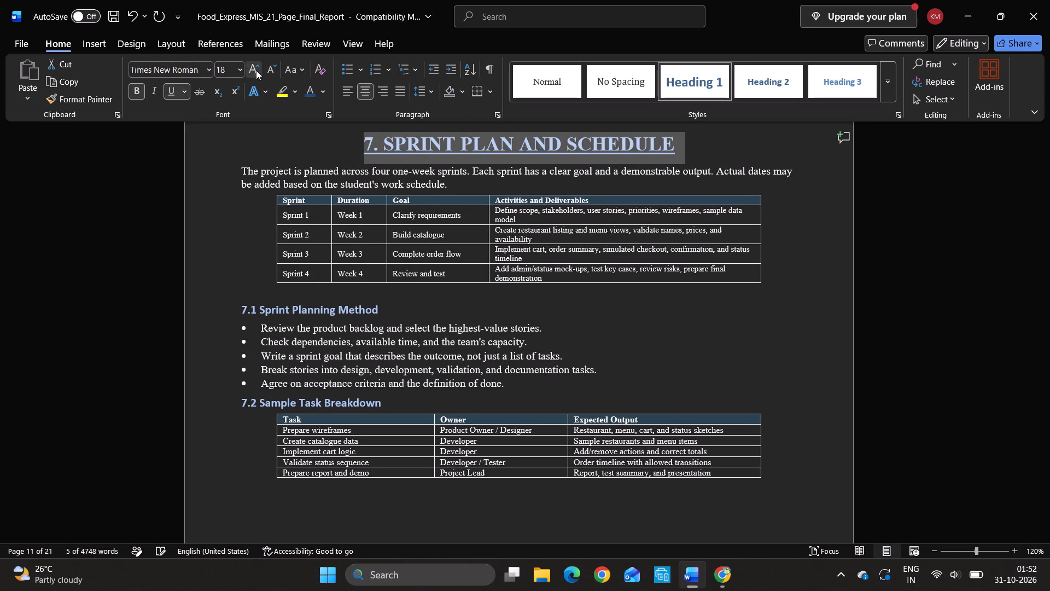
click(246, 60)
click(249, 65)
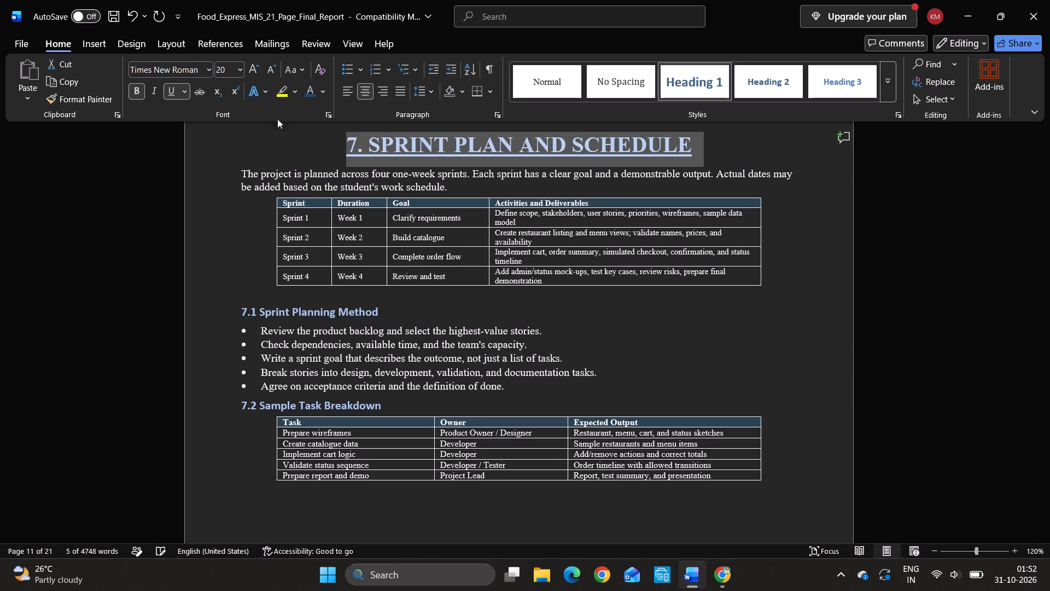
Enlarge all section 7 text, from the intro paragraph through the 7.2 Sample Task Breakdown table, by five font-size increments.
drag(238, 169, 643, 398)
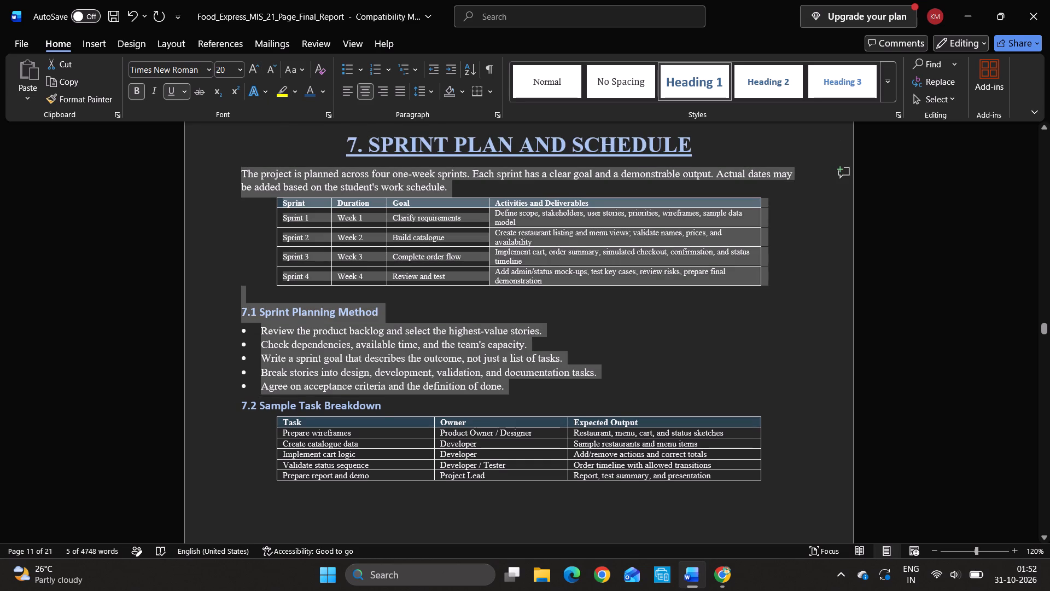
drag(643, 398, 748, 474)
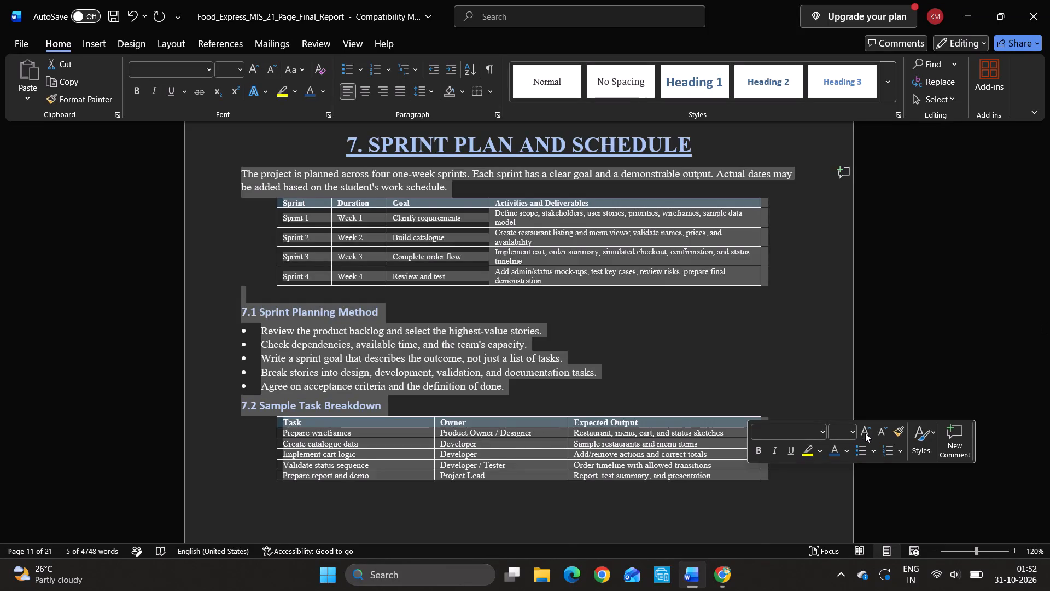
triple_click(867, 432)
scroll(615, 373, down, 1)
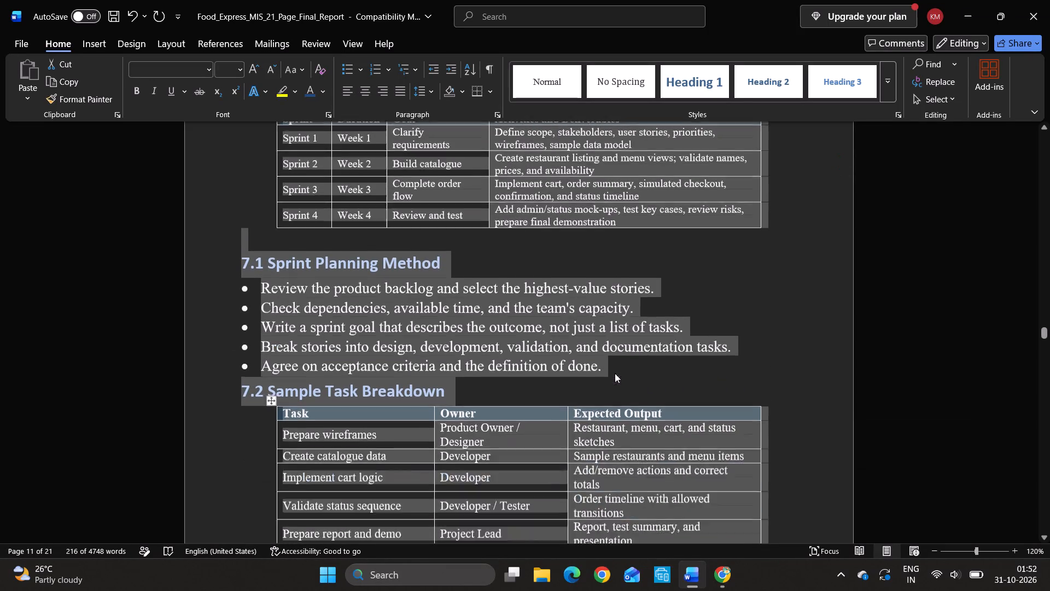
scroll(615, 373, down, 1)
drag(262, 66, 256, 66)
double_click(256, 66)
scroll(256, 66, down, 1)
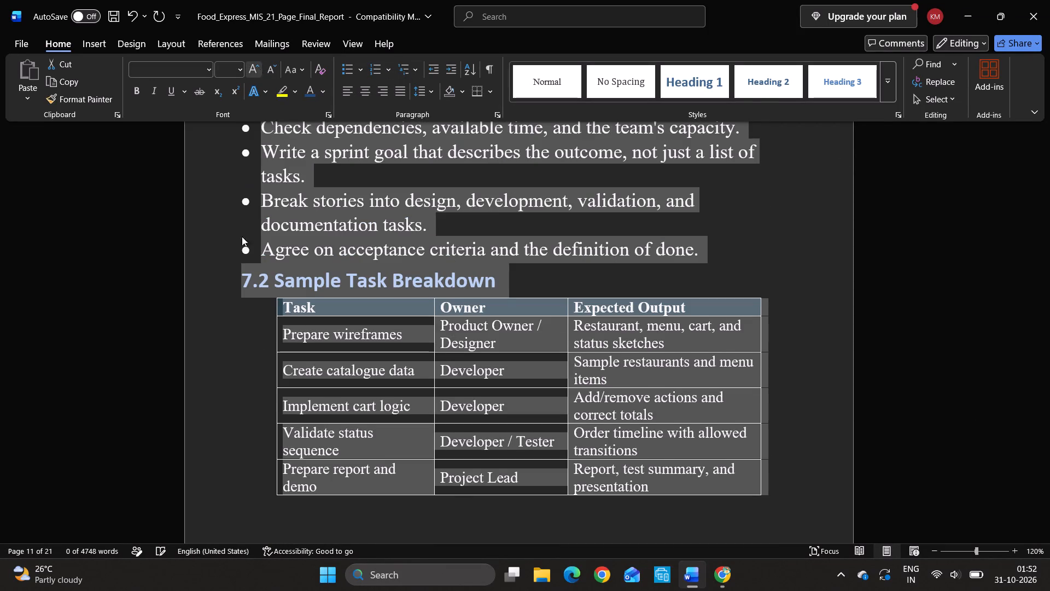
Format the heading "8. AGILE MEETINGS AND SAMPLE RECORDS" as Times New Roman, 22 pt, underlined and centred.
scroll(236, 261, down, 9)
drag(551, 250, 378, 237)
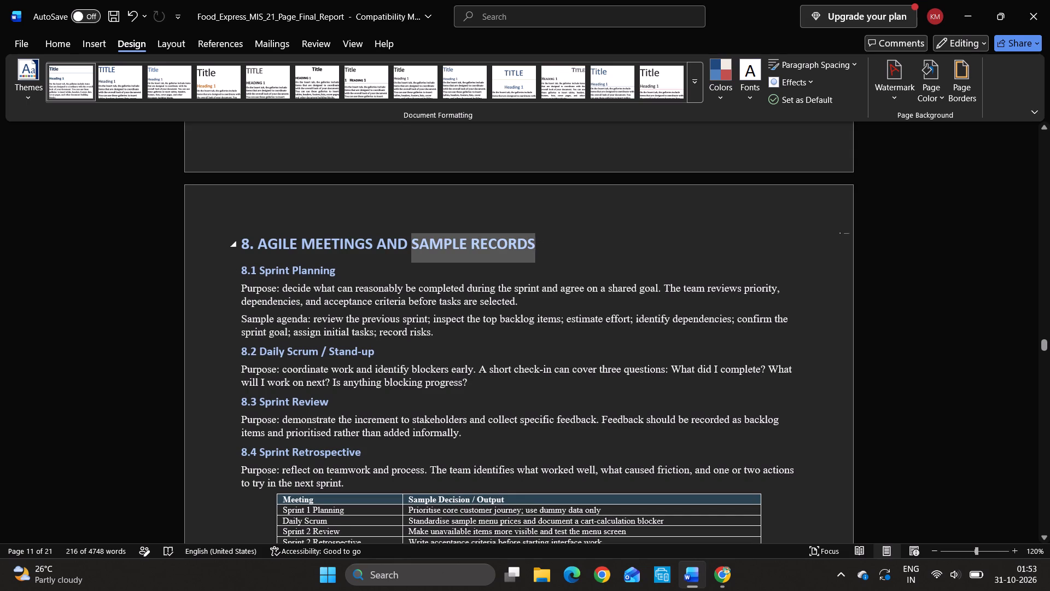
drag(378, 237, 198, 231)
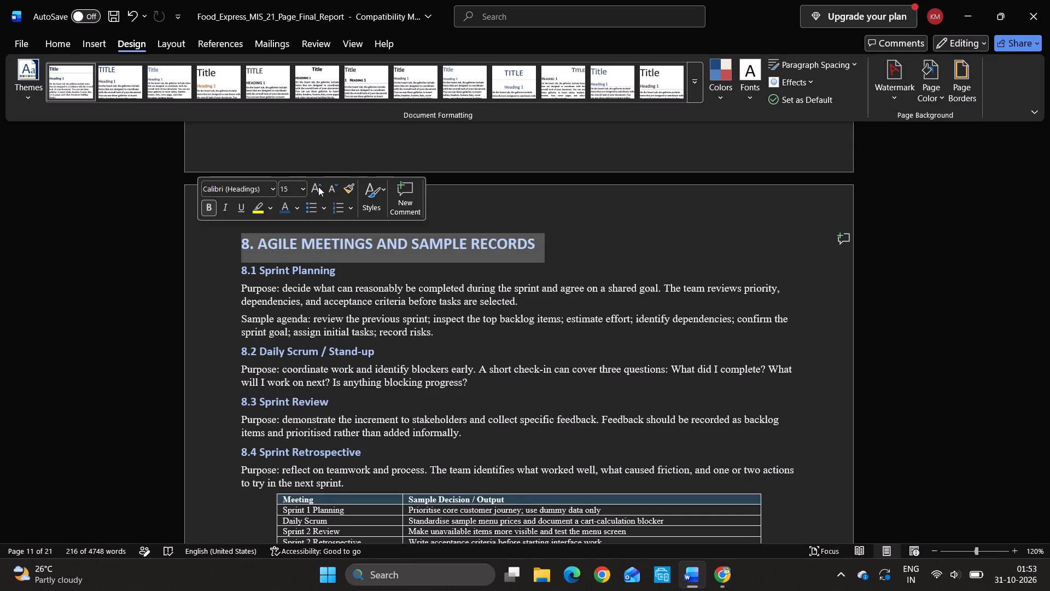
triple_click(318, 187)
click(49, 43)
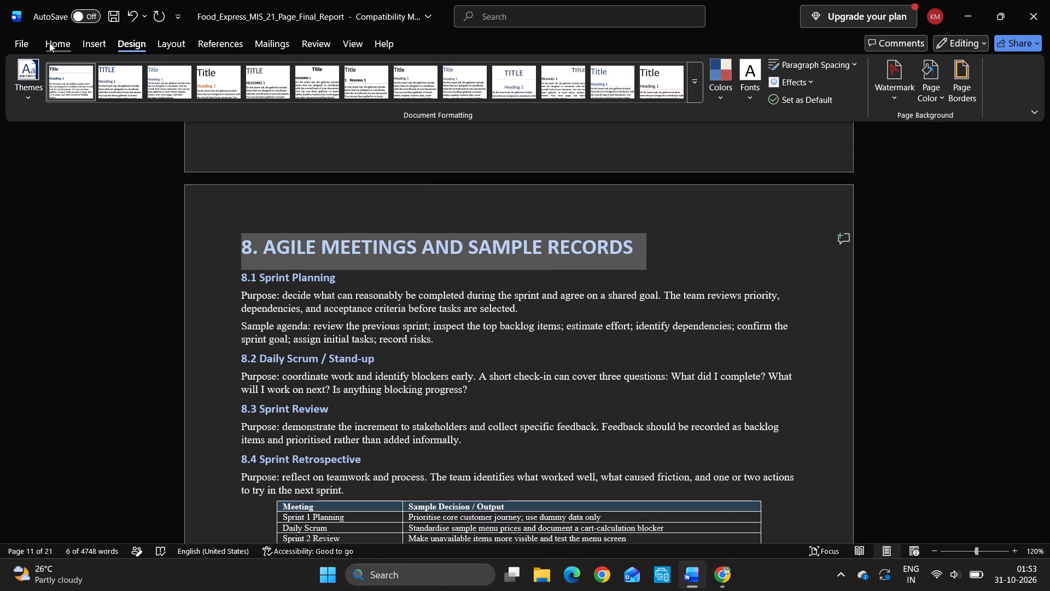
click(366, 92)
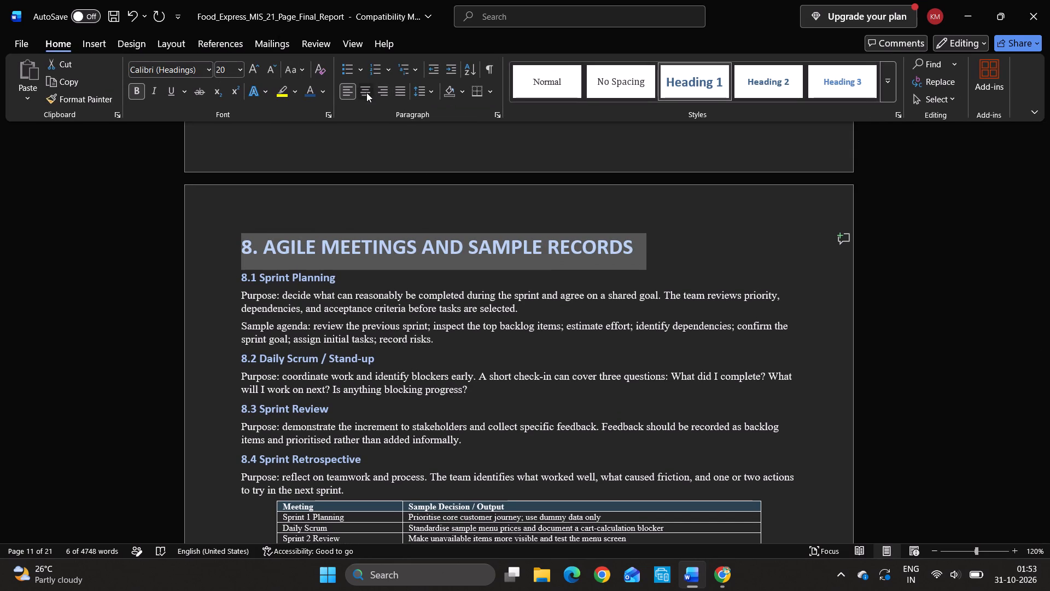
double_click(183, 75)
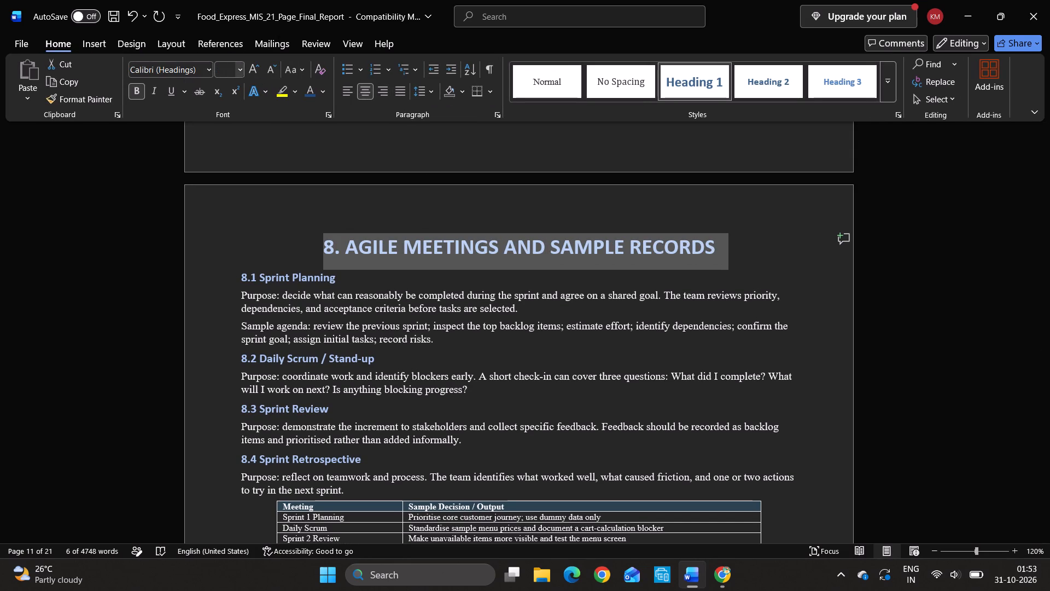
click(180, 68)
key(t)
key(Return)
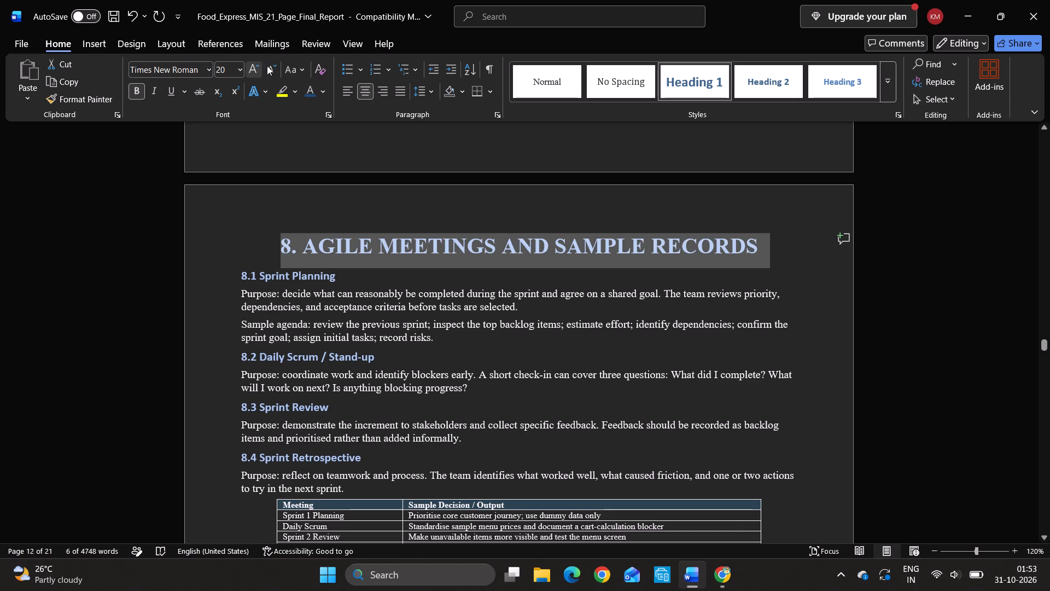
click(254, 67)
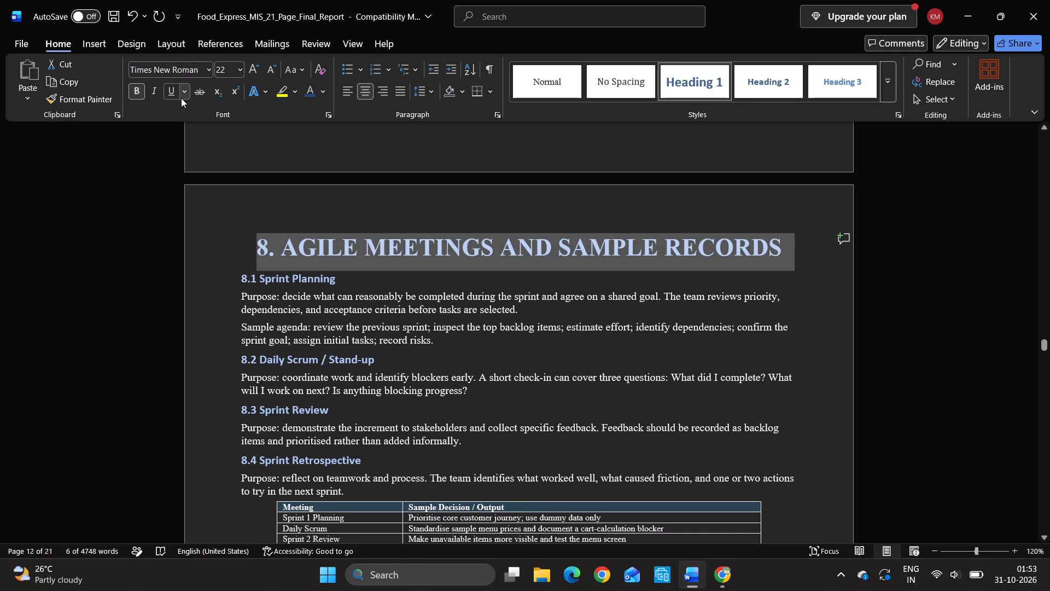
click(173, 94)
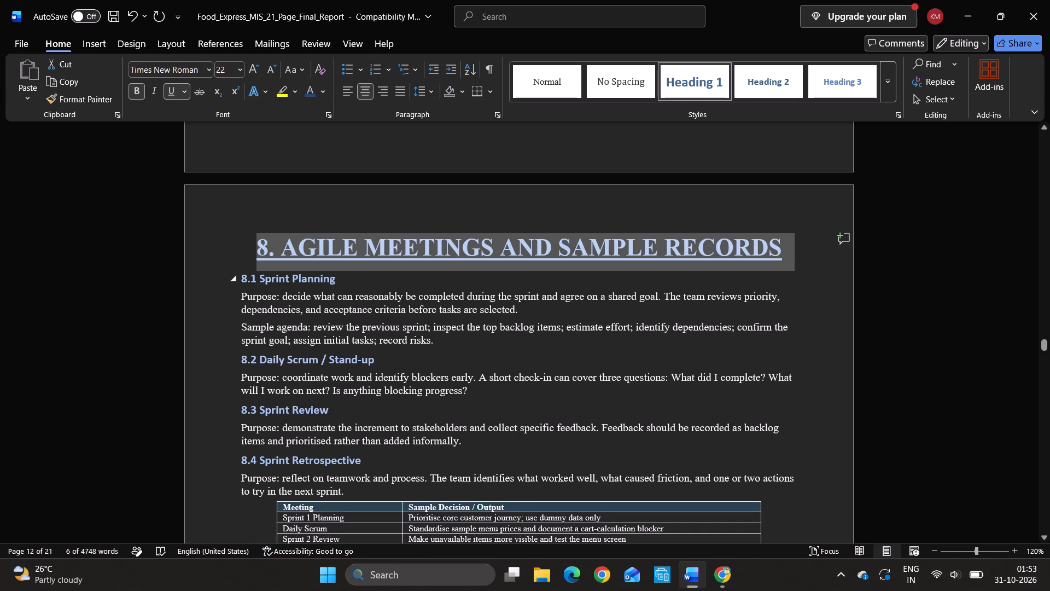
Enlarge all section 8 text, from the 8.1 Sprint Planning heading through the 8.5 Meeting Record Standard paragraph, by three font-size increments.
drag(241, 277, 610, 552)
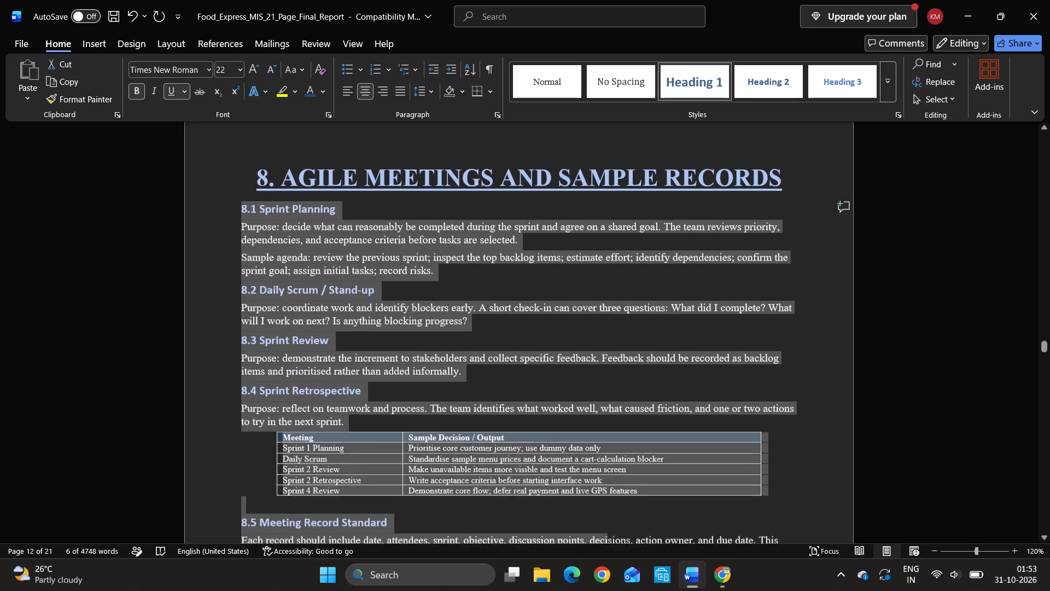
drag(610, 552, 610, 551)
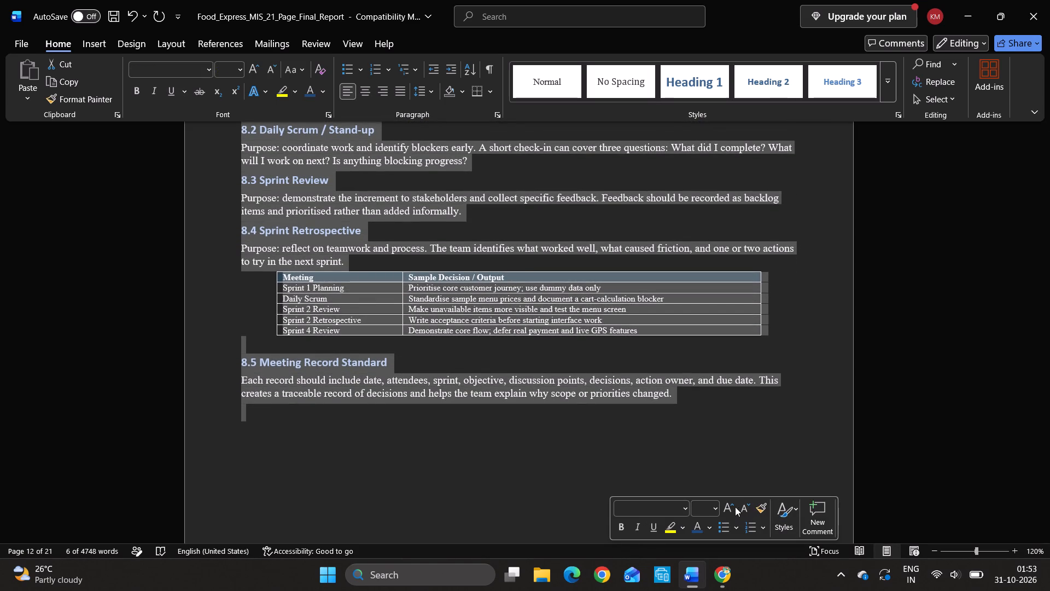
triple_click(731, 506)
scroll(703, 360, up, 1)
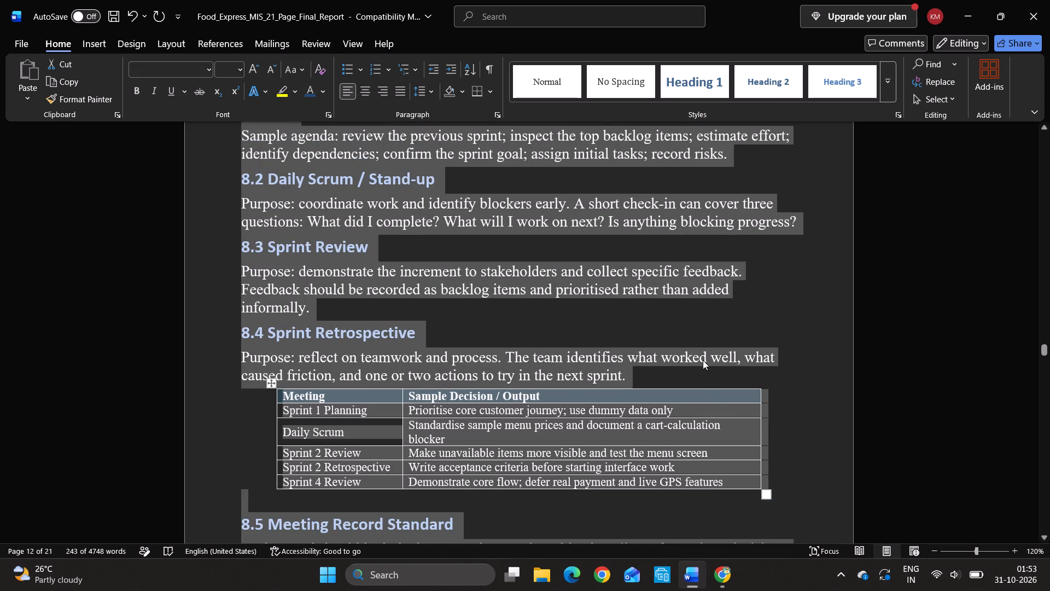
scroll(703, 360, up, 1)
Format the heading "9. RISK IDENTIFICATION AND MITIGATION" as Times New Roman, 18 pt, underlined and centred.
scroll(703, 360, down, 4)
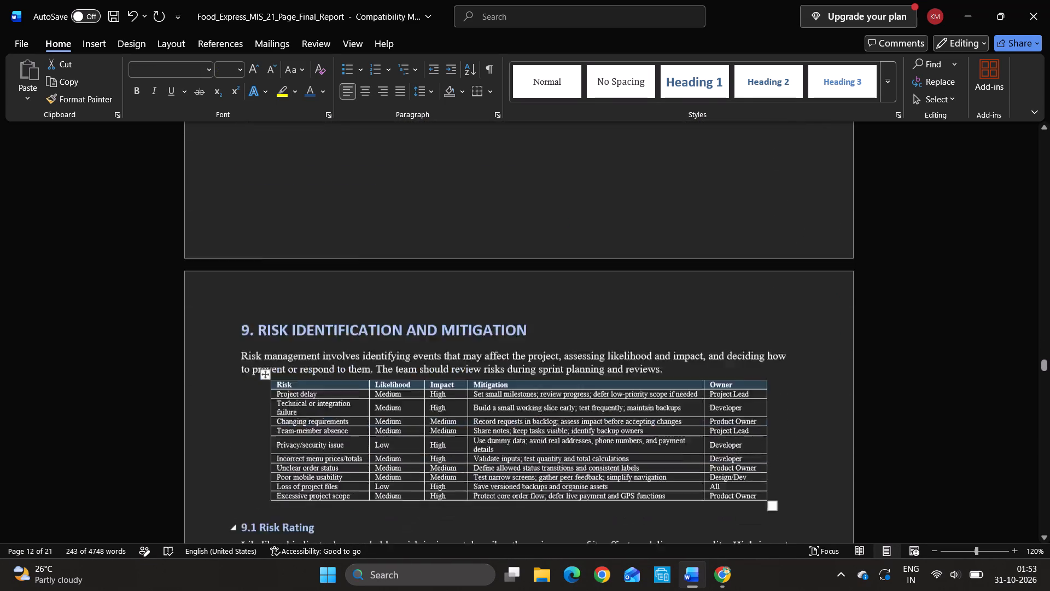
scroll(703, 360, down, 1)
scroll(703, 360, up, 1)
drag(550, 340, 212, 345)
double_click(328, 300)
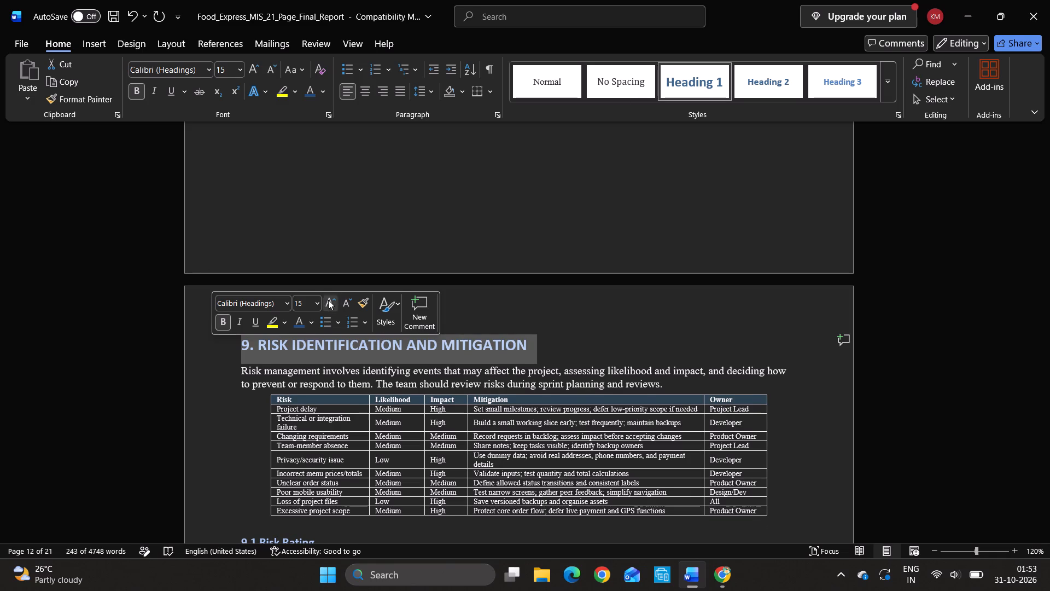
click(252, 320)
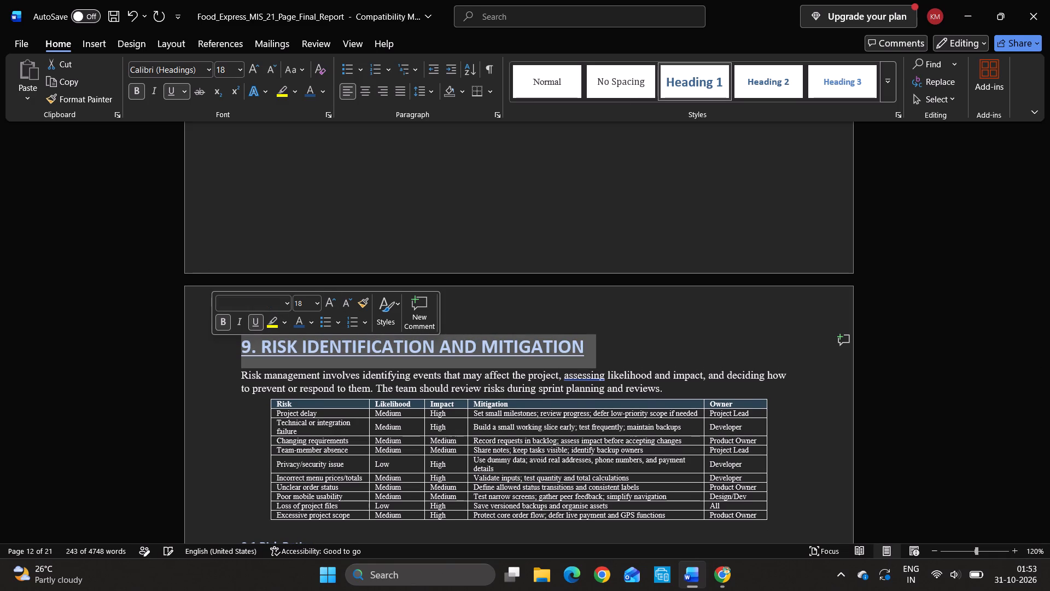
click(253, 303)
key(t)
key(Return)
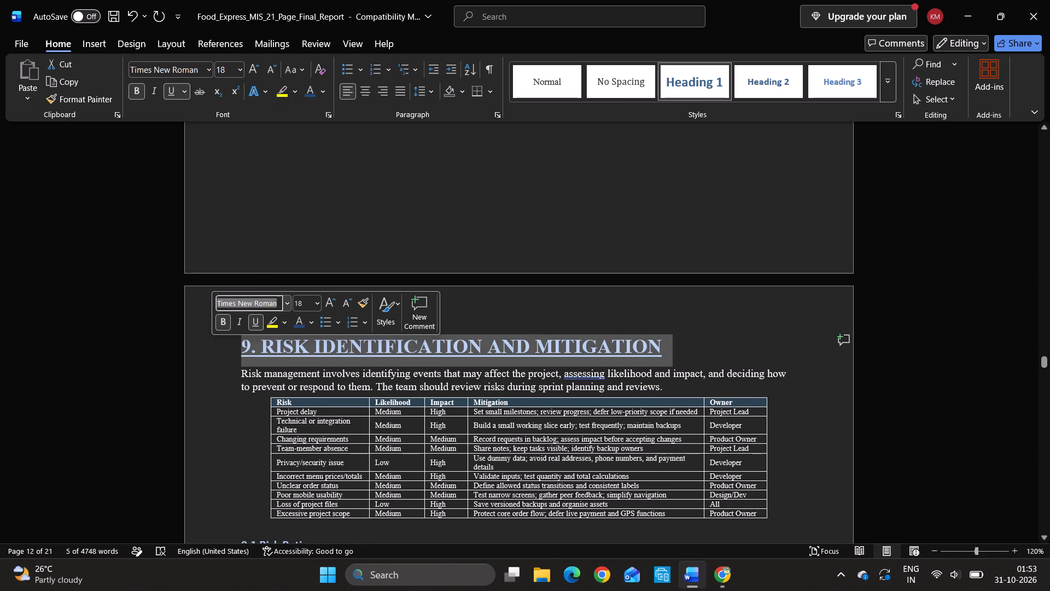
click(363, 96)
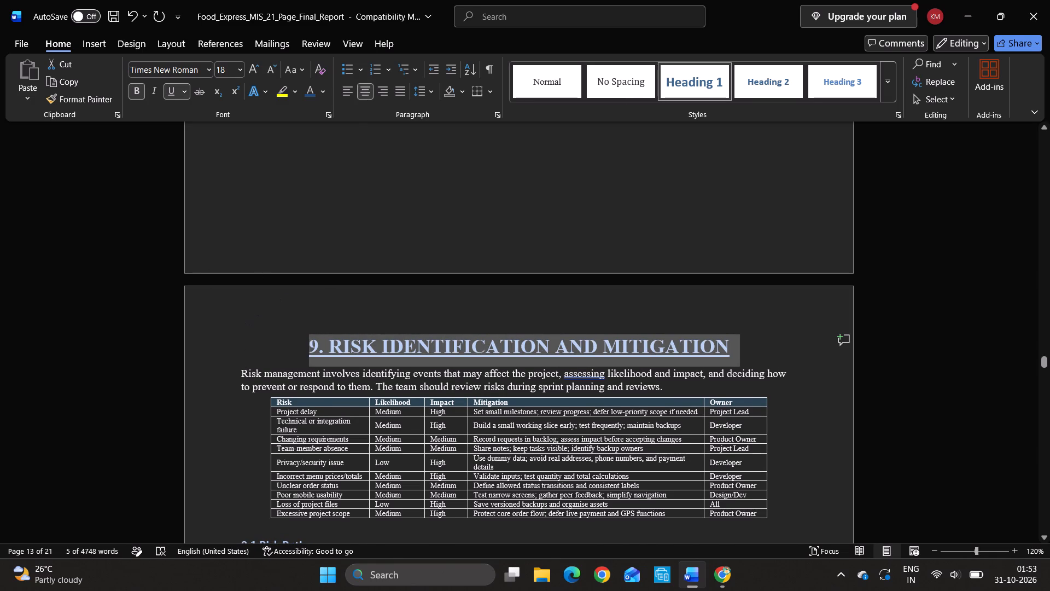
Enlarge all section 9 text, from the intro paragraph through the 9.2 Review and Escalation paragraph, by four font-size increments.
scroll(239, 374, down, 1)
drag(240, 303, 395, 411)
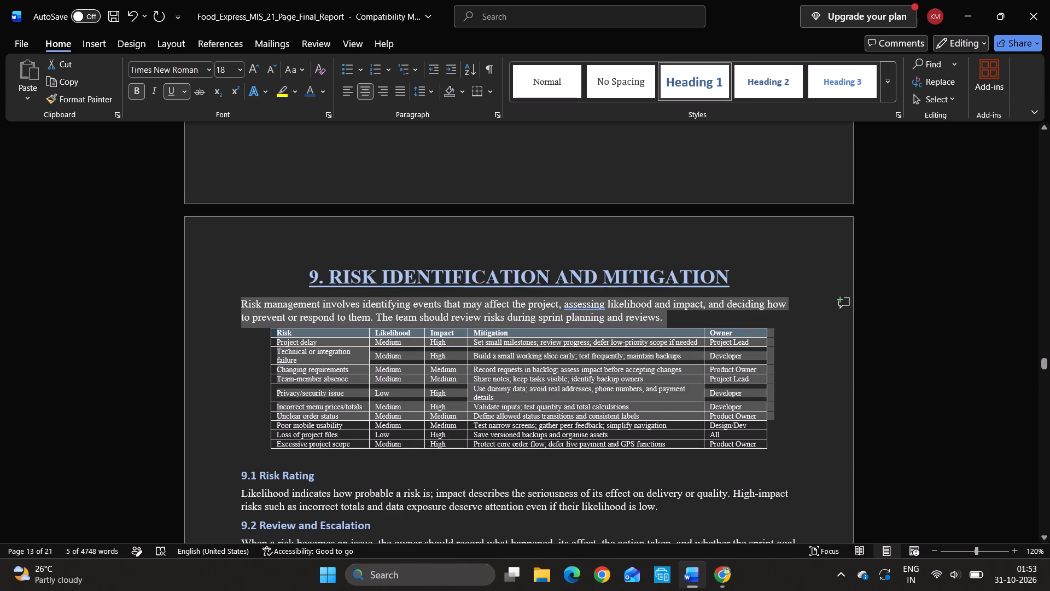
drag(395, 411, 630, 179)
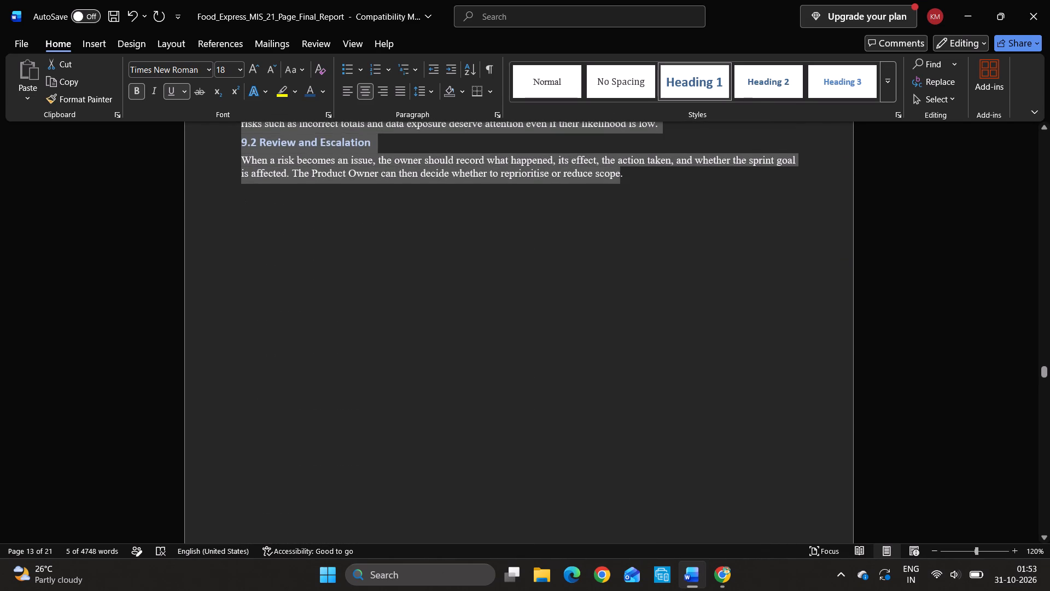
drag(630, 179, 634, 182)
click(749, 136)
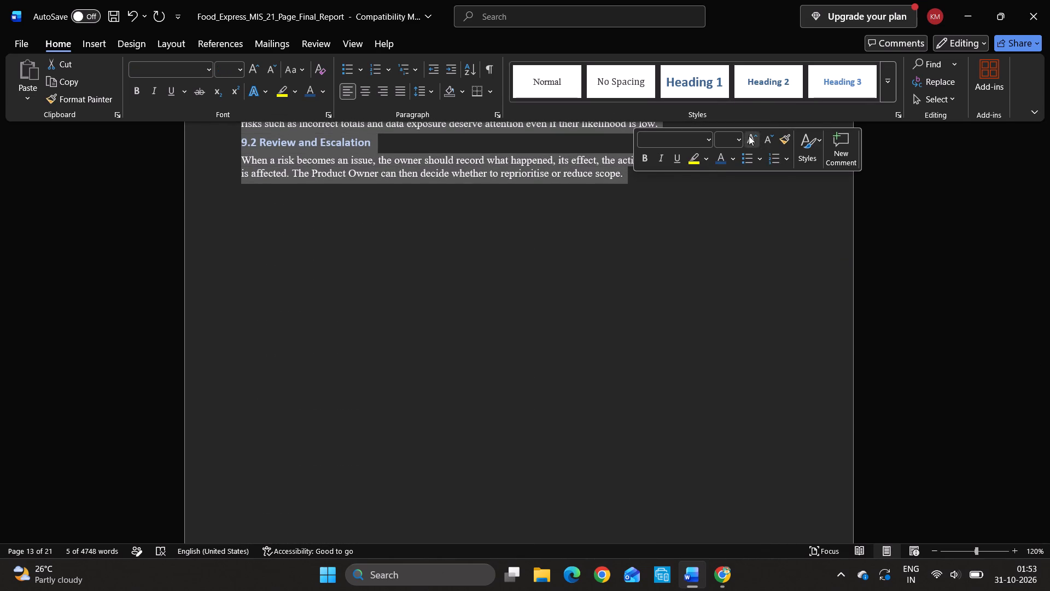
click(749, 136)
click(749, 136)
click(749, 136)
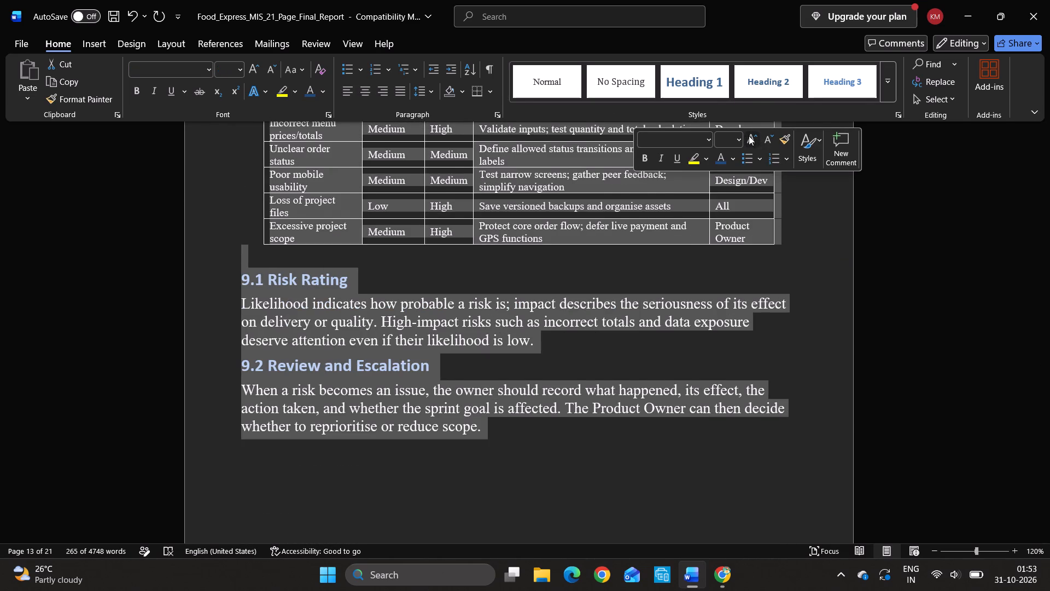
scroll(421, 299, up, 2)
scroll(421, 299, down, 4)
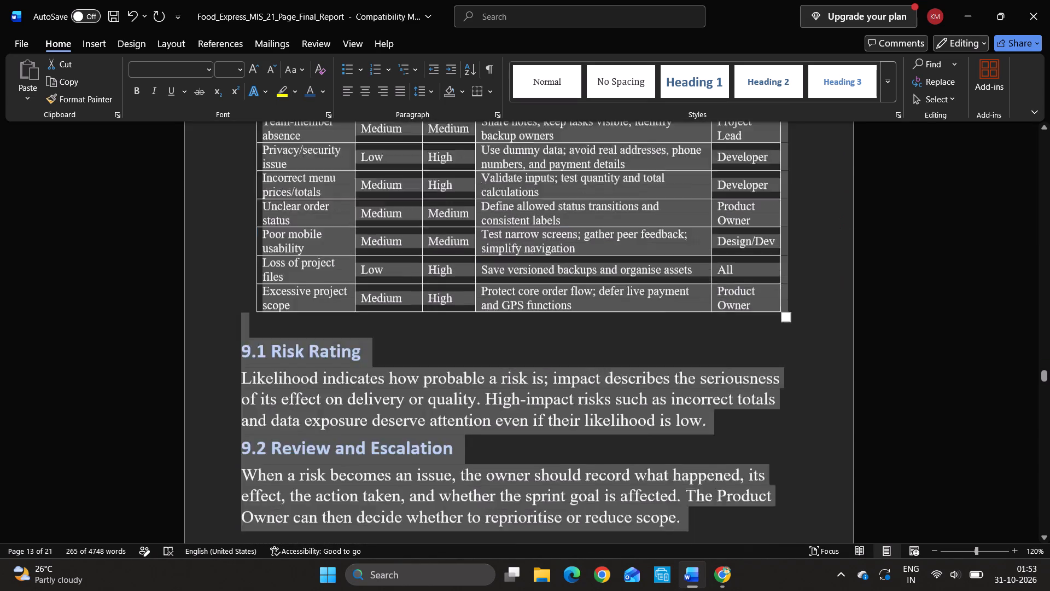
Format the heading "10. MONITORING AND EVALUATION" as Times New Roman, 20 pt, centred and underlined.
scroll(421, 299, down, 1)
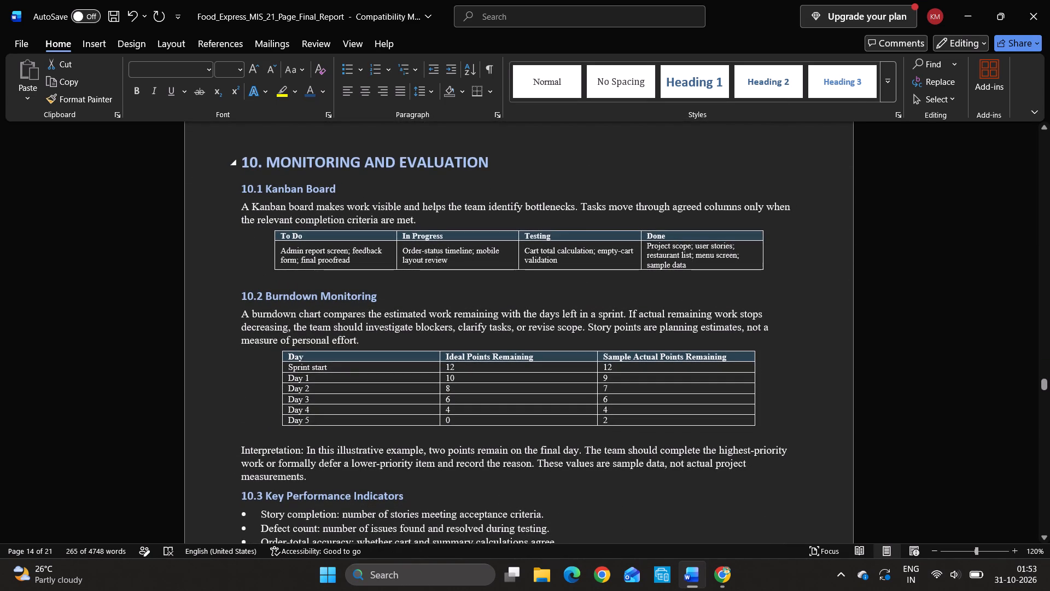
drag(241, 161, 507, 148)
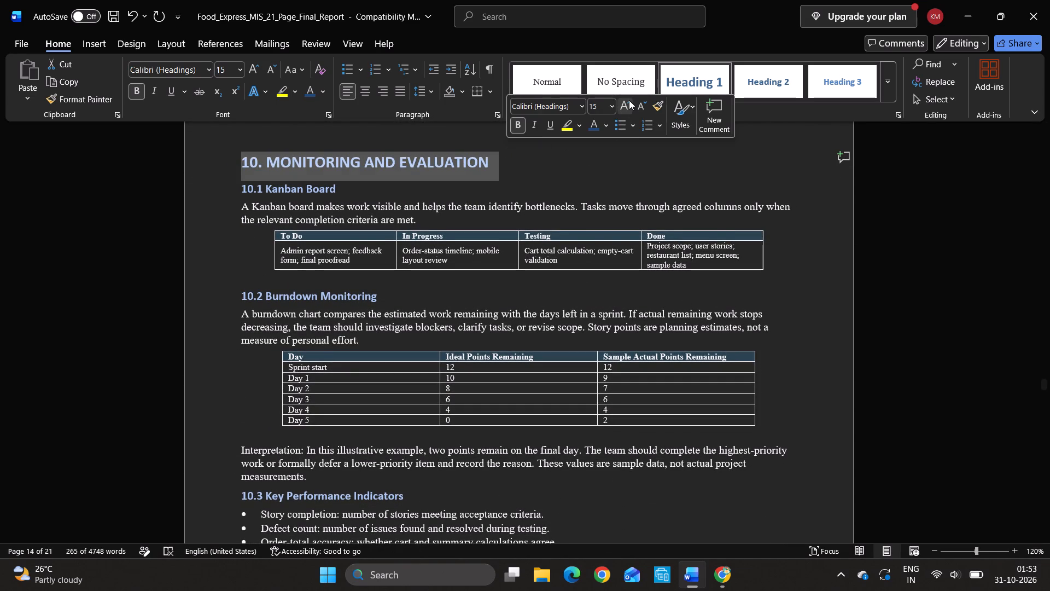
triple_click(629, 100)
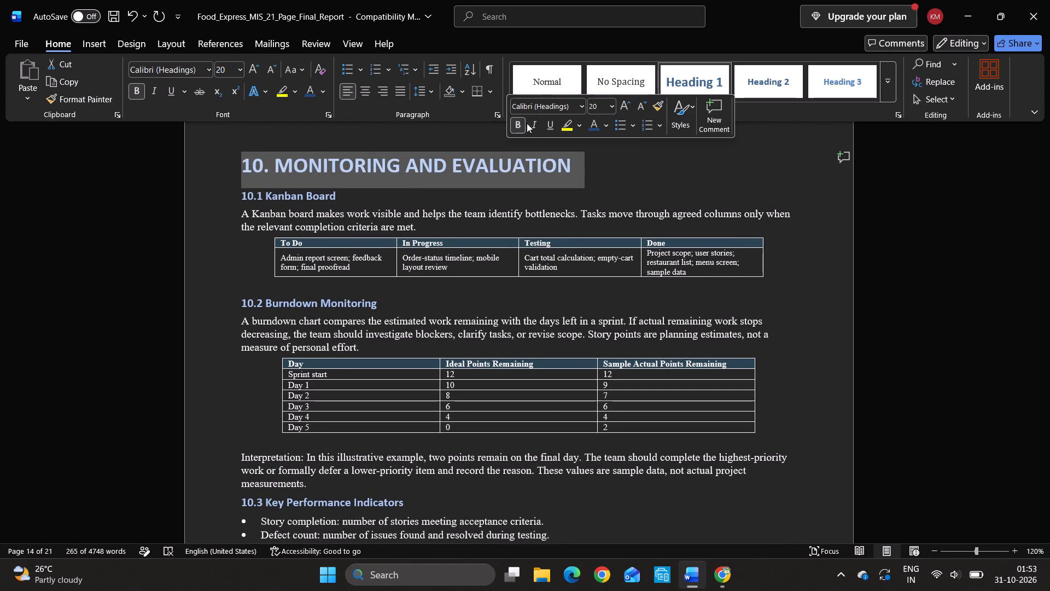
click(539, 105)
key(t)
key(Return)
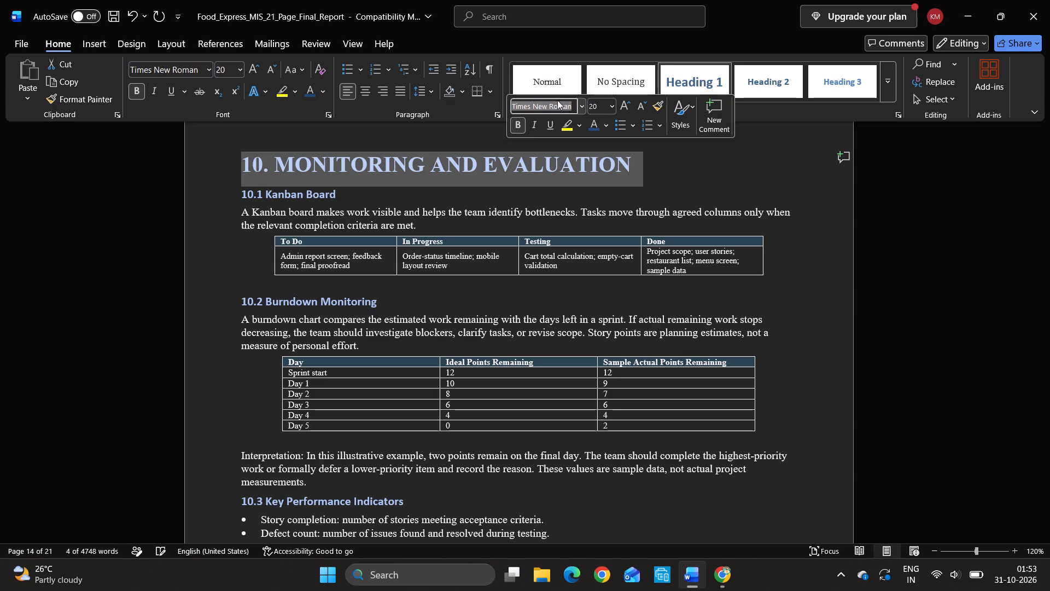
click(369, 91)
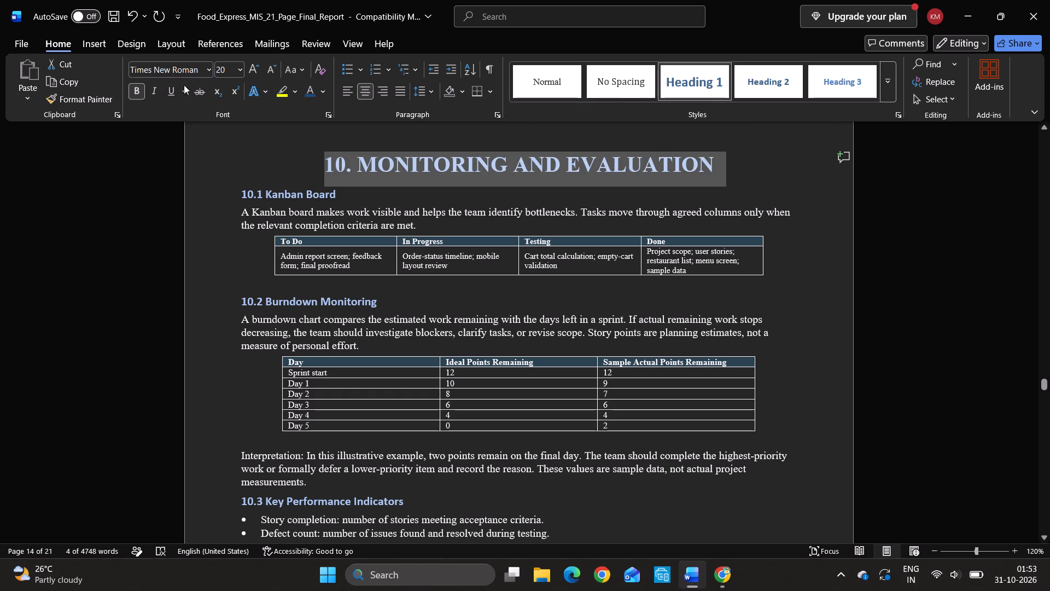
click(176, 85)
Enlarge all section 10 text, from the 10.1 Kanban Board heading through the 10.3 Key Performance Indicators list, by four font-size increments.
drag(241, 190, 256, 198)
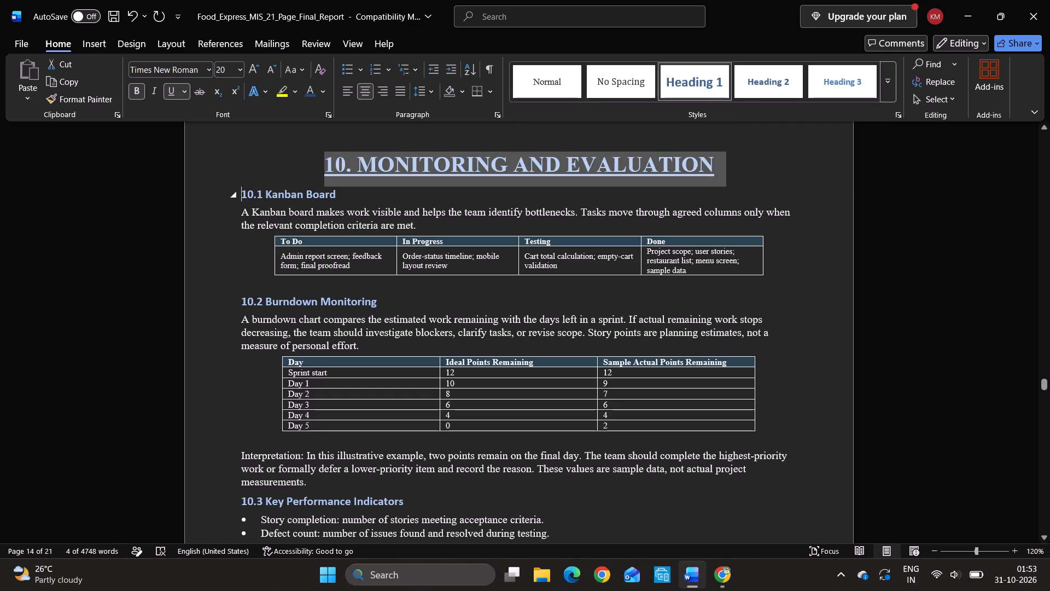
drag(256, 198, 587, 479)
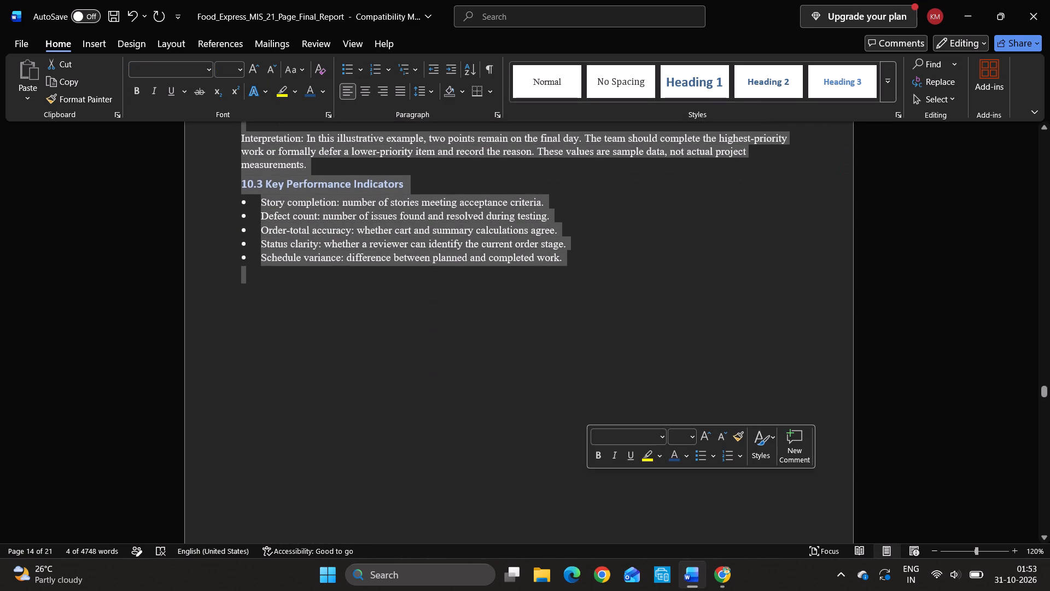
triple_click(704, 433)
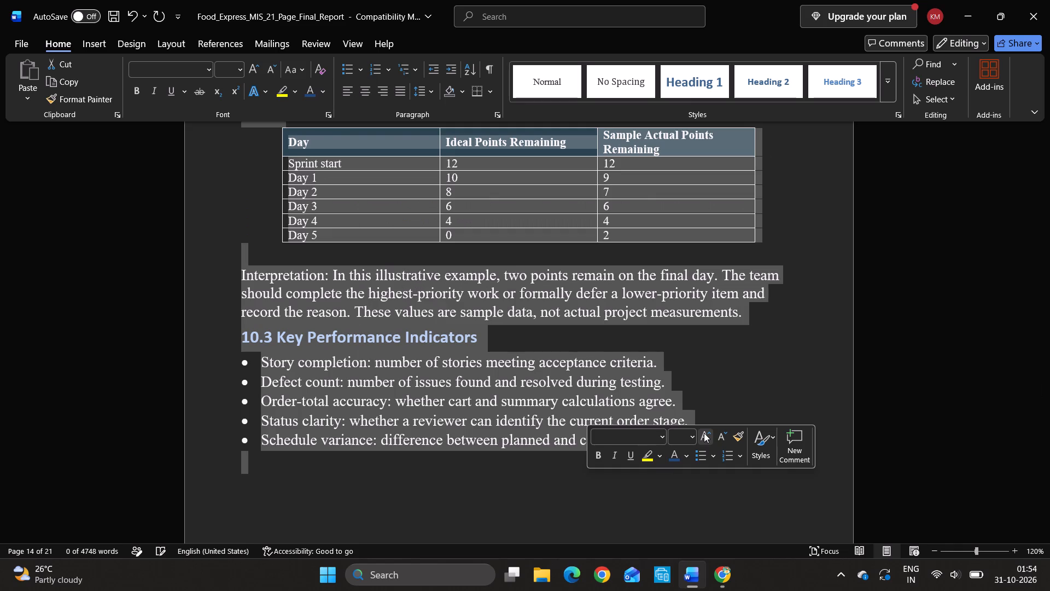
click(704, 433)
Format the heading "11. SYSTEM DESIGN AND INFORMATION FLOW" as Times New Roman, 20 pt and underlined.
scroll(704, 433, down, 6)
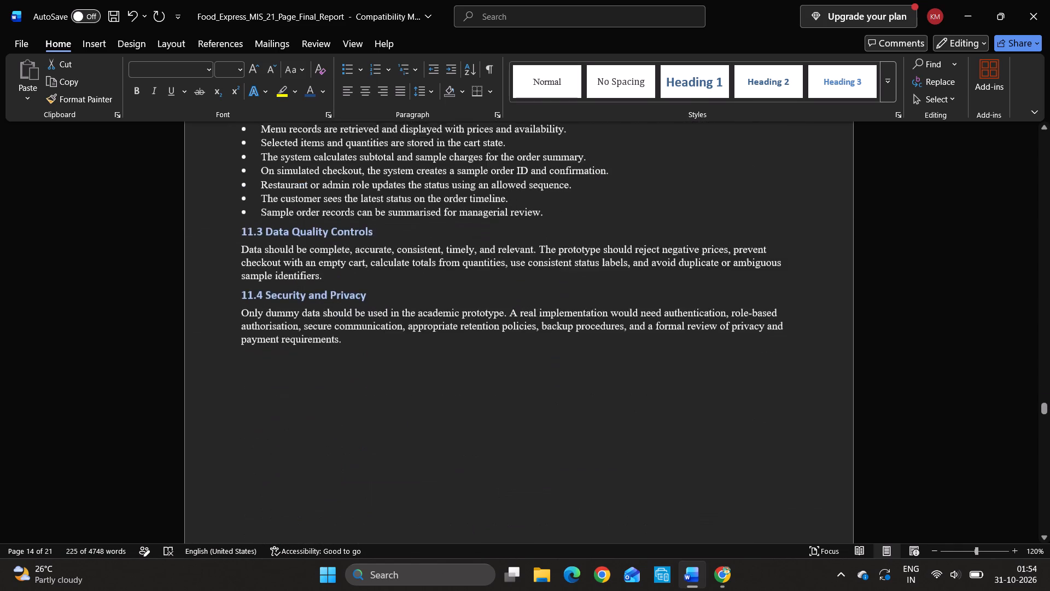
scroll(704, 433, up, 2)
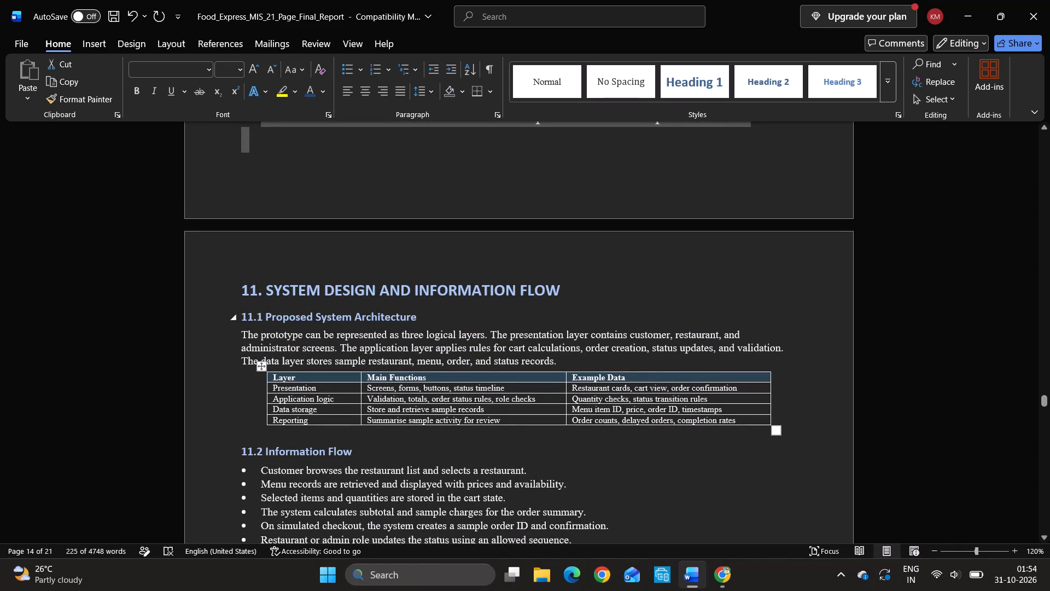
drag(572, 280, 184, 304)
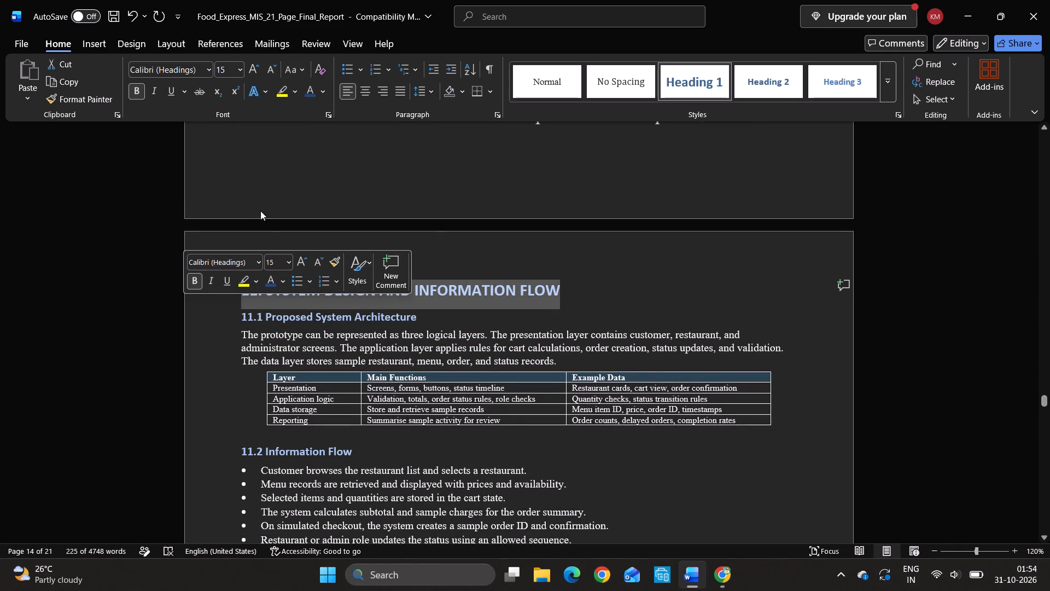
click(305, 257)
click(305, 257)
click(305, 257)
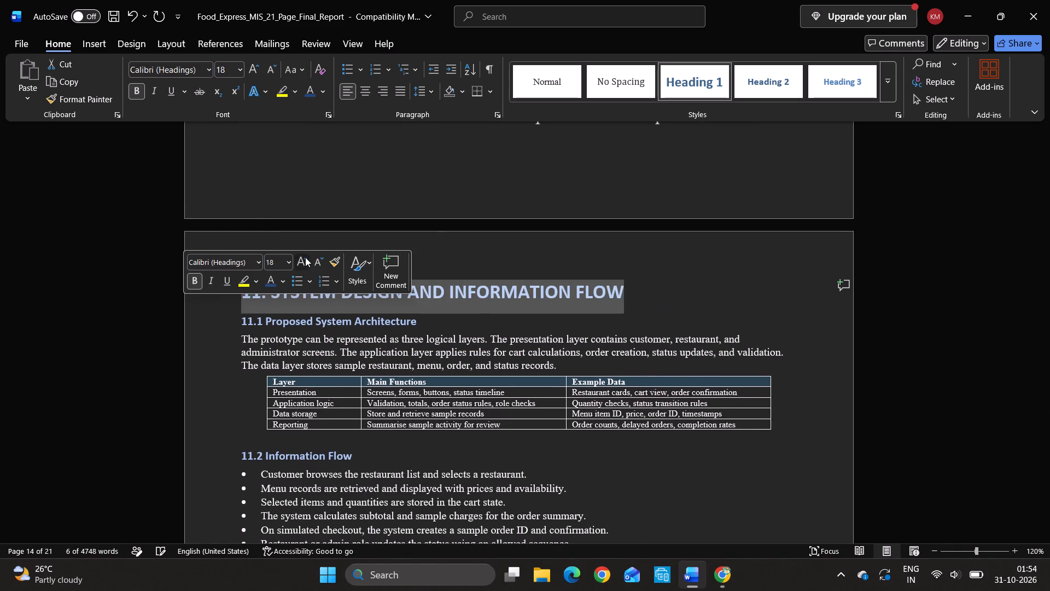
click(209, 264)
key(t)
key(Return)
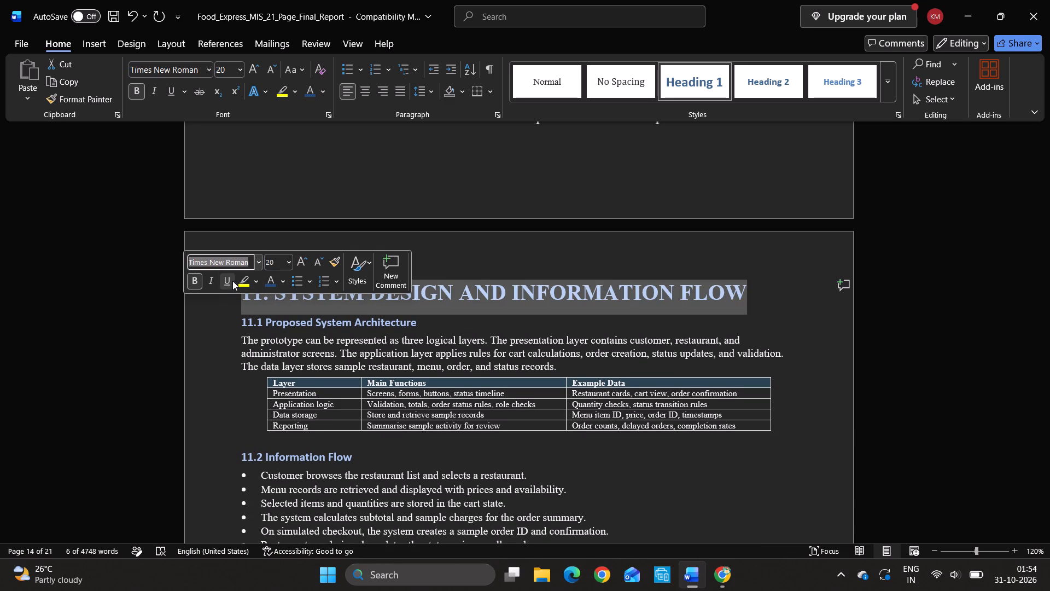
click(231, 281)
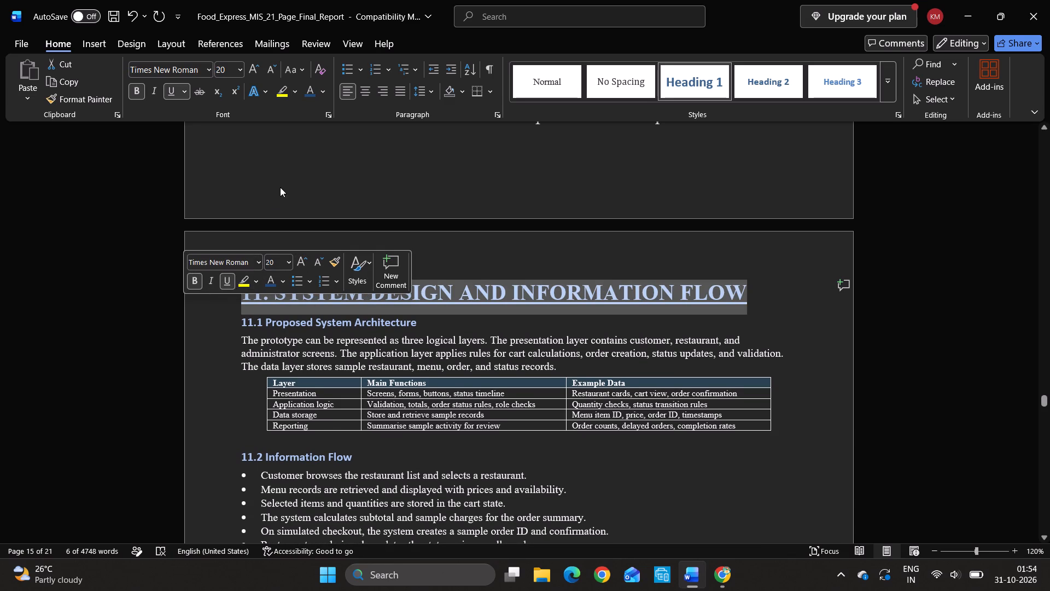
click(155, 227)
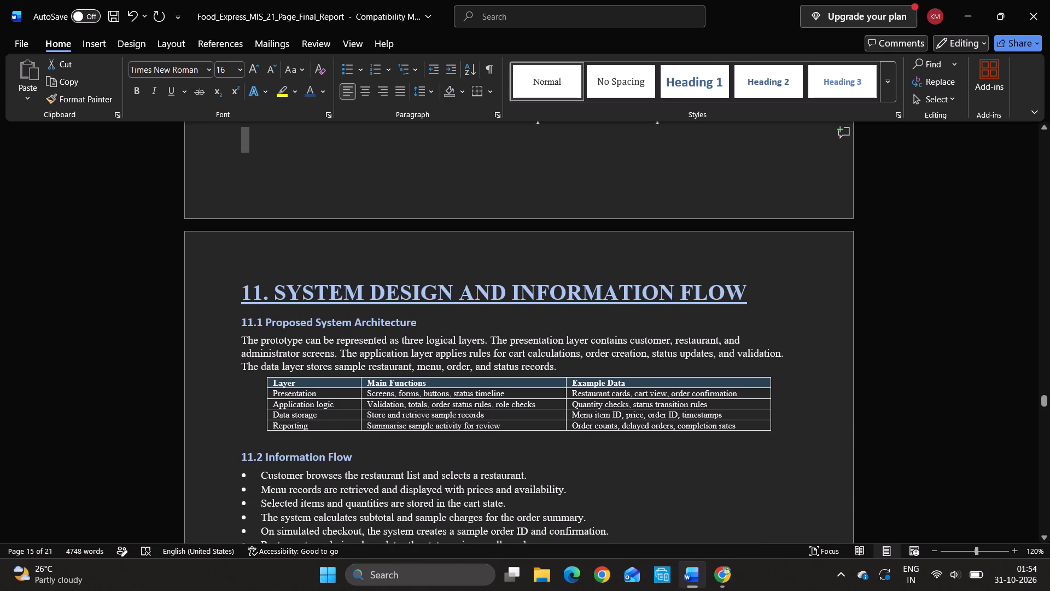
Enlarge all section 11 text, from the 11.1 Proposed System Architecture heading through the 11.4 Security and Privacy paragraph, by a net three font-size increments.
drag(237, 315, 477, 532)
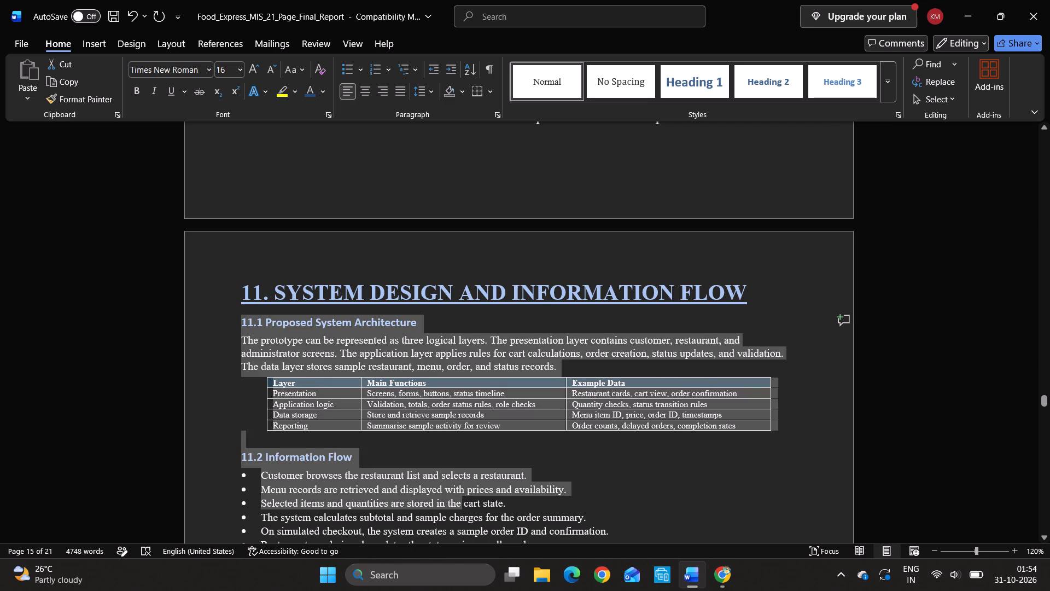
drag(477, 532, 429, 248)
triple_click(547, 207)
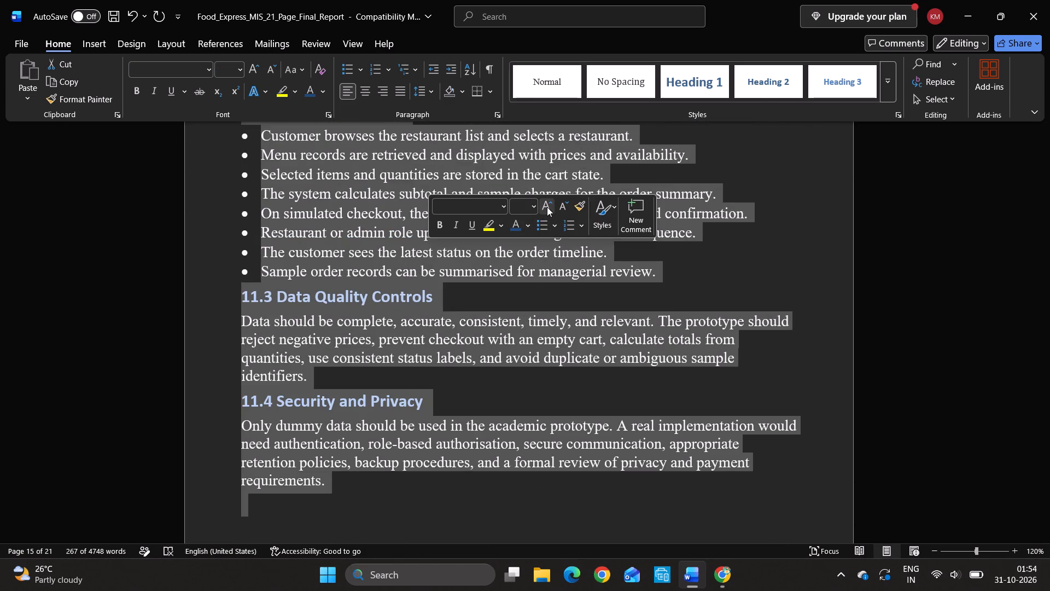
click(547, 207)
scroll(318, 305, down, 2)
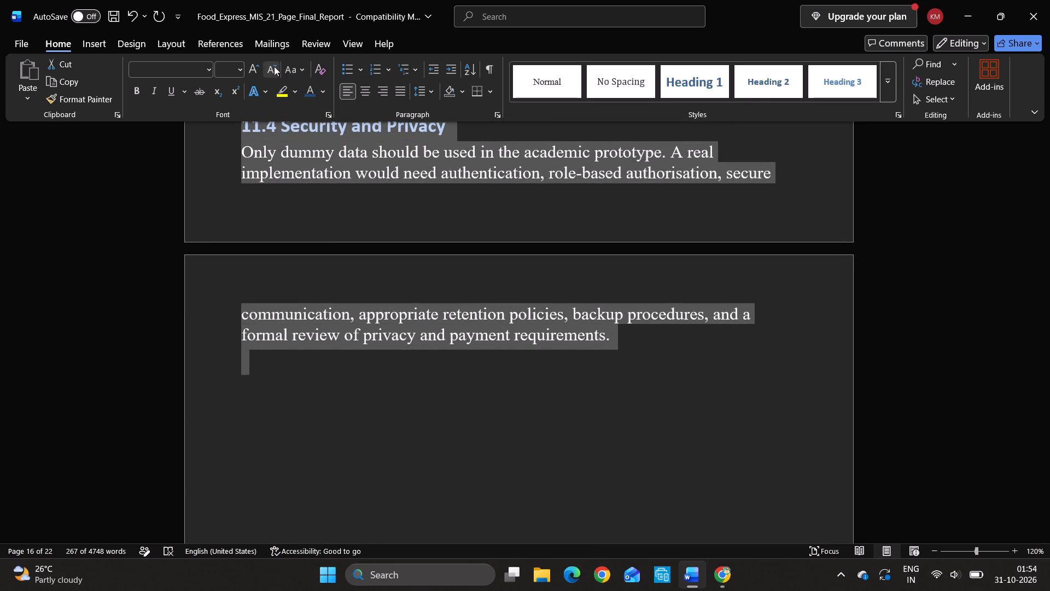
click(274, 66)
Format the heading "12. PROTOTYPE FEATURES AND WORKFLOW" as Times New Roman, 20 pt, underlined and centred.
scroll(195, 277, up, 1)
scroll(195, 277, down, 1)
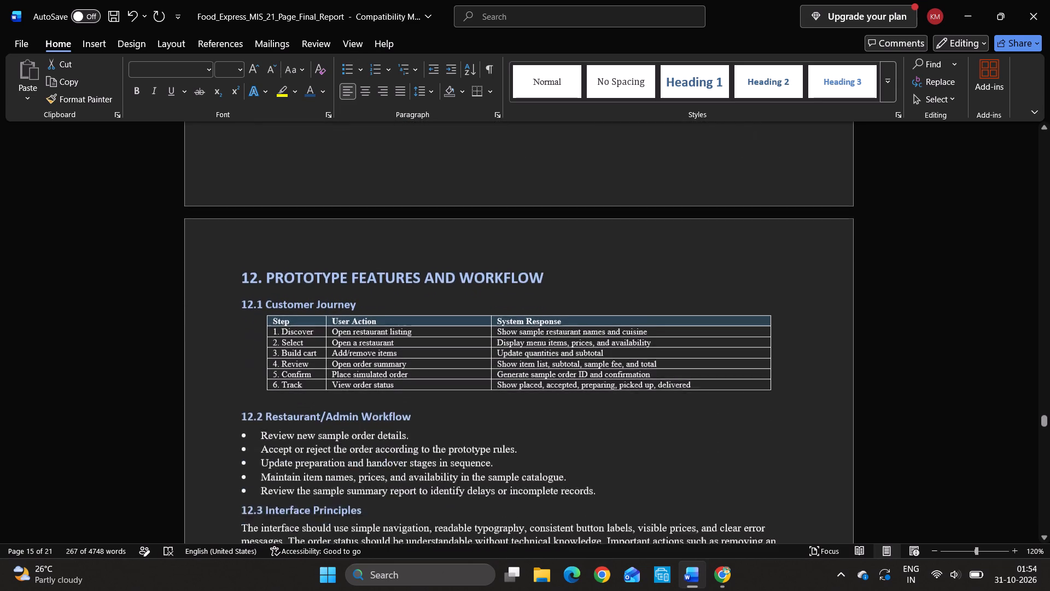
scroll(195, 277, down, 1)
drag(244, 219, 578, 199)
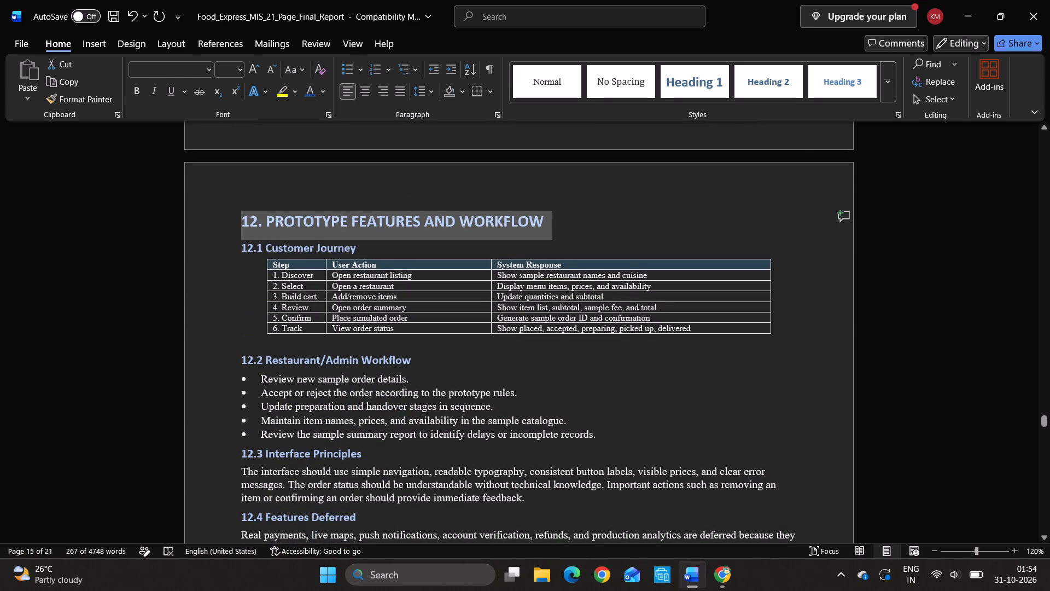
drag(578, 199, 579, 199)
click(622, 177)
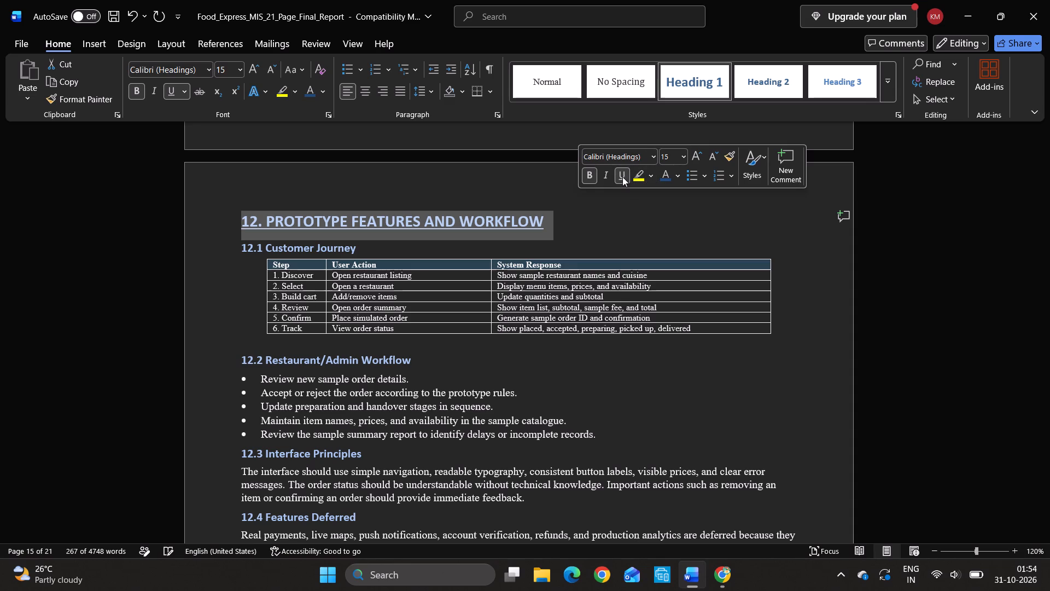
click(617, 160)
key(t)
key(Return)
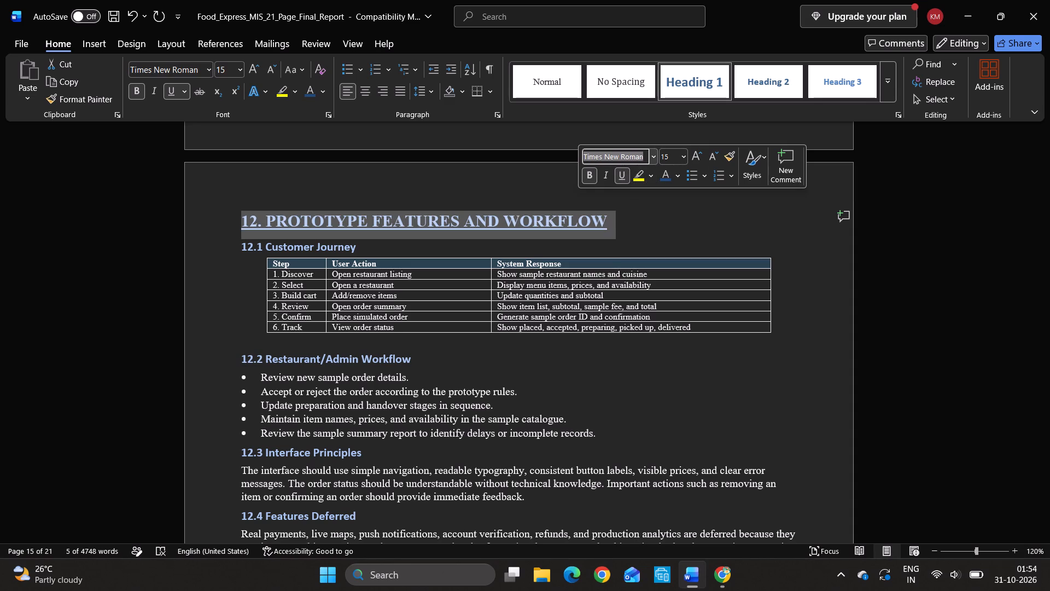
double_click(702, 155)
click(702, 155)
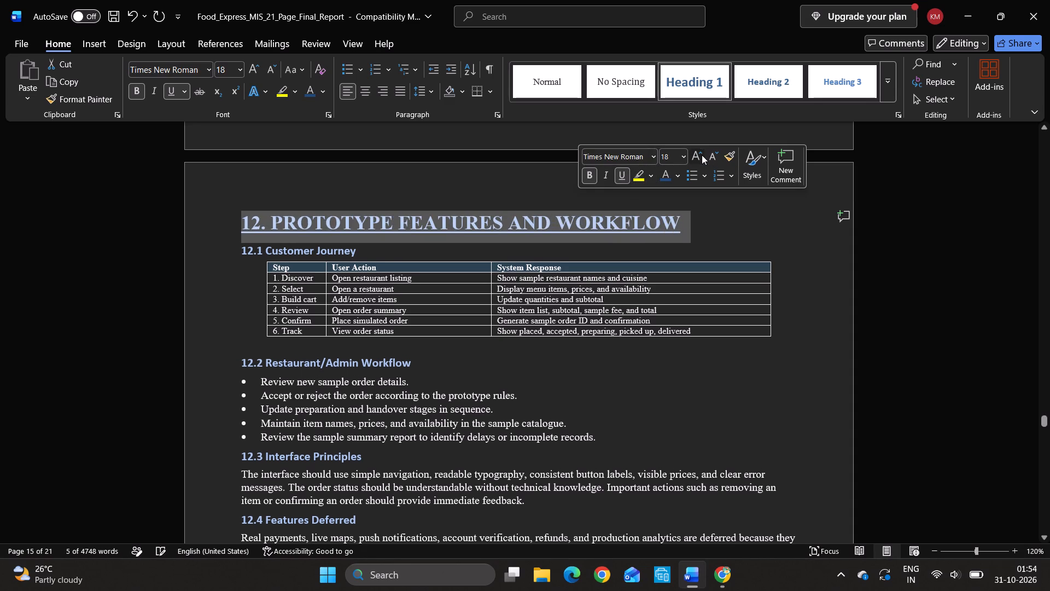
click(367, 84)
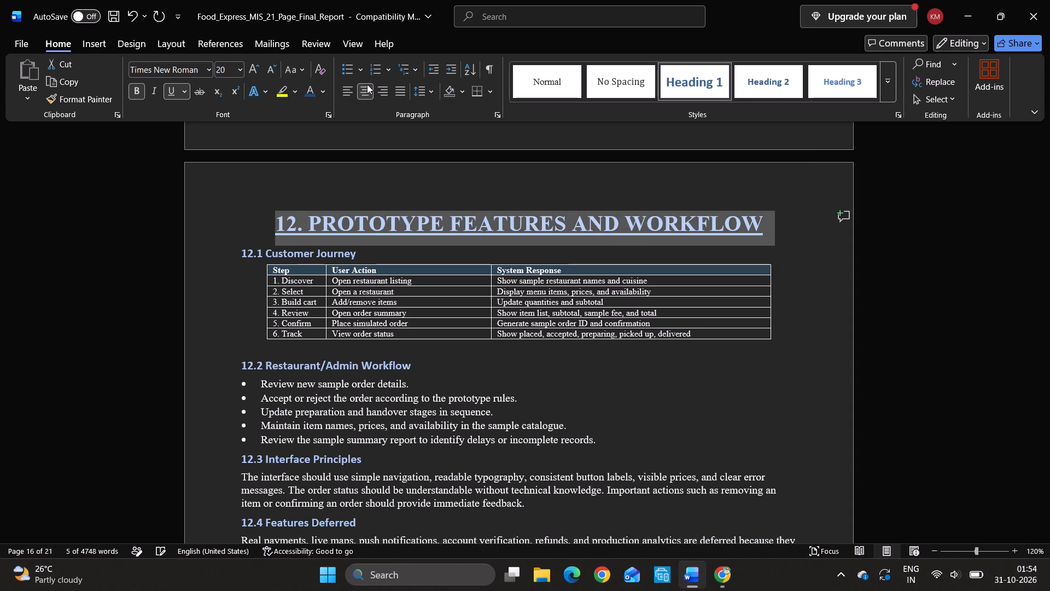
Enlarge all section 12 text, from the 12.1 Customer Journey heading through the 12.4 Features Deferred paragraph, by four font-size increments.
drag(243, 248, 393, 340)
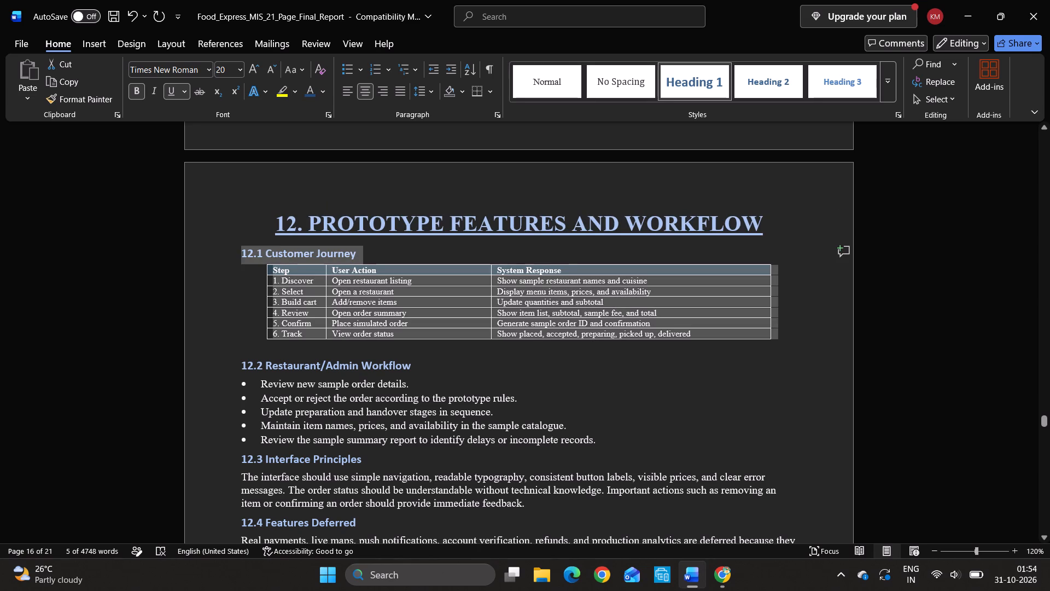
drag(393, 340, 612, 554)
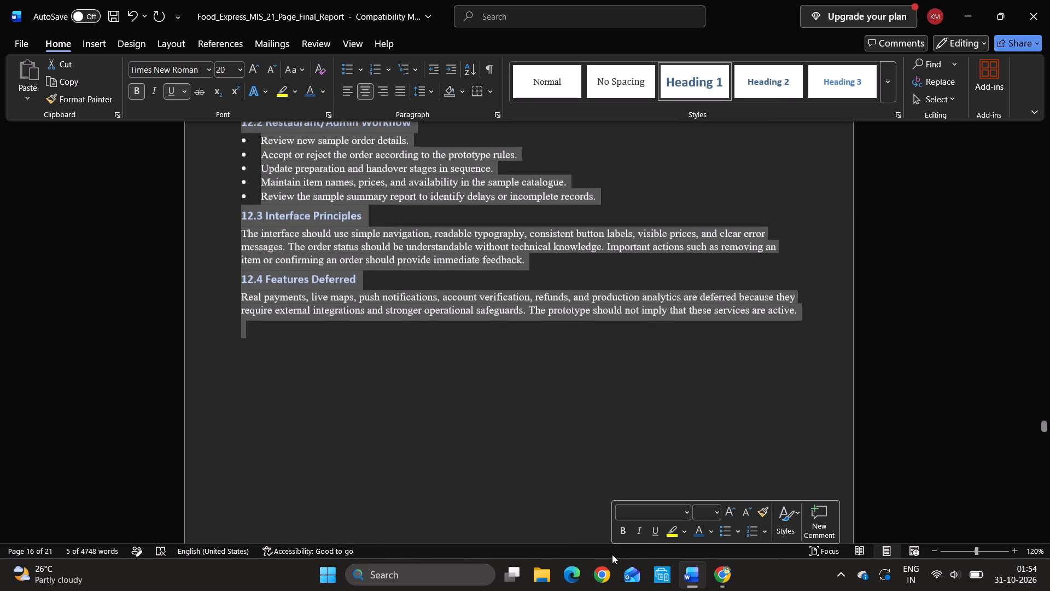
triple_click(731, 507)
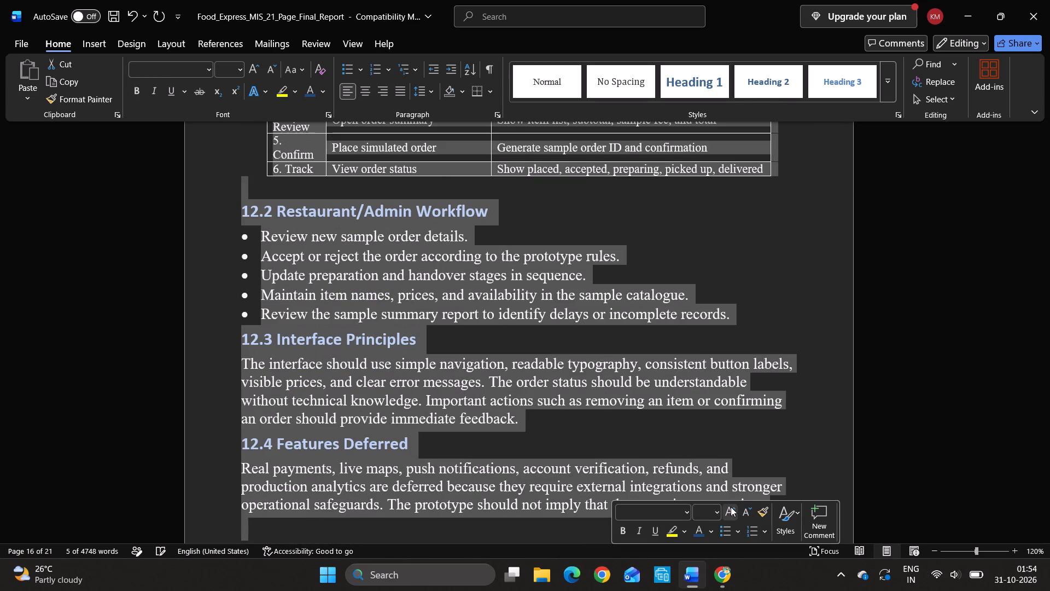
click(731, 507)
Format the heading "13. TESTING PLAN AND SAMPLE RESULTS" as Times New Roman, 20 pt, centred and underlined.
scroll(731, 507, down, 2)
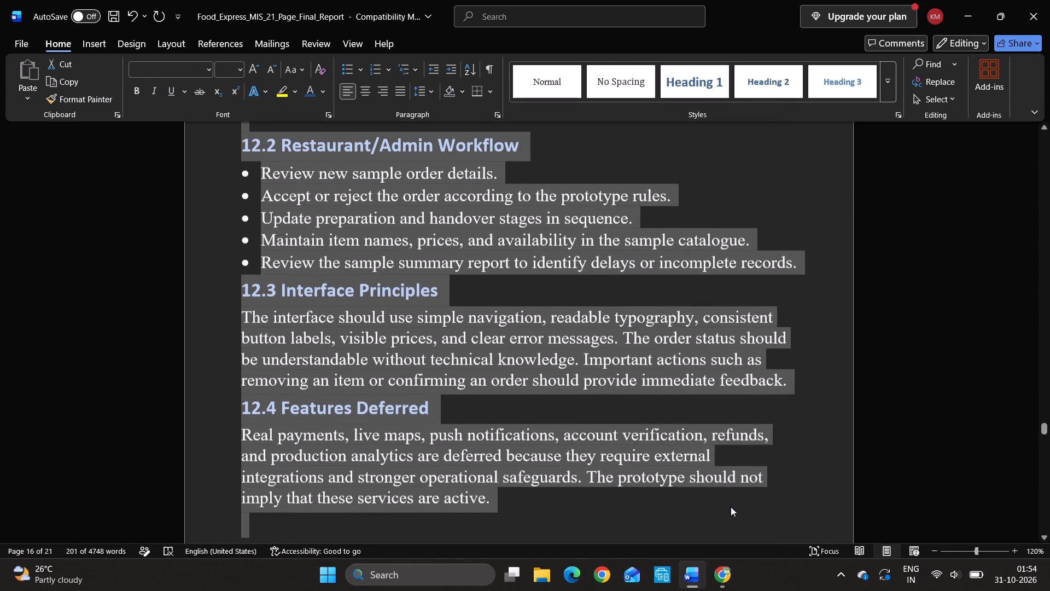
scroll(731, 507, down, 3)
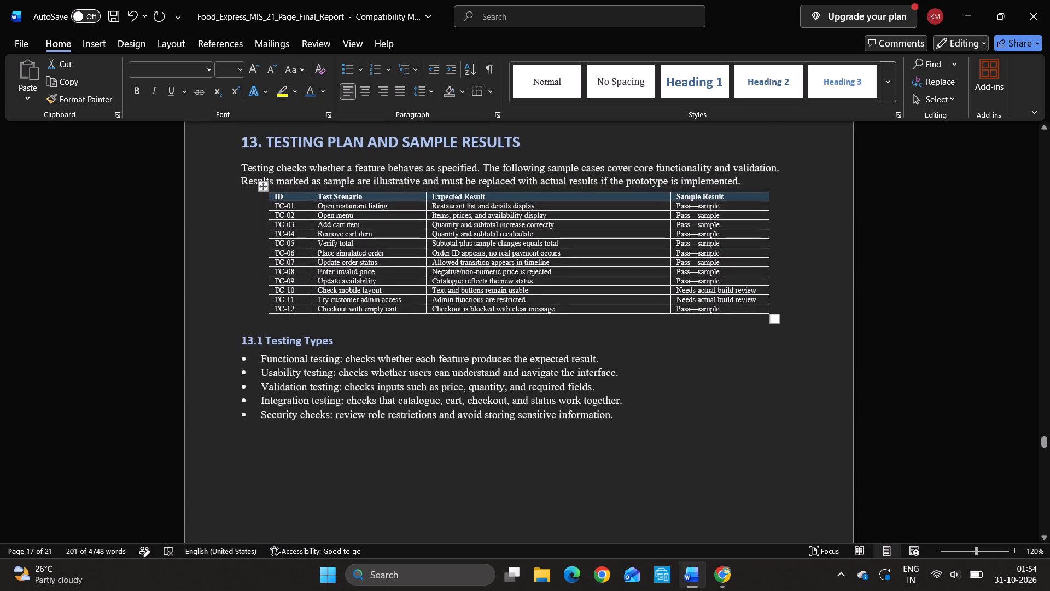
scroll(557, 377, up, 1)
drag(518, 355, 236, 351)
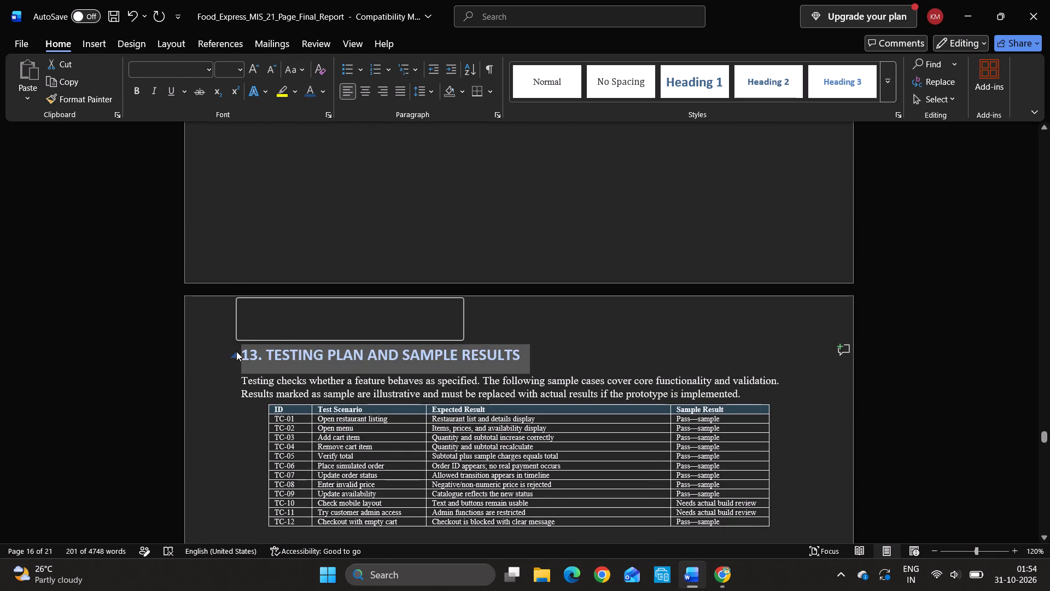
double_click(355, 311)
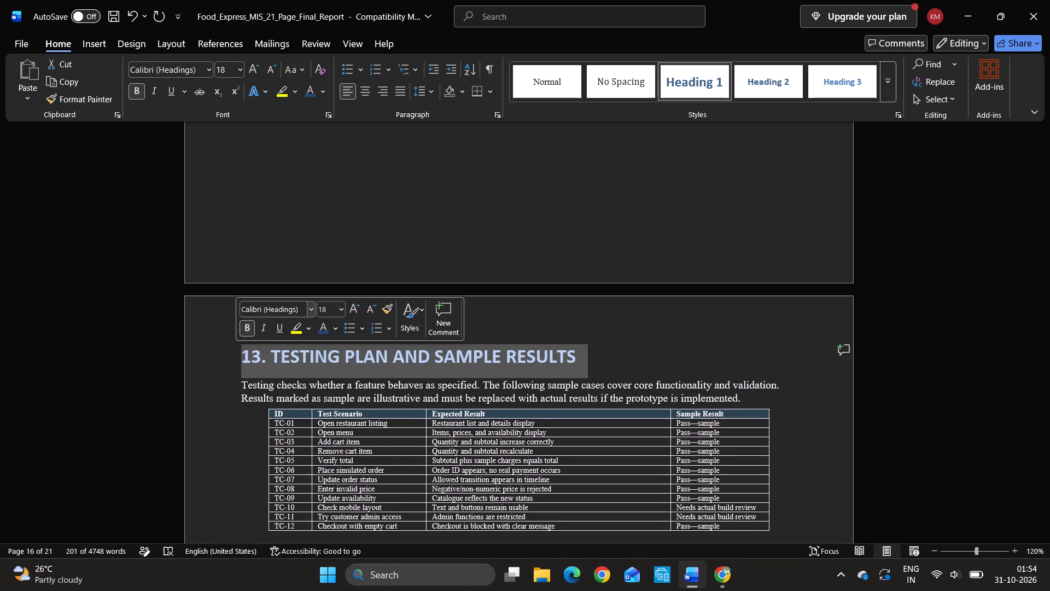
click(266, 305)
key(t)
key(Return)
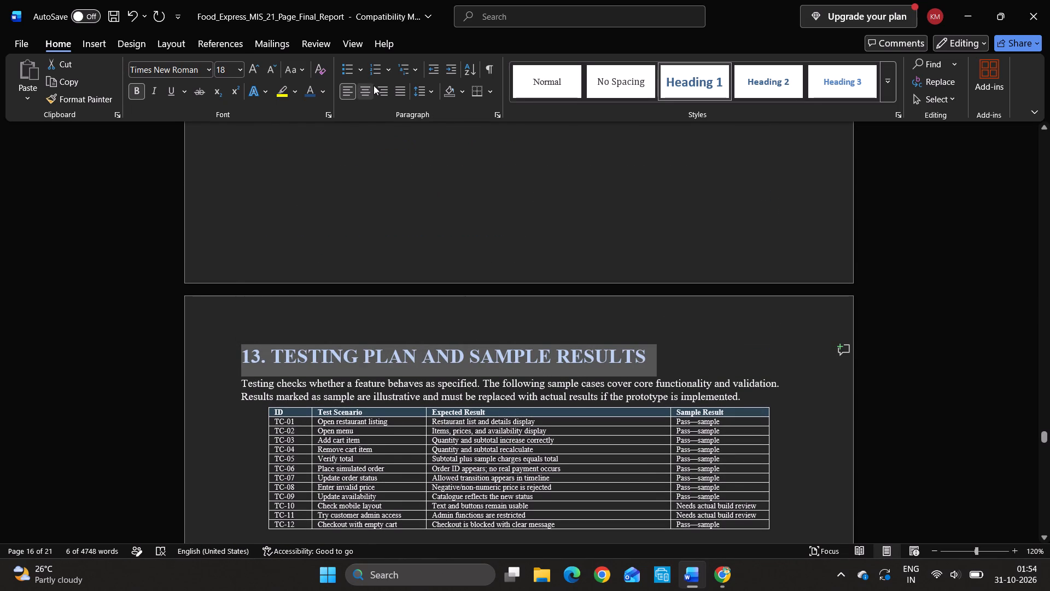
click(367, 89)
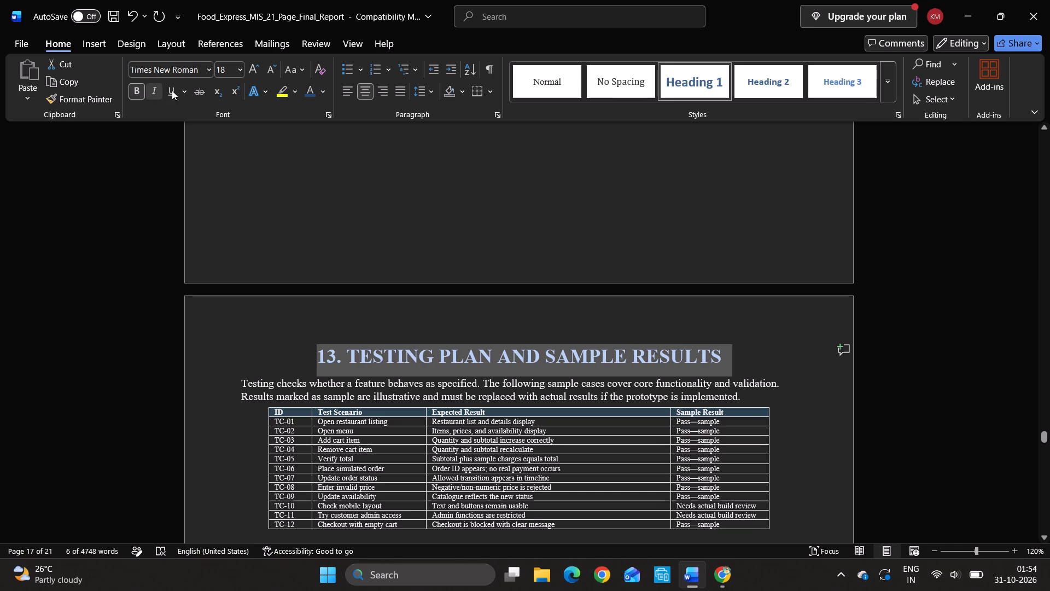
click(173, 90)
click(249, 68)
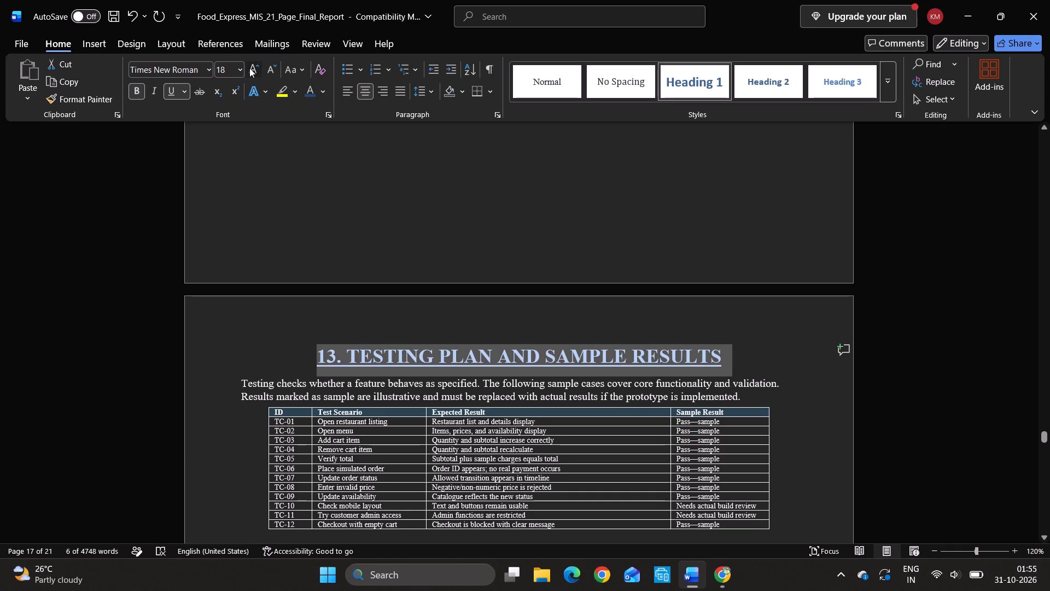
scroll(248, 238, down, 1)
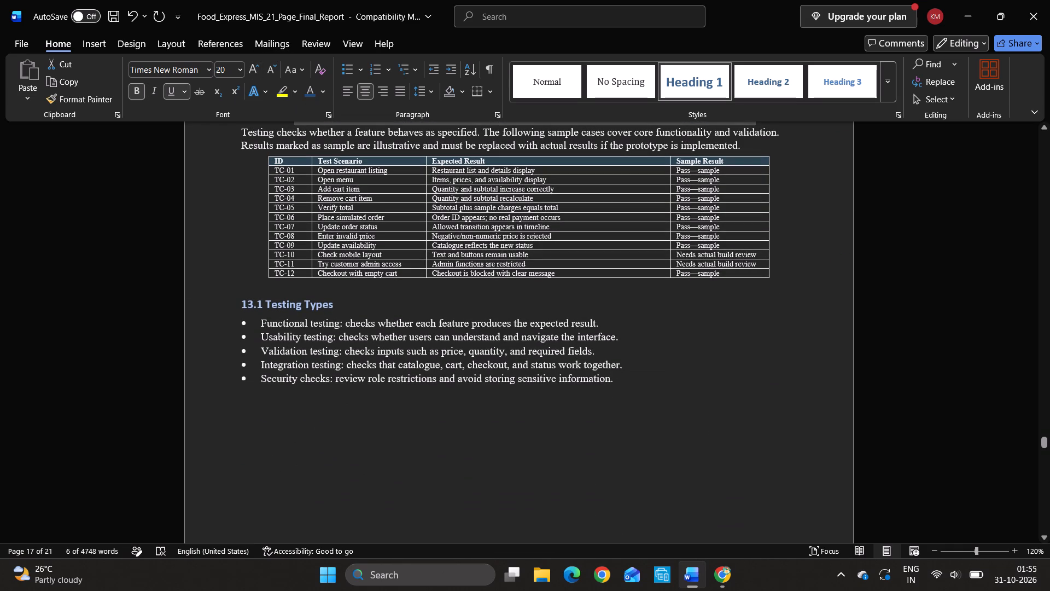
Enlarge all section 13 text, from the introductory paragraph and test-case table through the 13.1 Testing Types bullets, by a net four font-size increments.
drag(240, 132, 569, 407)
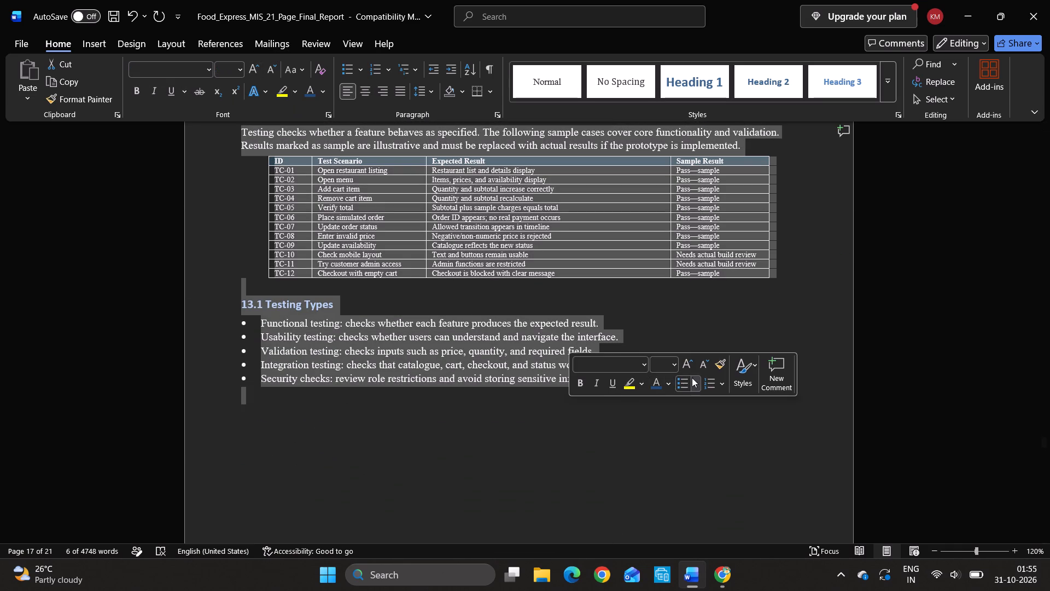
double_click(691, 365)
click(691, 365)
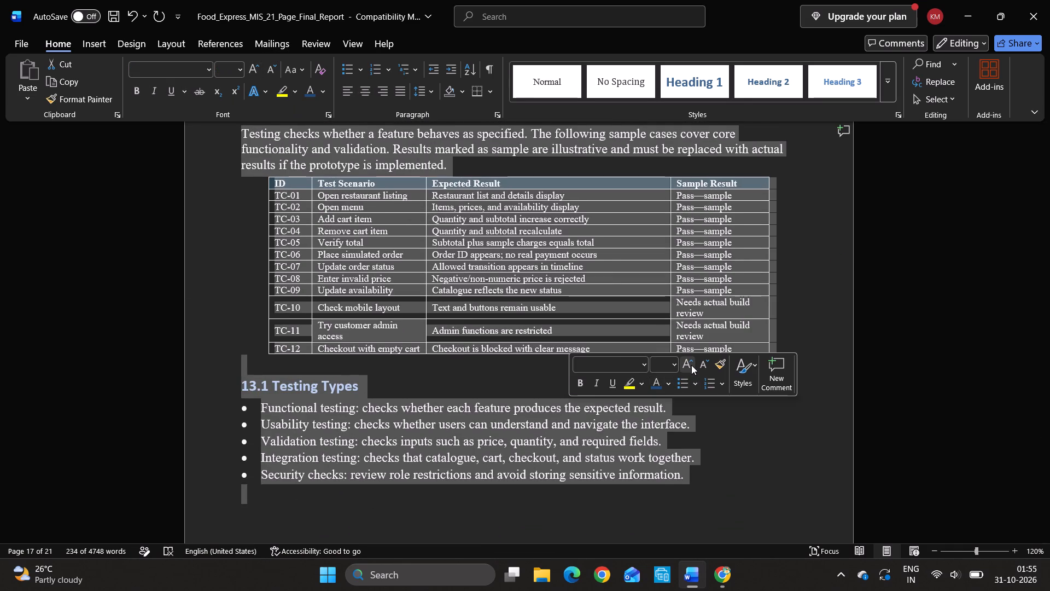
scroll(297, 410, down, 4)
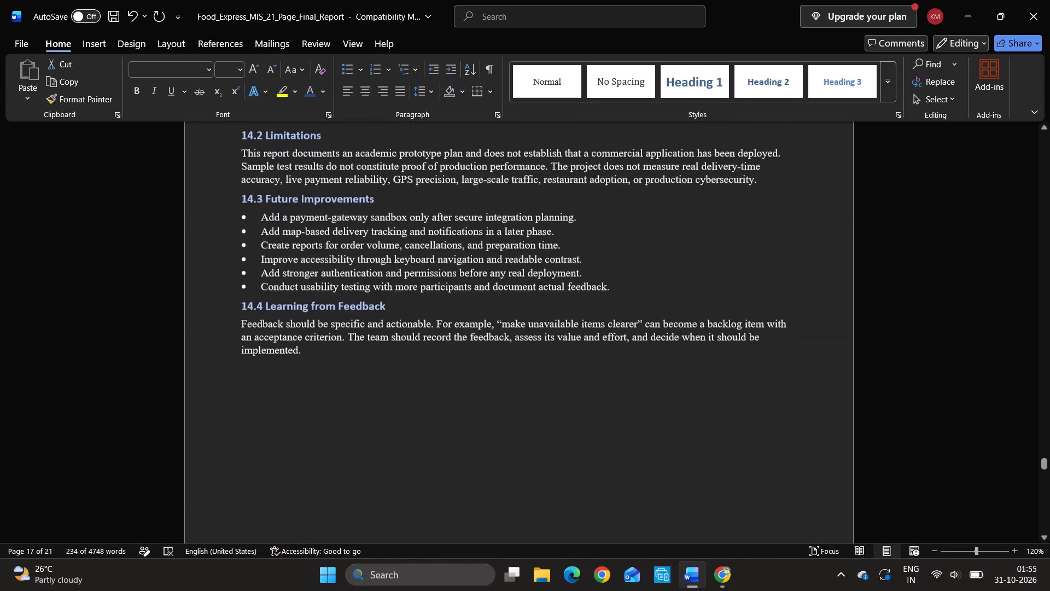
scroll(297, 410, up, 2)
scroll(297, 258, up, 1)
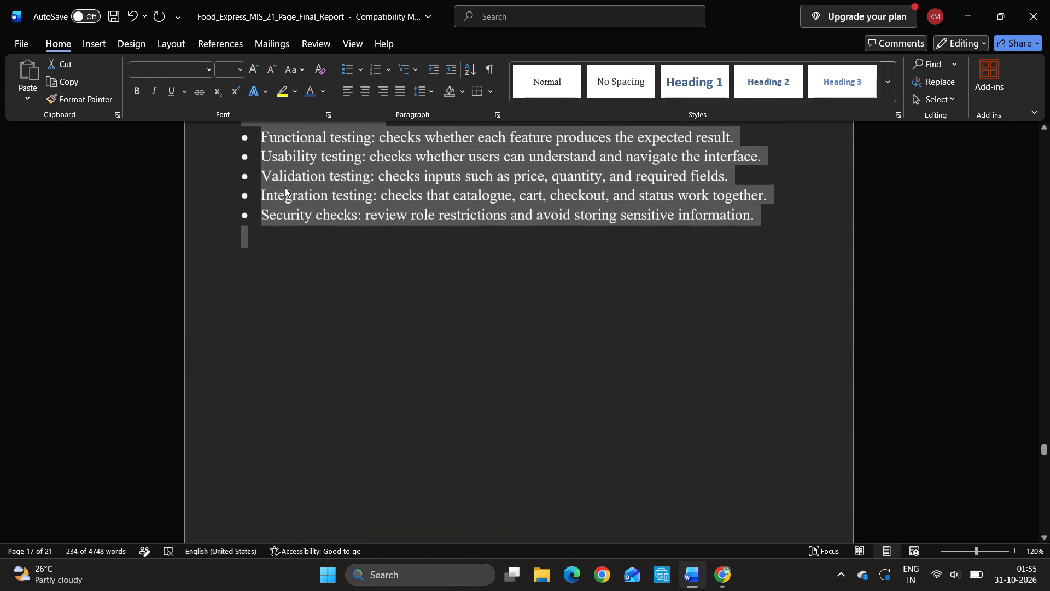
click(252, 71)
click(252, 71)
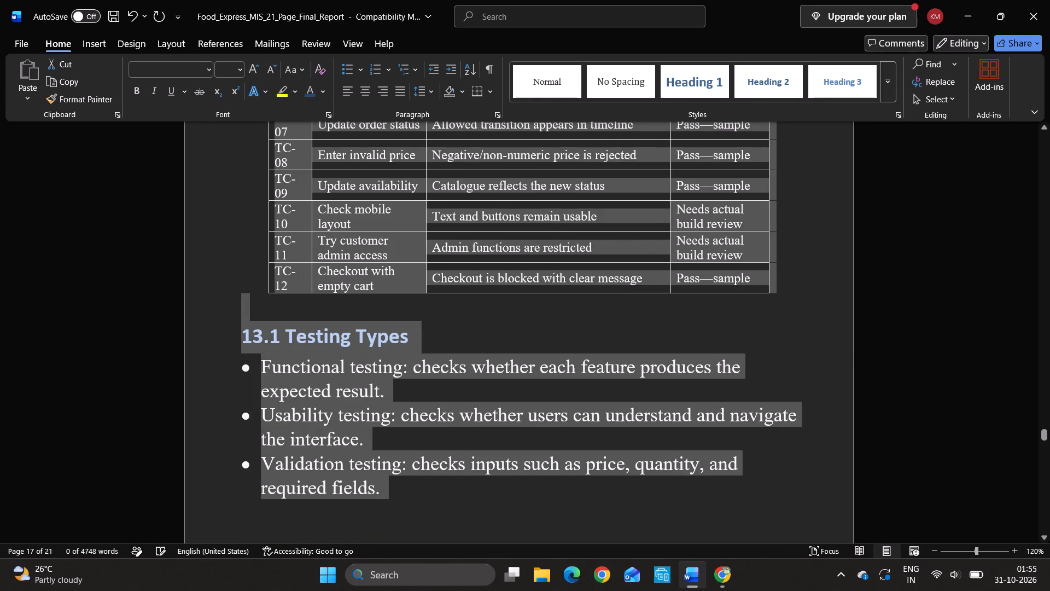
scroll(213, 283, down, 2)
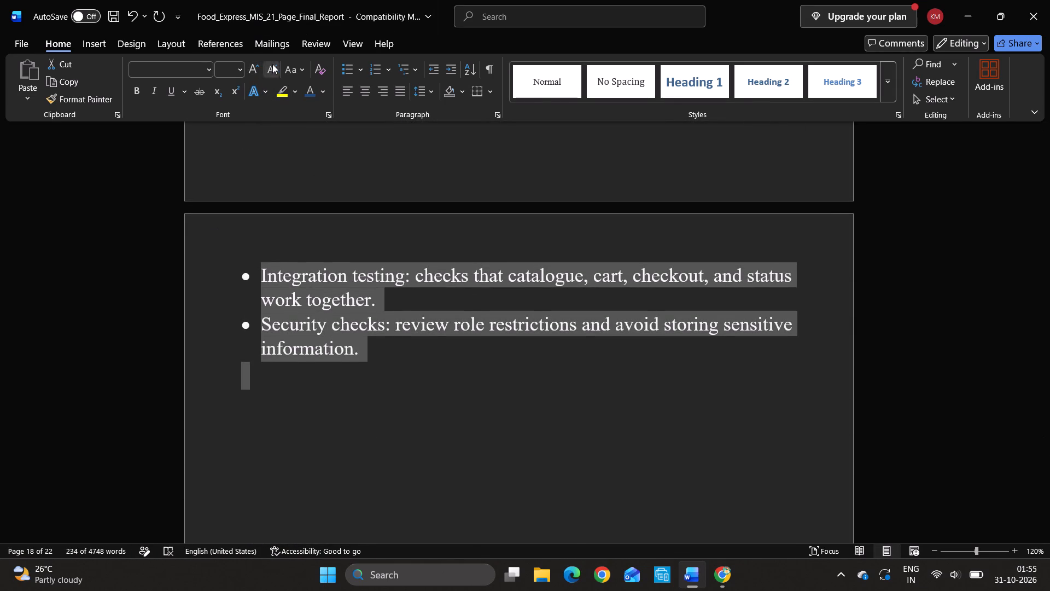
click(272, 64)
Format the heading "14. EVALUATION, LIMITATIONS AND IMPROVEMENTS" as Times New Roman, 18 pt, underlined and centred.
drag(244, 267, 337, 268)
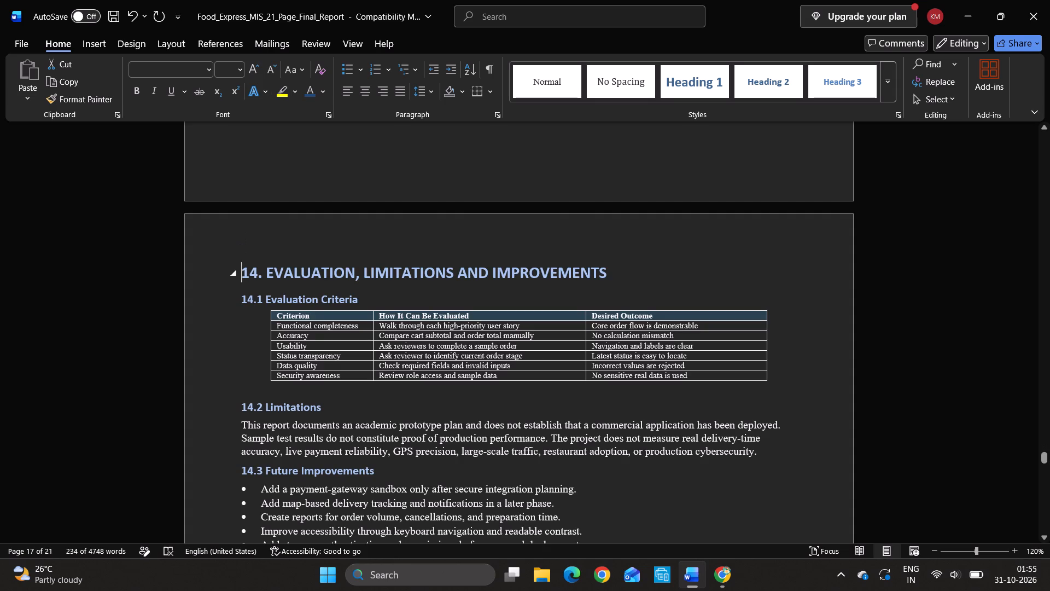
drag(337, 268, 632, 260)
click(675, 236)
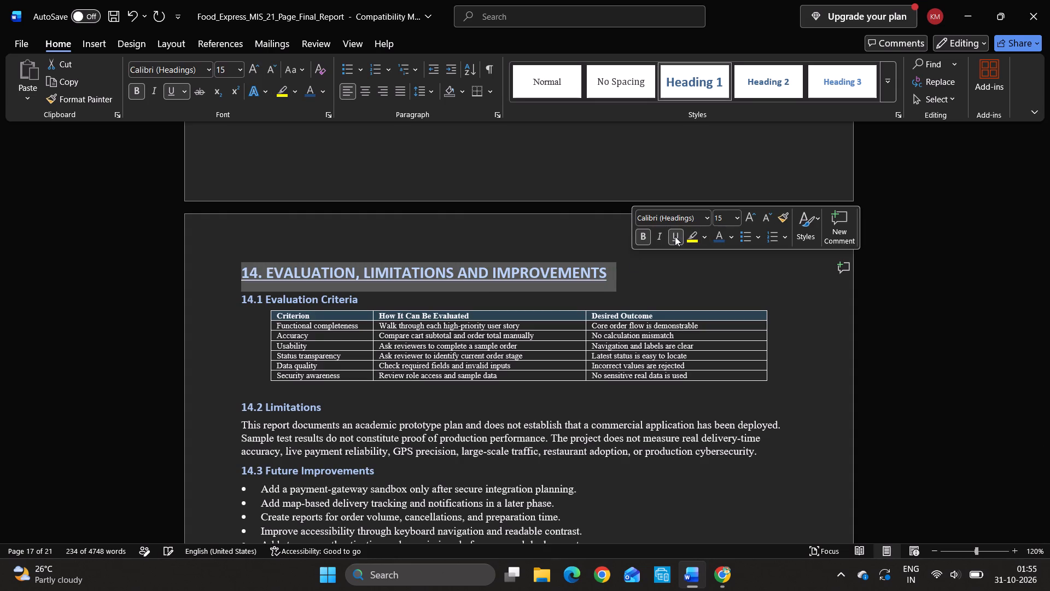
click(670, 216)
key(t)
key(Return)
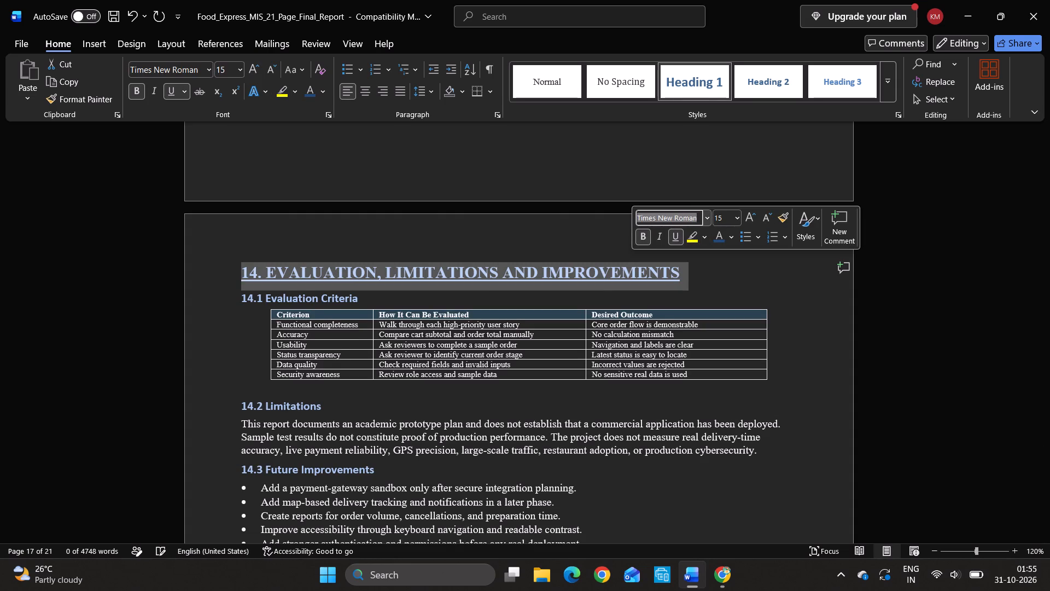
click(363, 84)
click(252, 66)
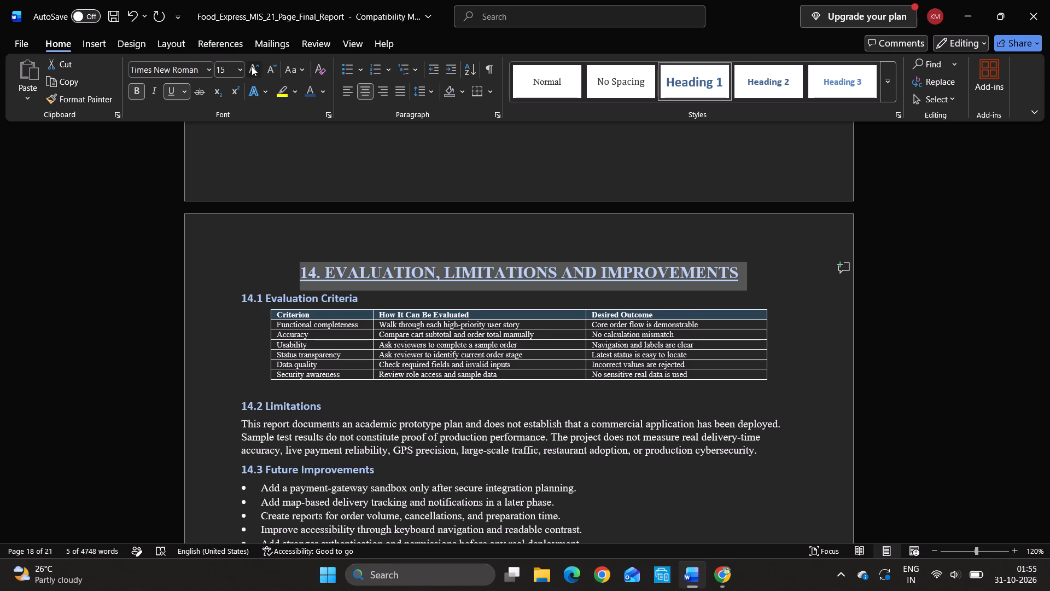
click(252, 66)
Enlarge all section 14 text, from the 14.1 Evaluation Criteria heading through the 14.4 Learning from Feedback paragraph, by three font-size increments.
scroll(227, 233, down, 1)
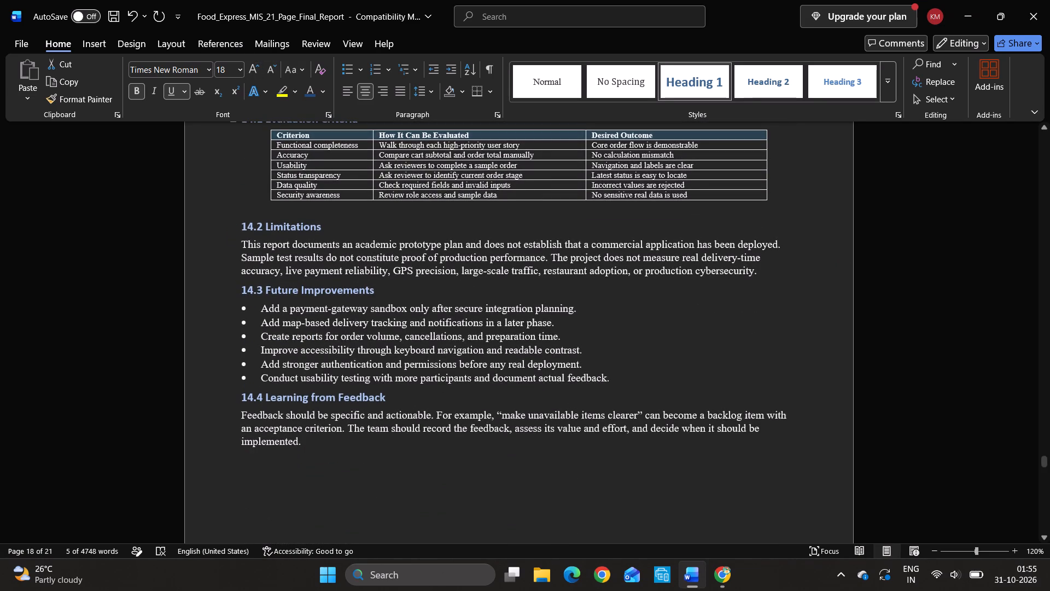
drag(240, 173, 522, 558)
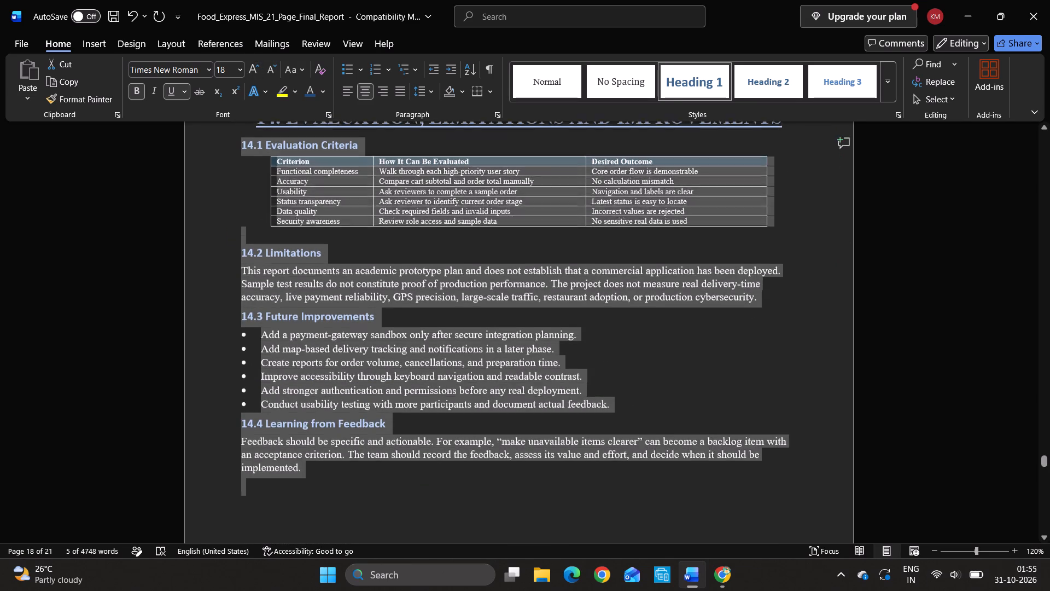
drag(522, 558, 522, 559)
triple_click(647, 512)
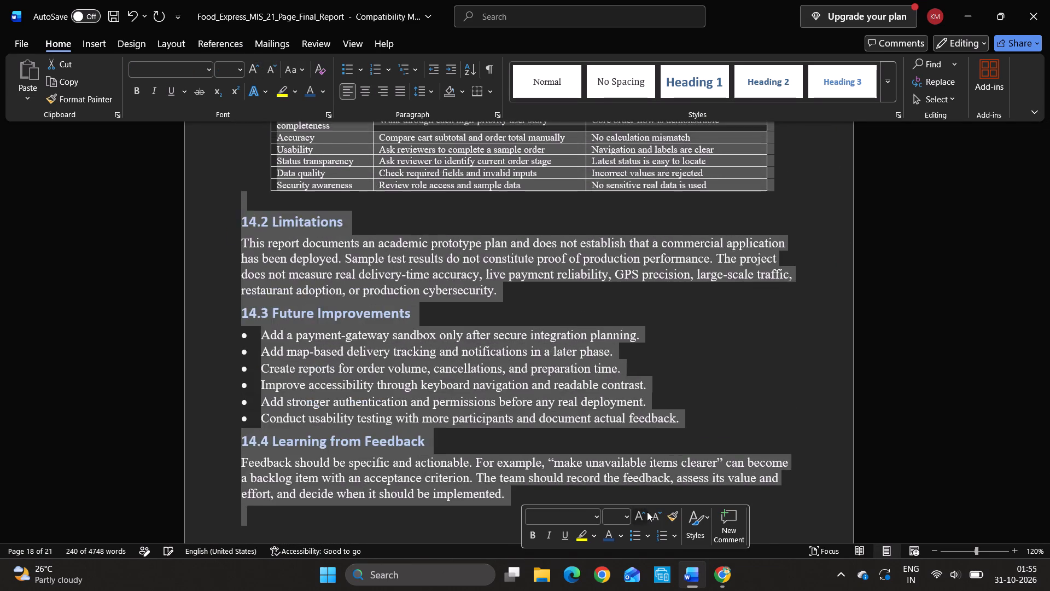
Format the heading "15. CONCLUSION AND LESSONS LEARNED" as Times New Roman, 18 pt, underlined and centred.
scroll(562, 397, down, 4)
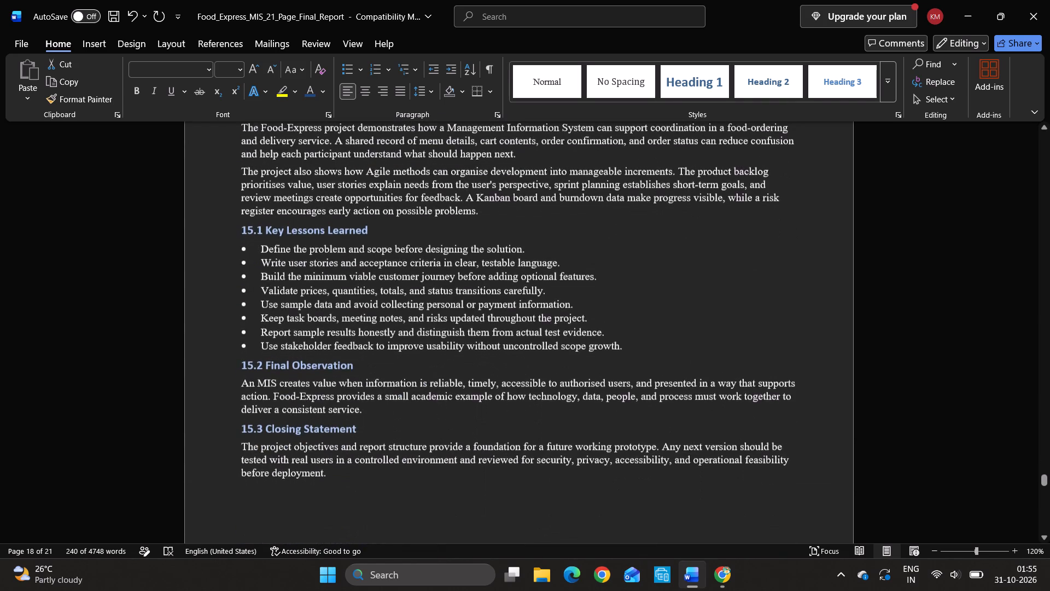
scroll(366, 289, up, 1)
drag(232, 386, 533, 392)
click(655, 350)
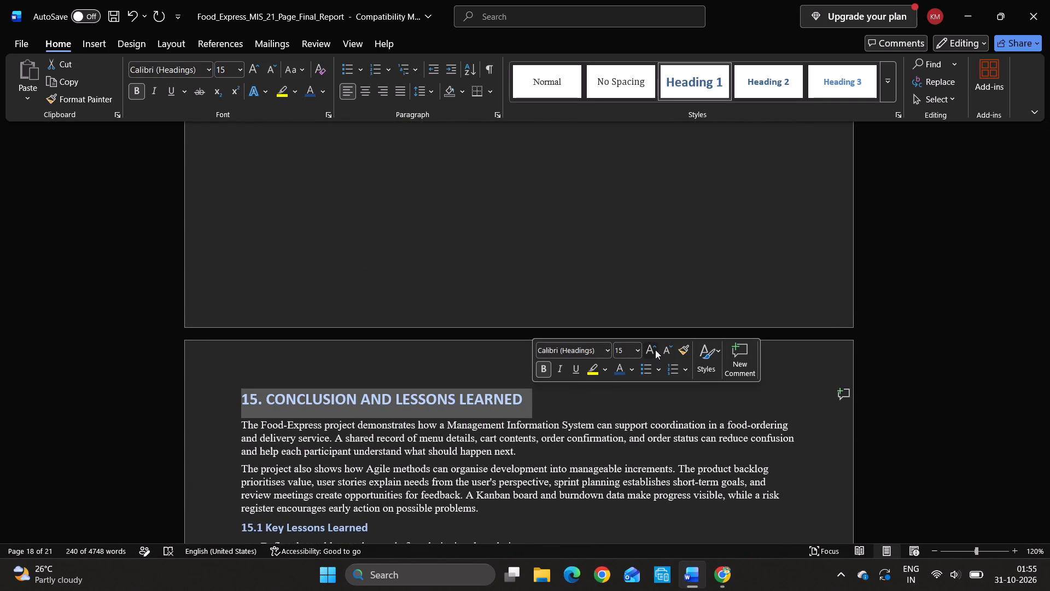
drag(655, 350, 554, 351)
click(554, 351)
key(t)
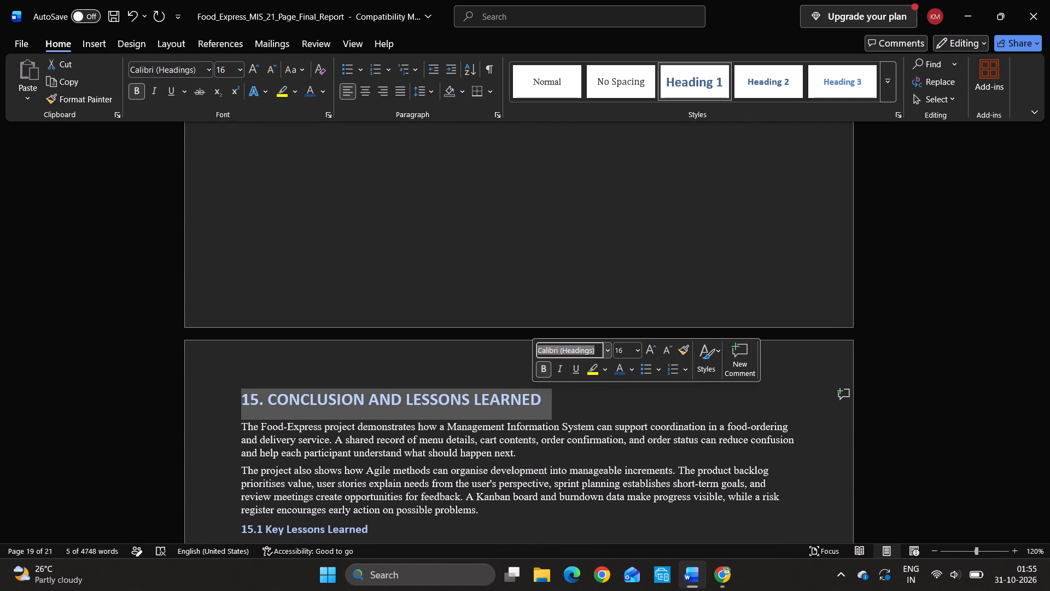
key(Return)
click(577, 376)
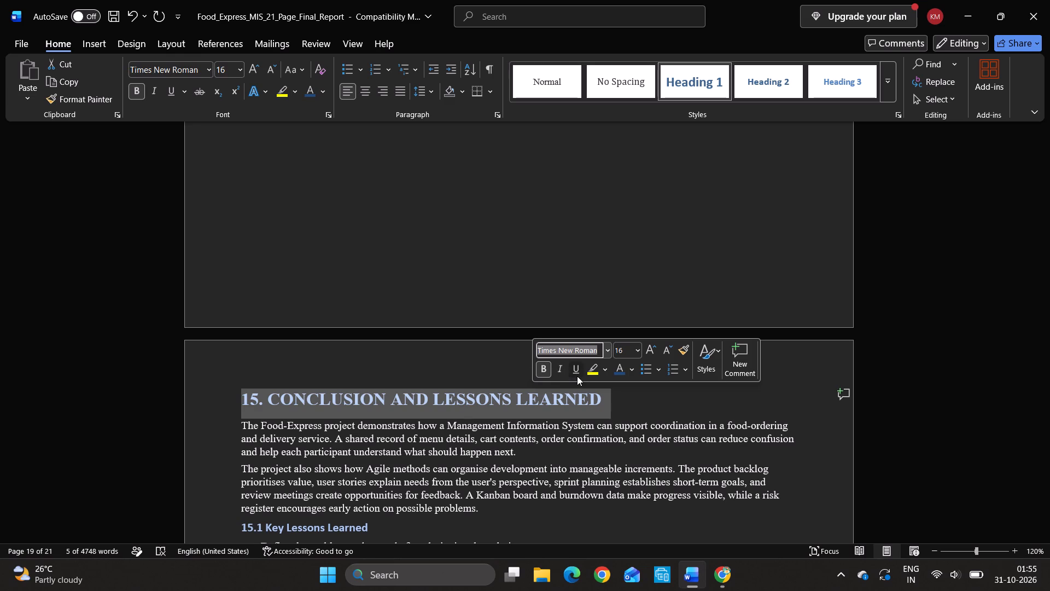
click(648, 343)
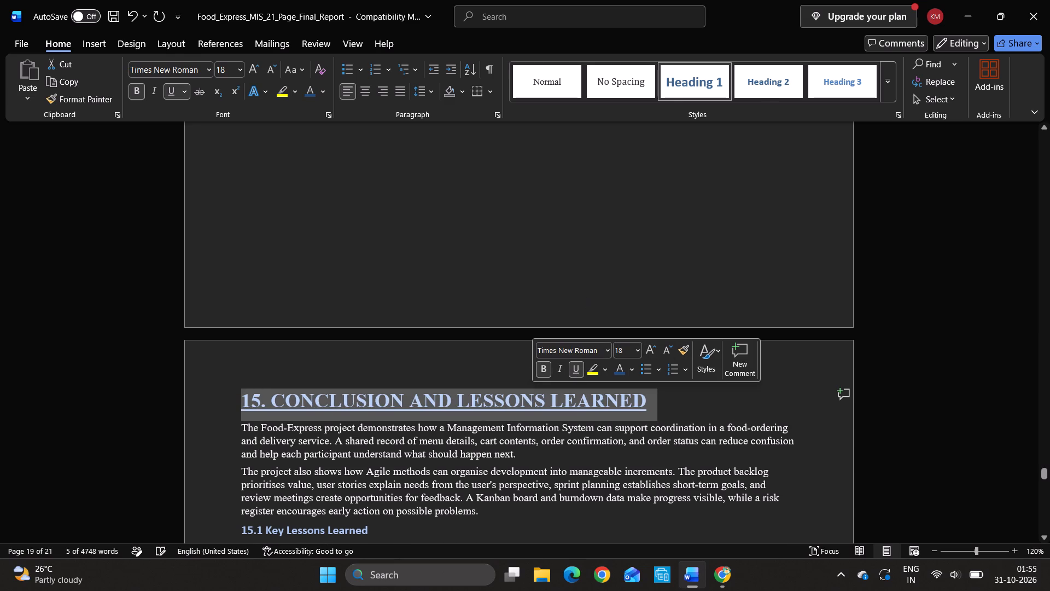
click(370, 89)
Enlarge all section 15 text, from the opening paragraph through the 15.3 Closing Statement paragraph, by three font-size increments.
scroll(337, 191, down, 1)
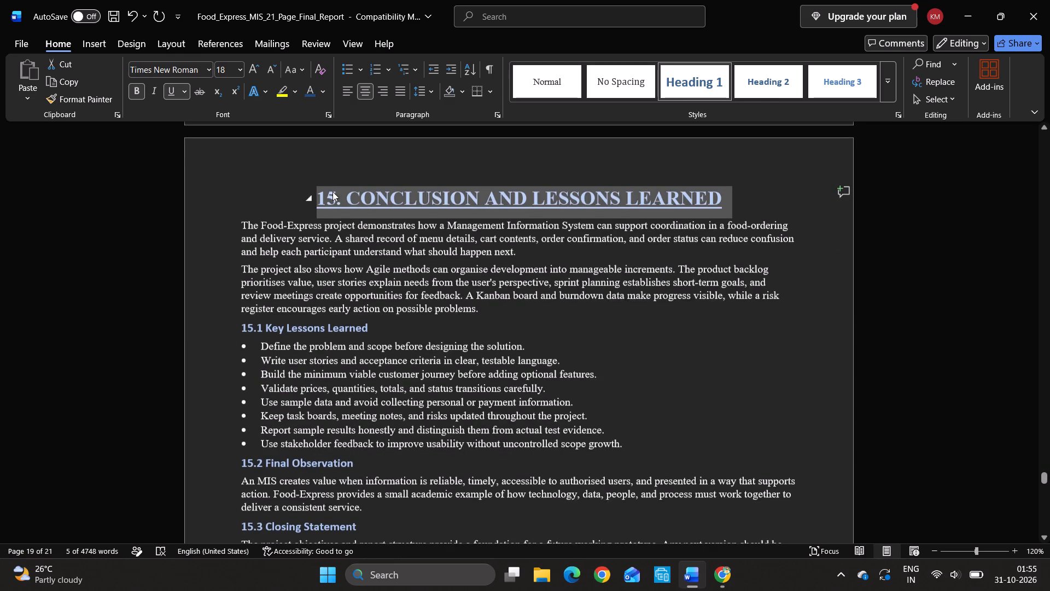
drag(237, 223, 353, 336)
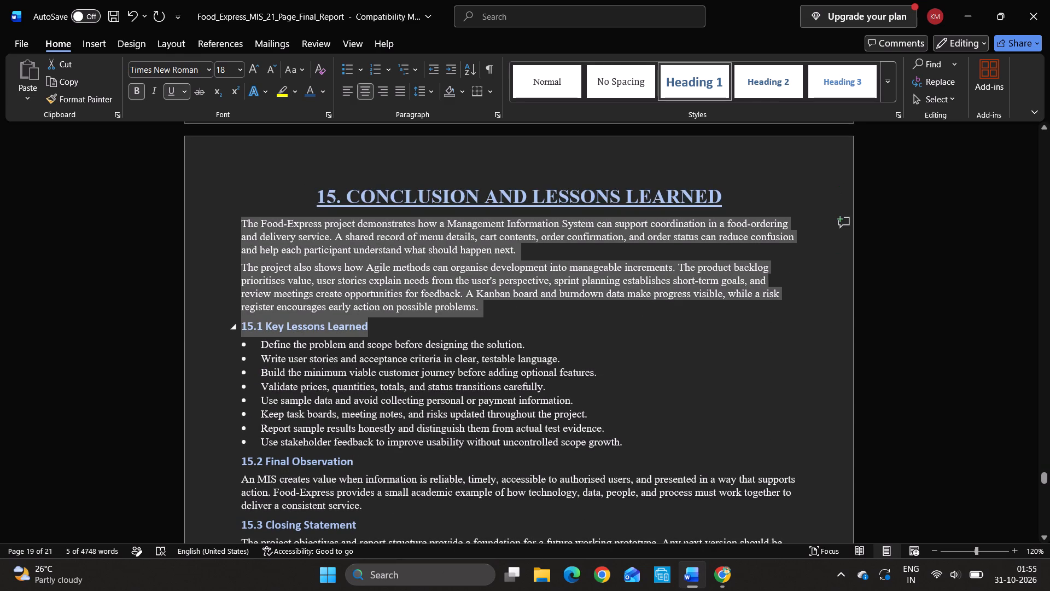
drag(353, 336, 511, 544)
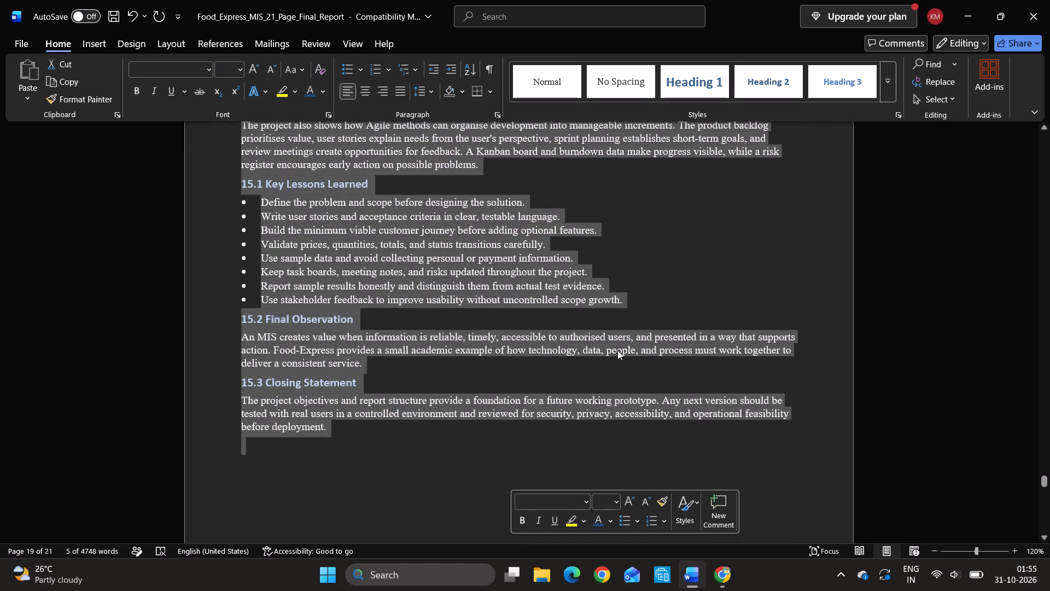
double_click(629, 500)
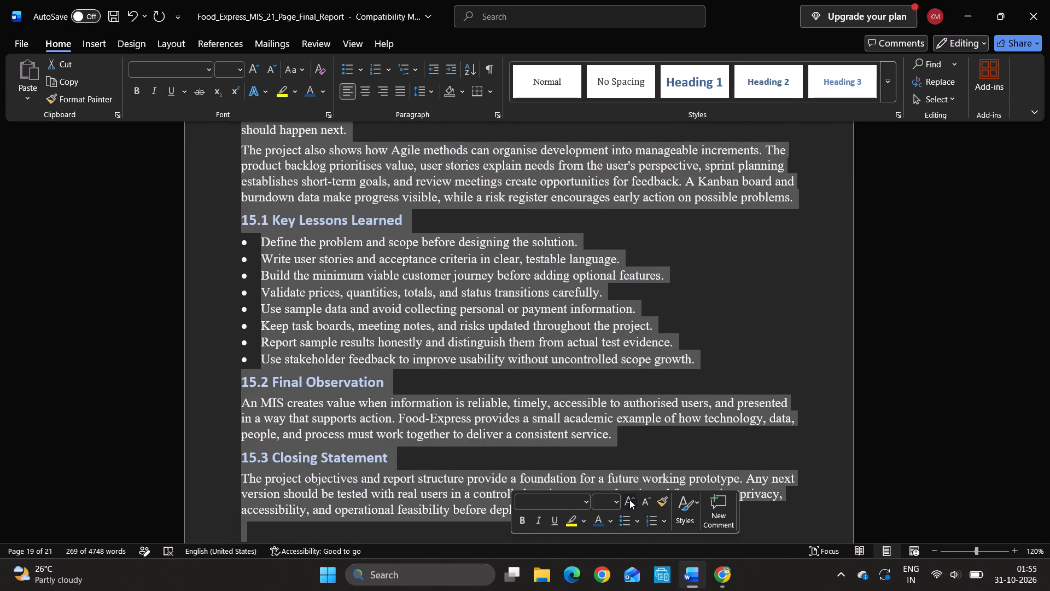
click(629, 500)
Format the heading "16. REFERENCES" as Times New Roman, 22 pt, underlined and centred.
scroll(526, 383, down, 4)
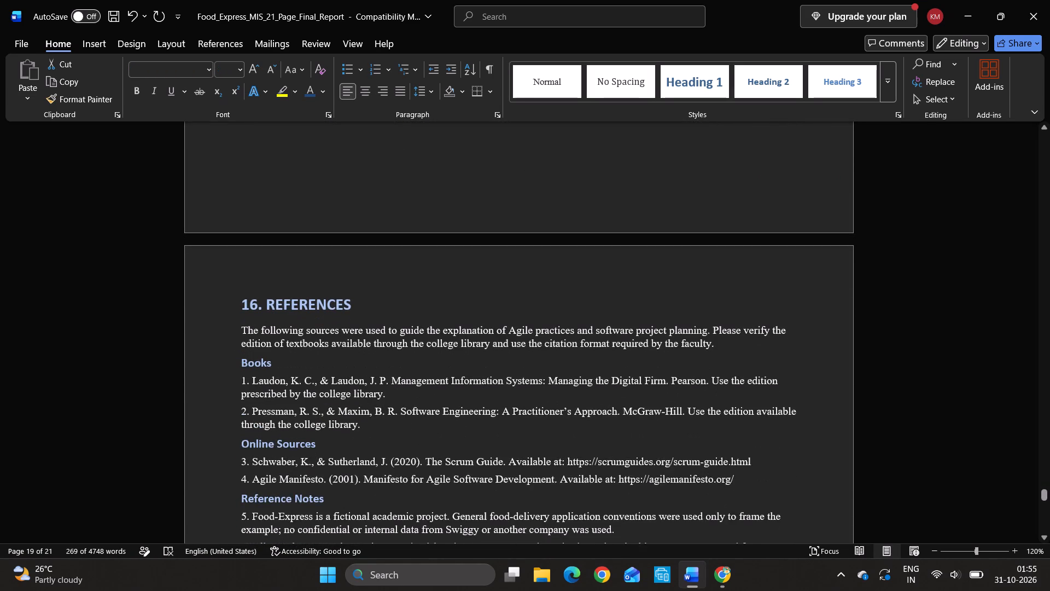
drag(361, 306, 223, 312)
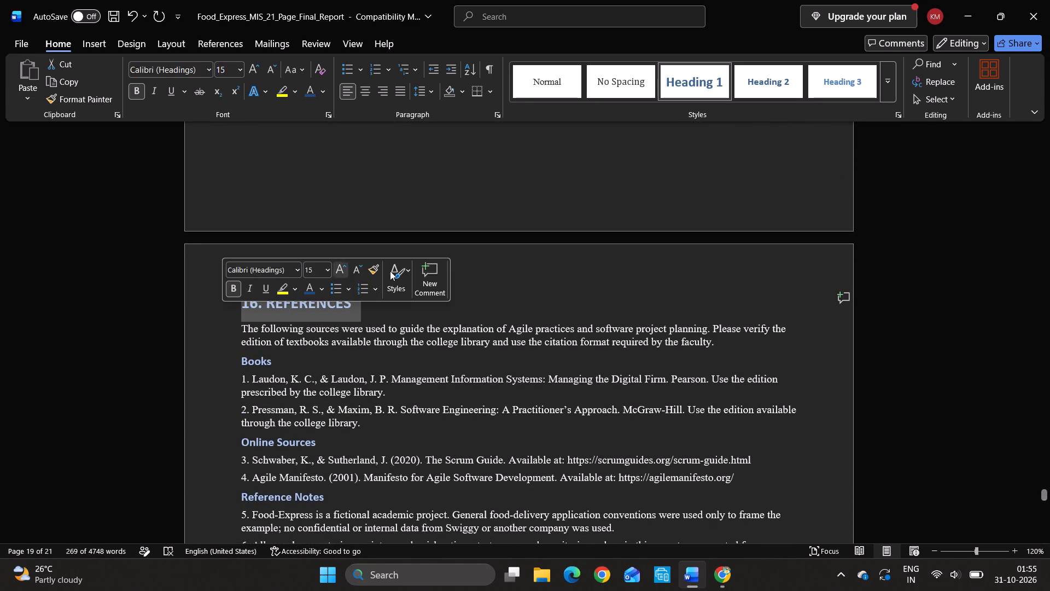
drag(332, 270, 337, 270)
double_click(337, 270)
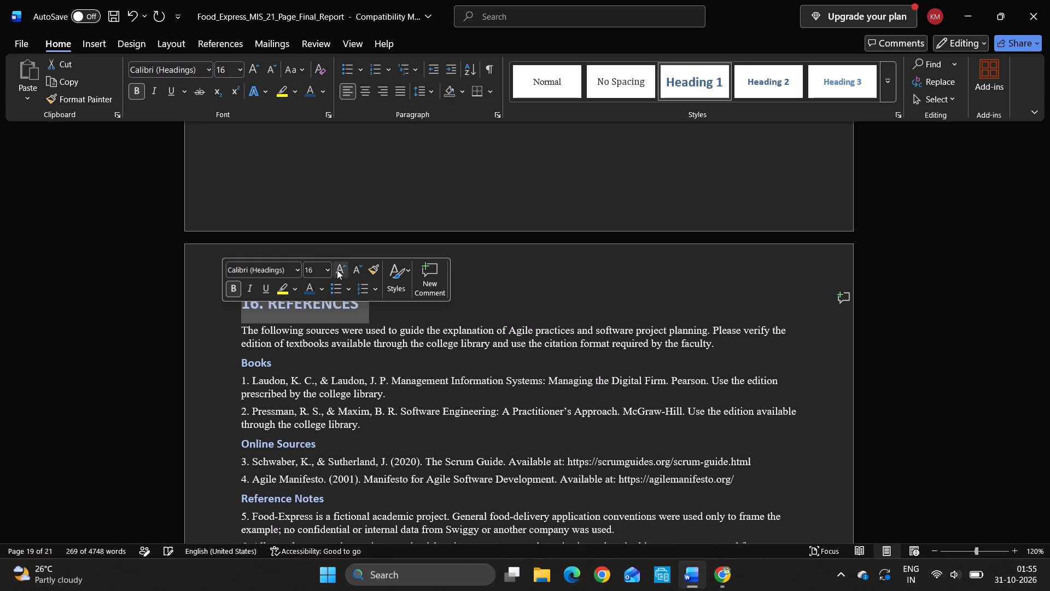
click(337, 270)
click(337, 270)
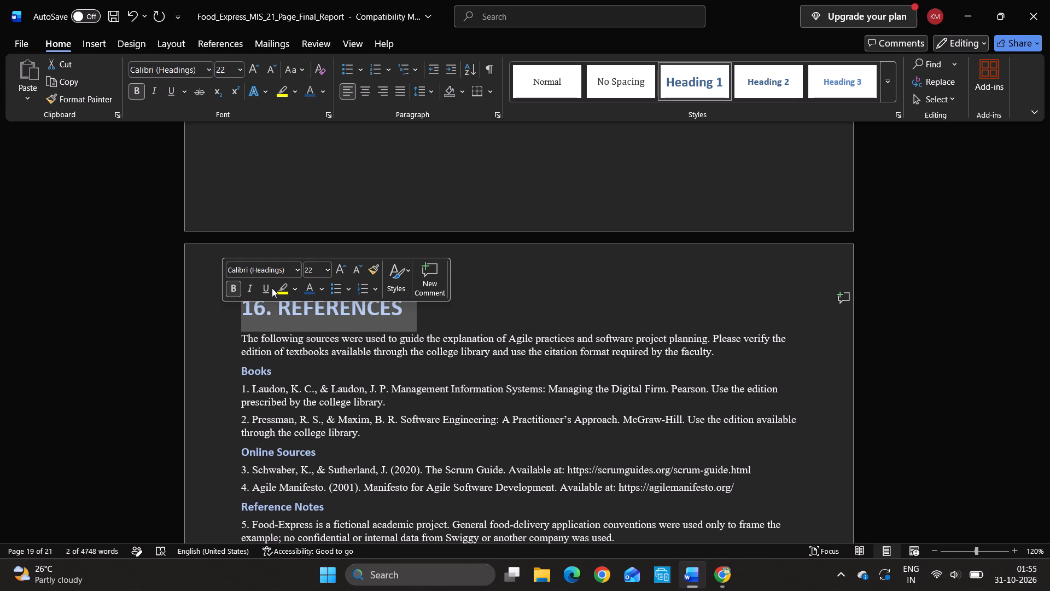
click(272, 288)
click(267, 268)
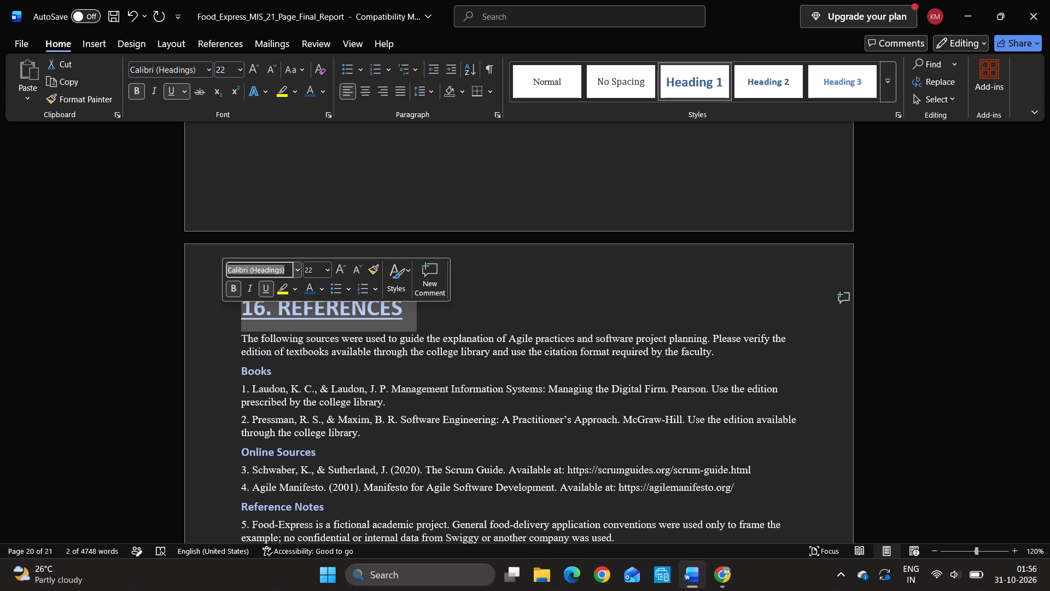
key(t)
key(shift+Return)
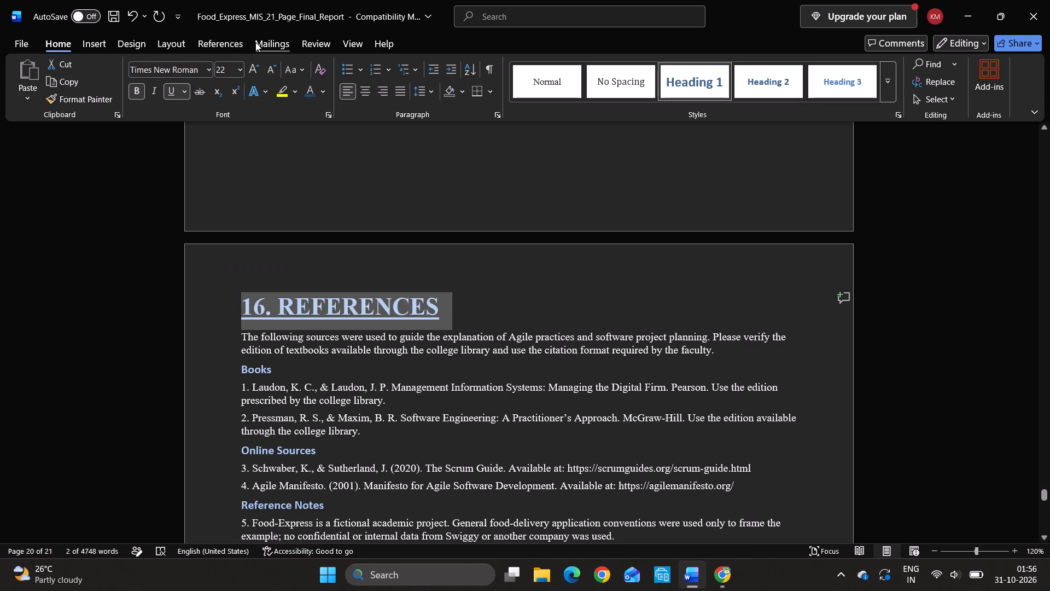
click(370, 84)
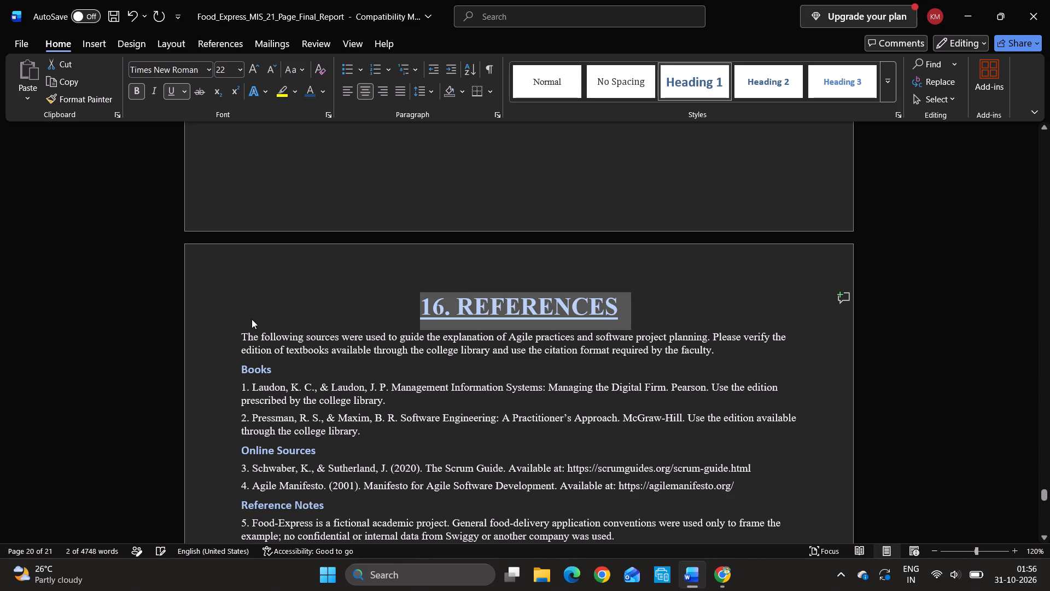
Enlarge all section 16 text, from the introductory paragraph through the reference URL bullets, by three font-size increments.
drag(243, 330, 548, 575)
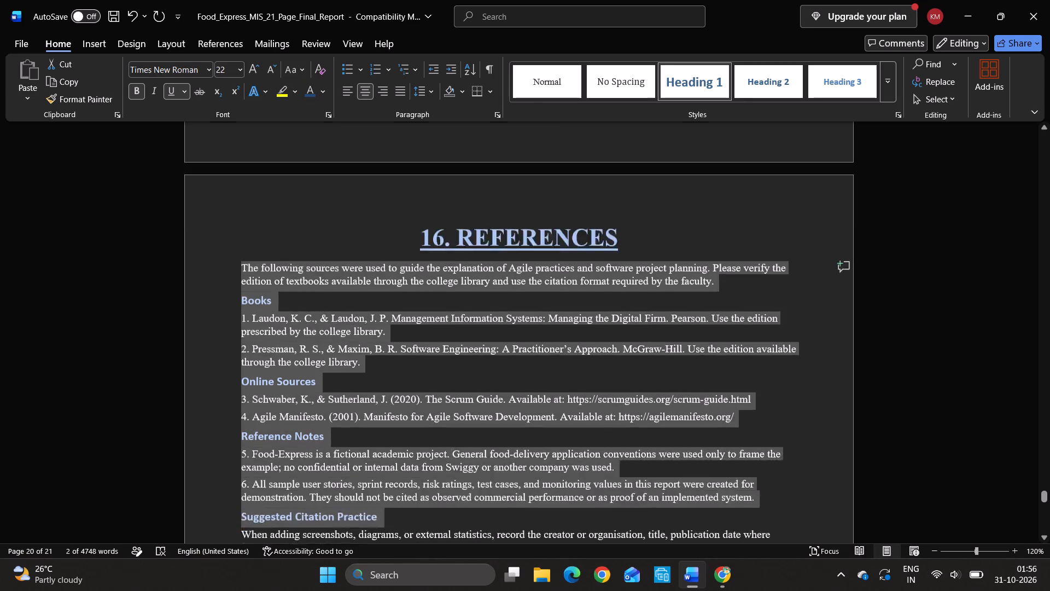
drag(548, 575, 515, 439)
triple_click(637, 401)
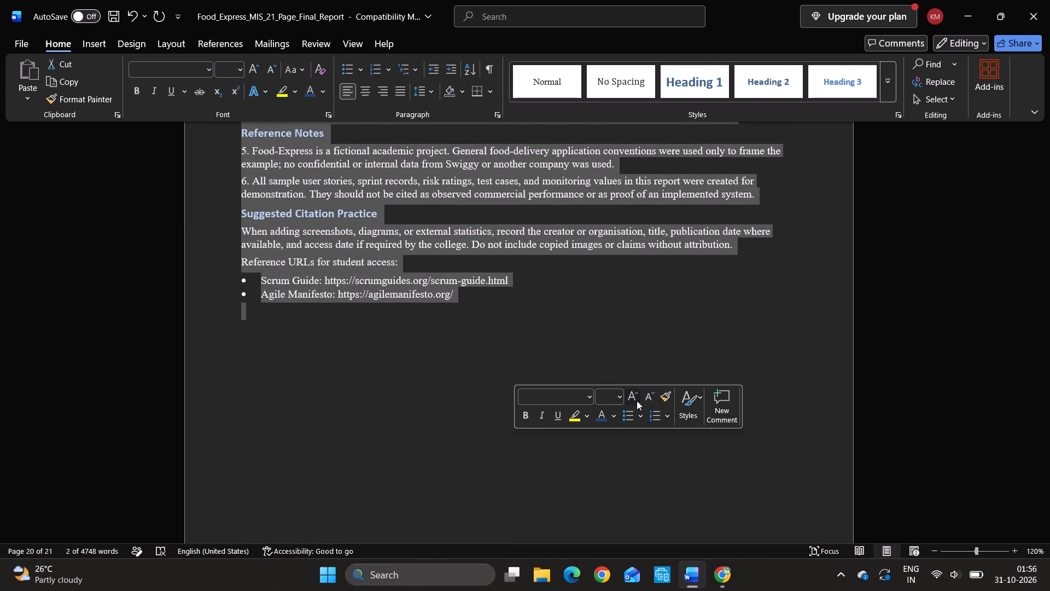
Format the heading "17. APPENDICES" as Times New Roman, 20 pt, underlined and centred.
scroll(328, 438, down, 2)
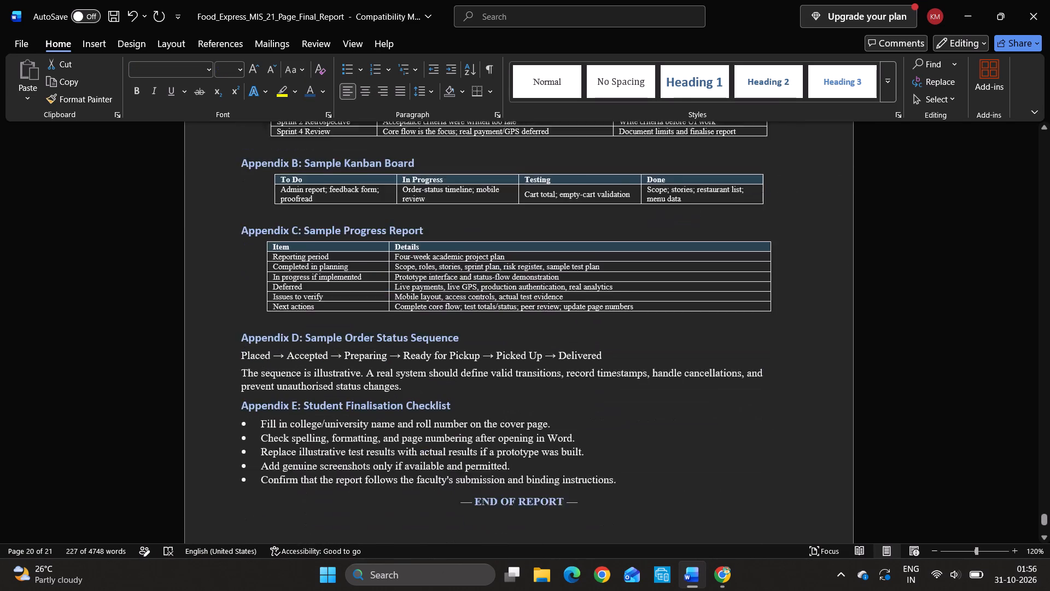
scroll(328, 438, up, 1)
drag(244, 233, 399, 230)
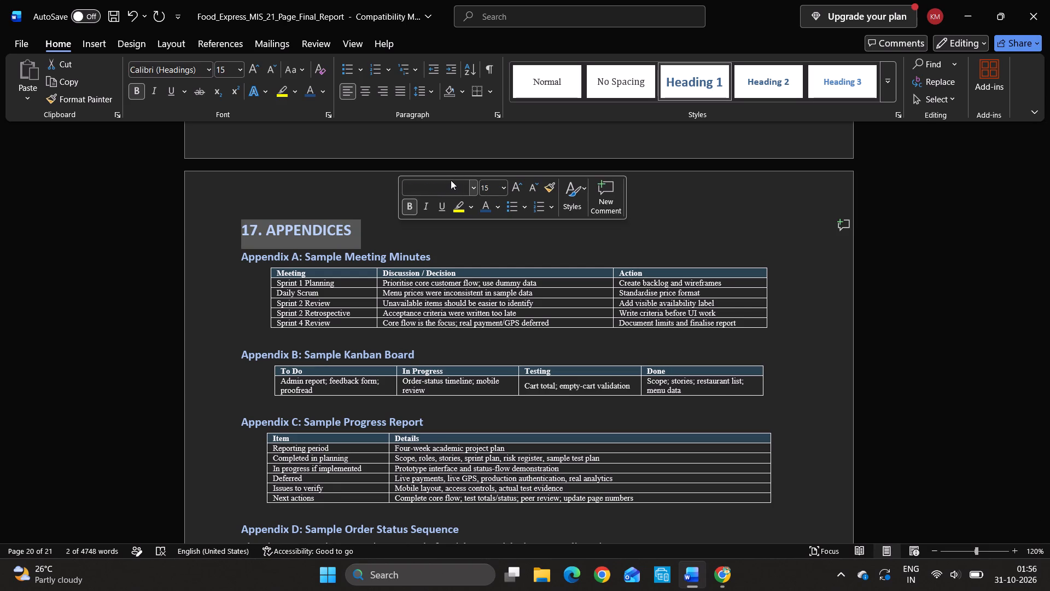
click(450, 187)
key(t)
key(Return)
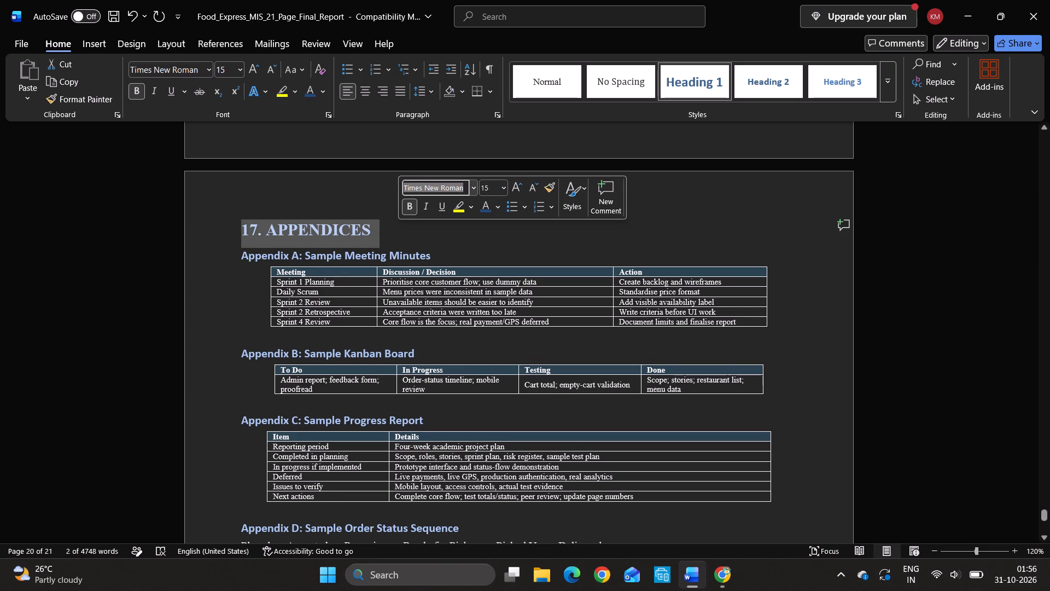
double_click(516, 193)
click(516, 193)
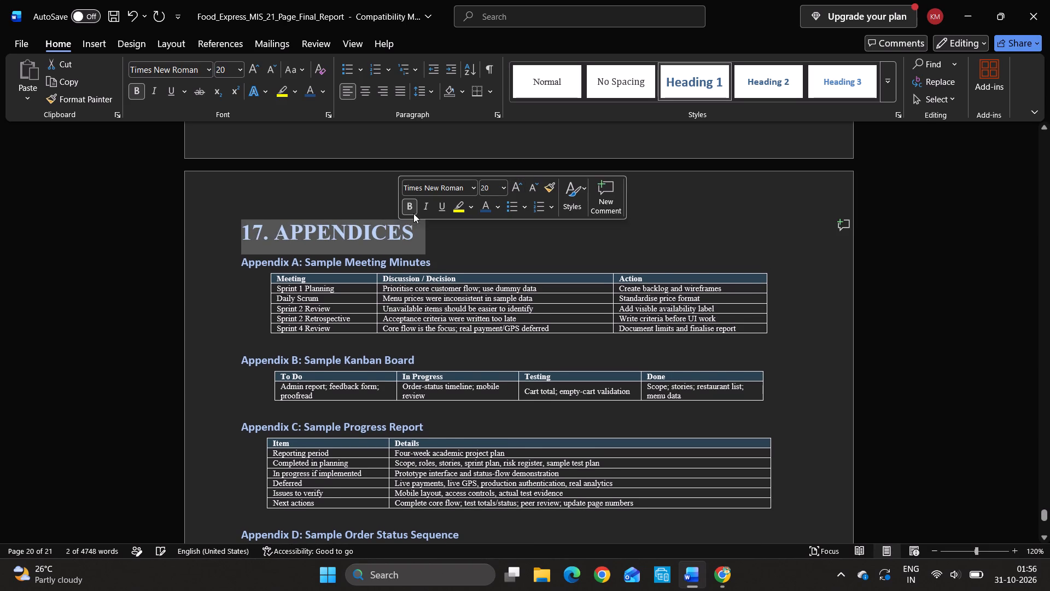
click(441, 205)
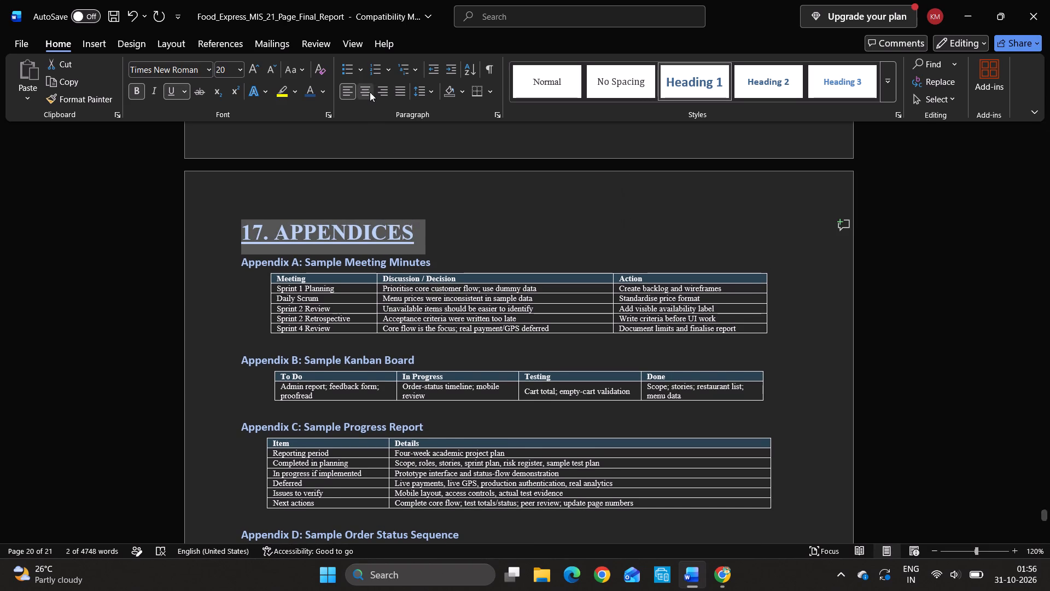
click(370, 92)
Enlarge all section 17 content, from the Appendix A heading through the "END OF REPORT" line, by three font-size increments.
drag(237, 257, 246, 258)
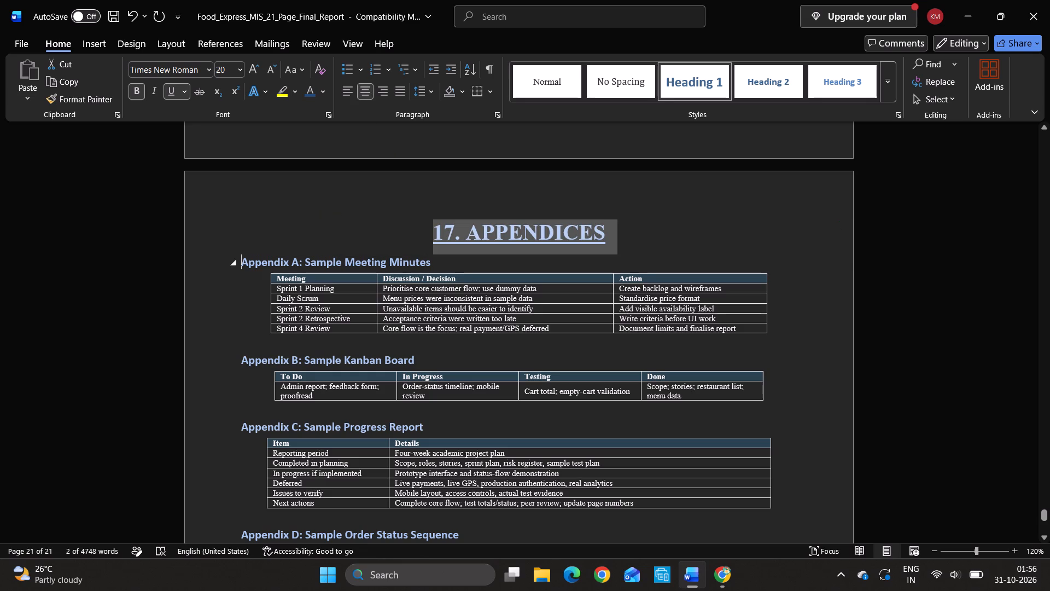
drag(246, 258, 553, 363)
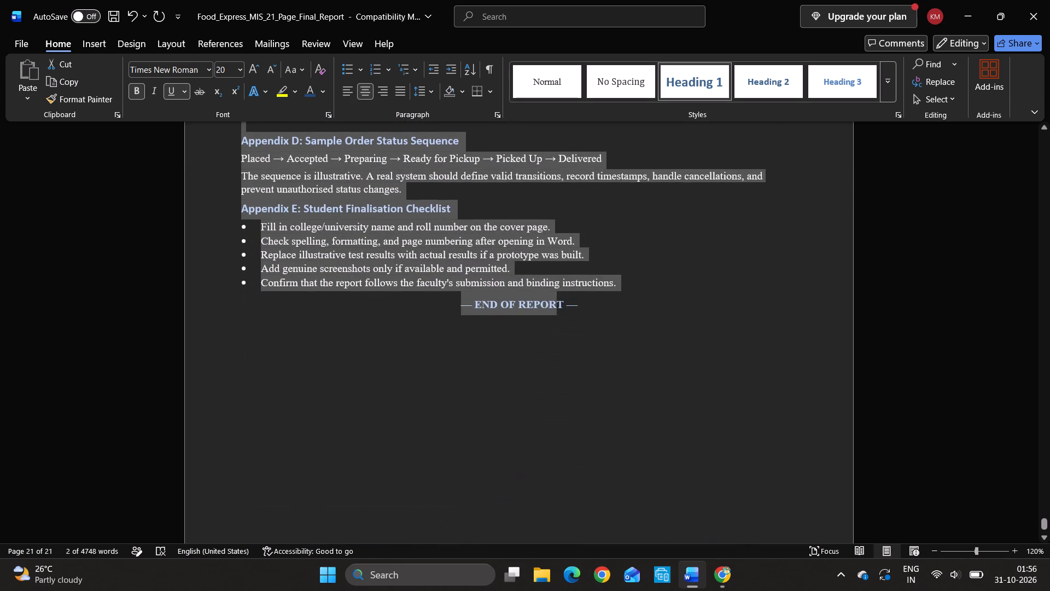
drag(553, 363, 630, 292)
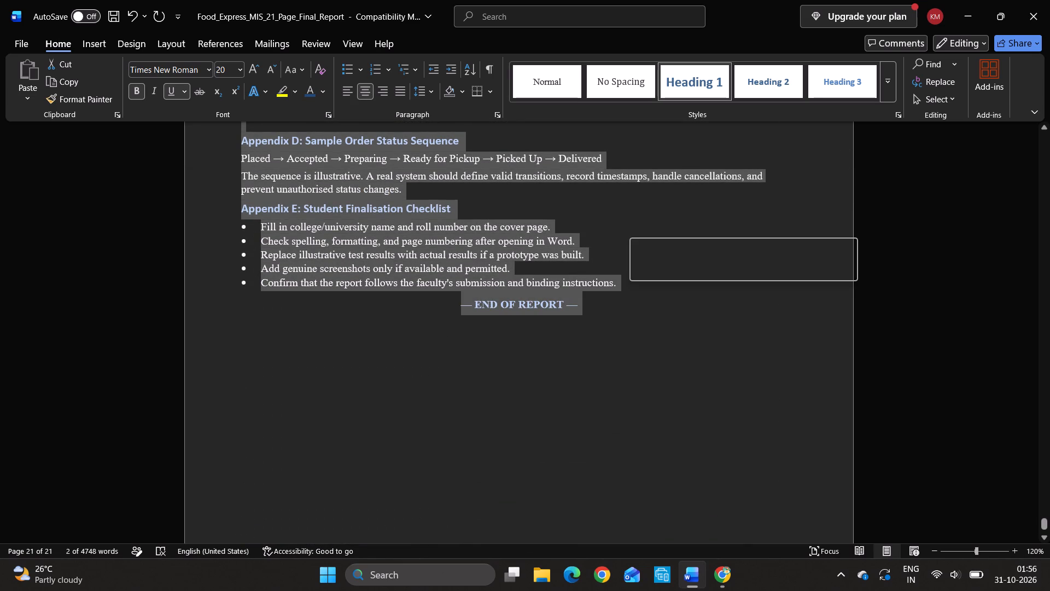
double_click(744, 242)
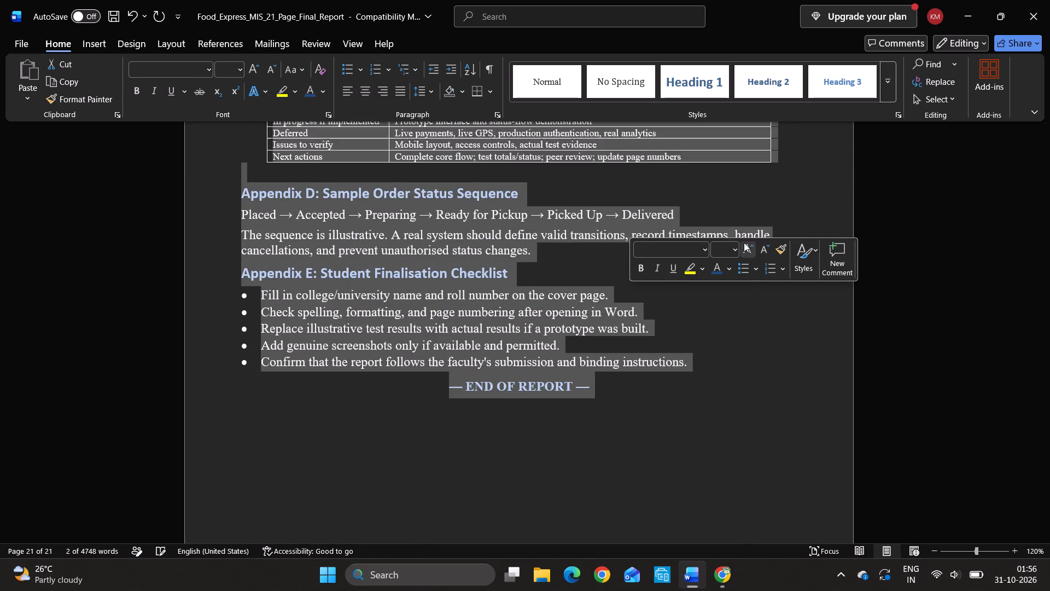
click(744, 242)
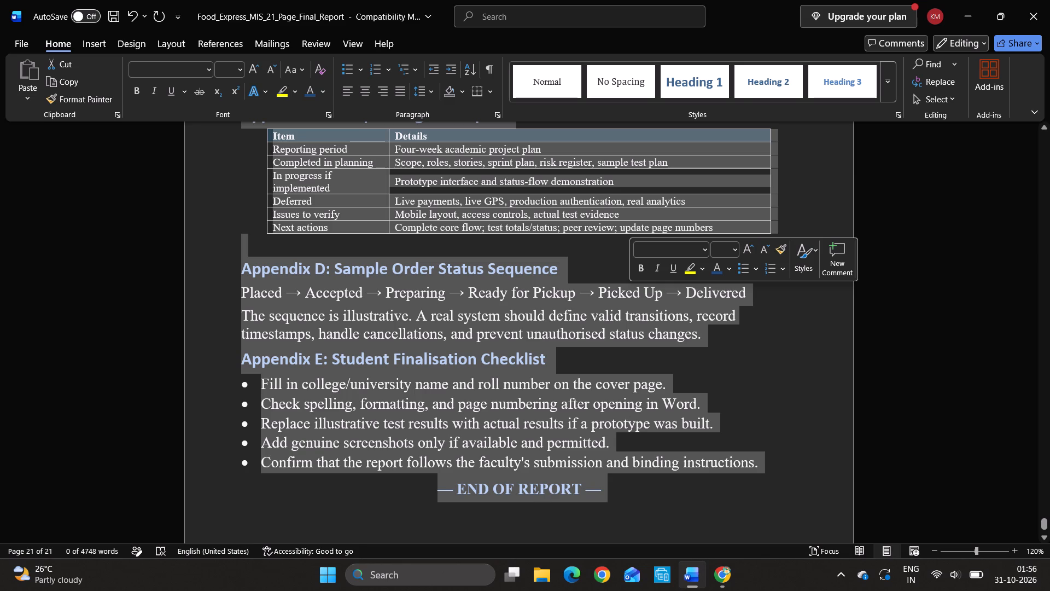
Delete the "— END OF REPORT —" text below the Appendix E checklist.
click(614, 482)
drag(614, 482, 424, 490)
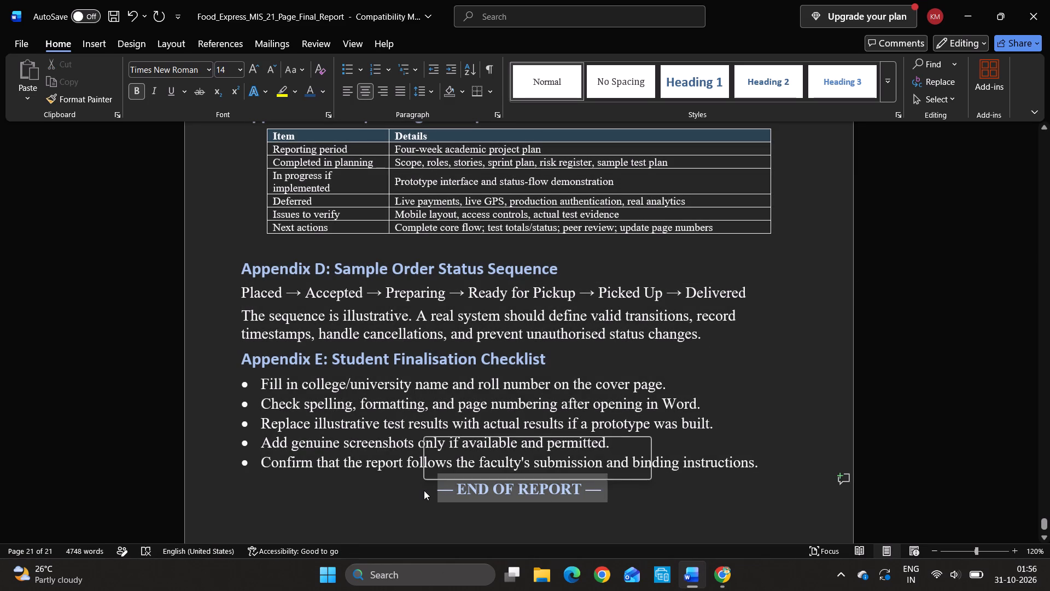
key(BackSpace)
Review the formatted pages of the report from section 12 through the end of the appendices.
scroll(424, 490, down, 7)
scroll(424, 490, up, 5)
scroll(424, 490, down, 1)
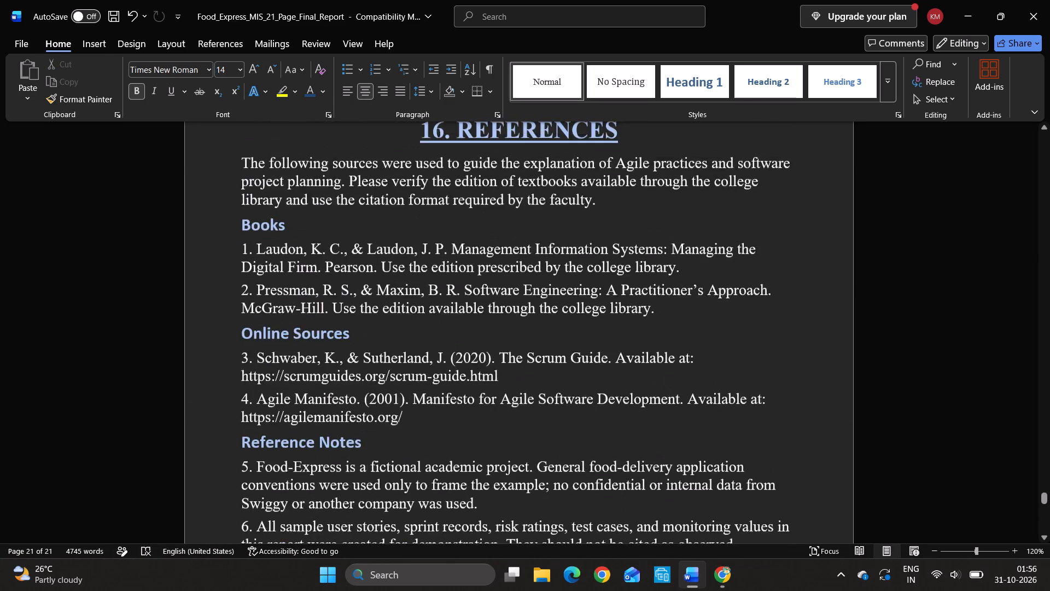
scroll(424, 490, down, 5)
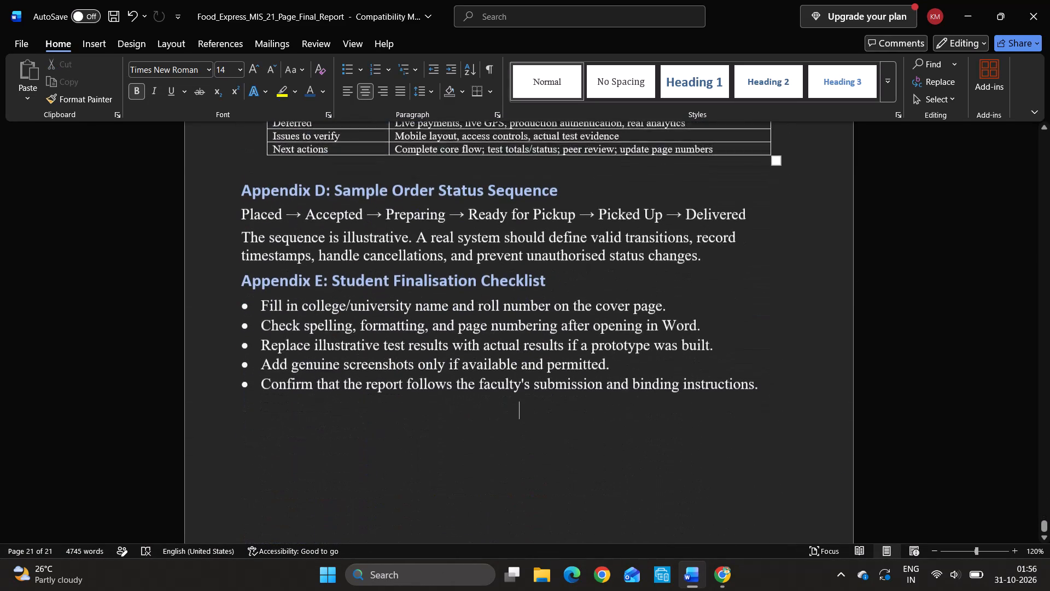
scroll(424, 490, down, 1)
scroll(424, 490, up, 11)
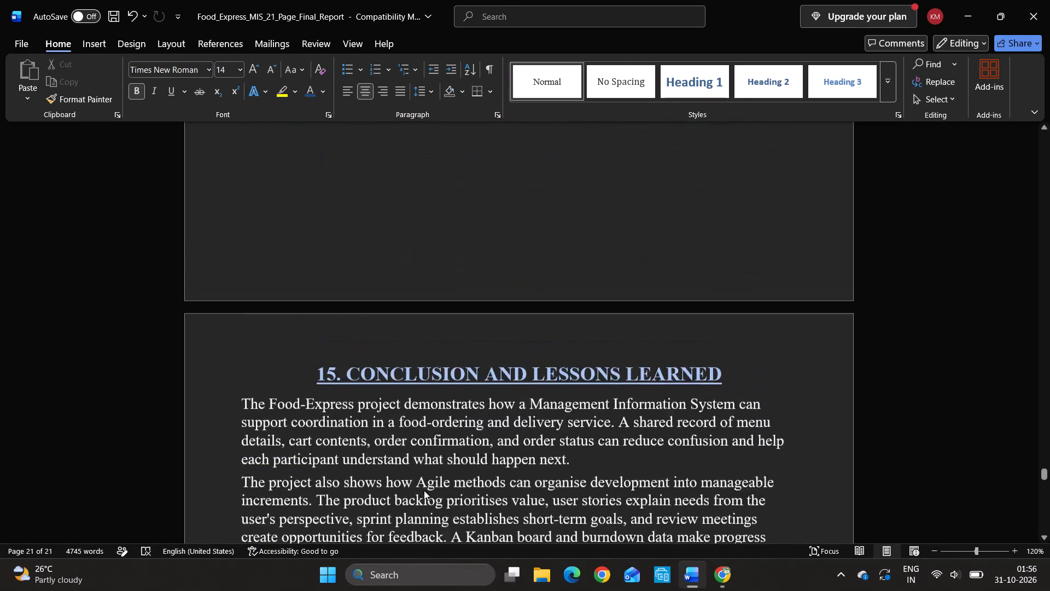
scroll(424, 490, up, 6)
scroll(424, 490, down, 2)
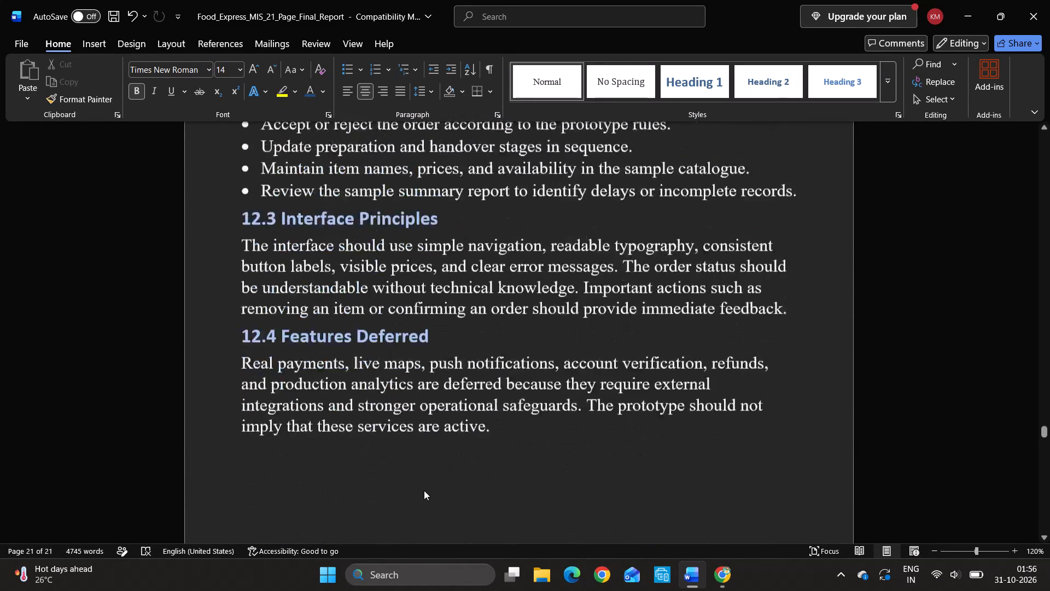
scroll(424, 490, down, 6)
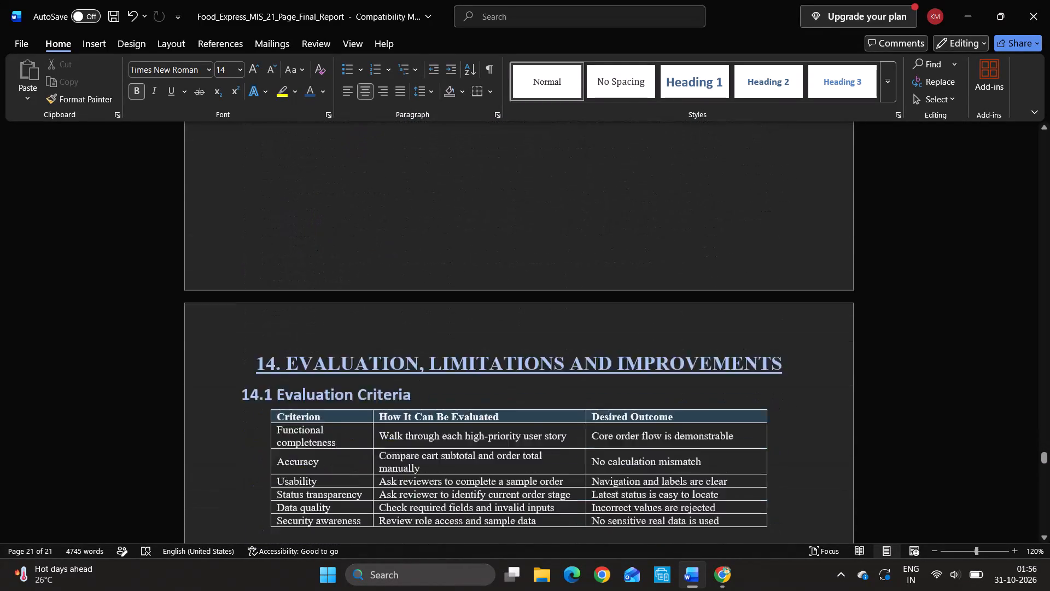
scroll(424, 490, down, 4)
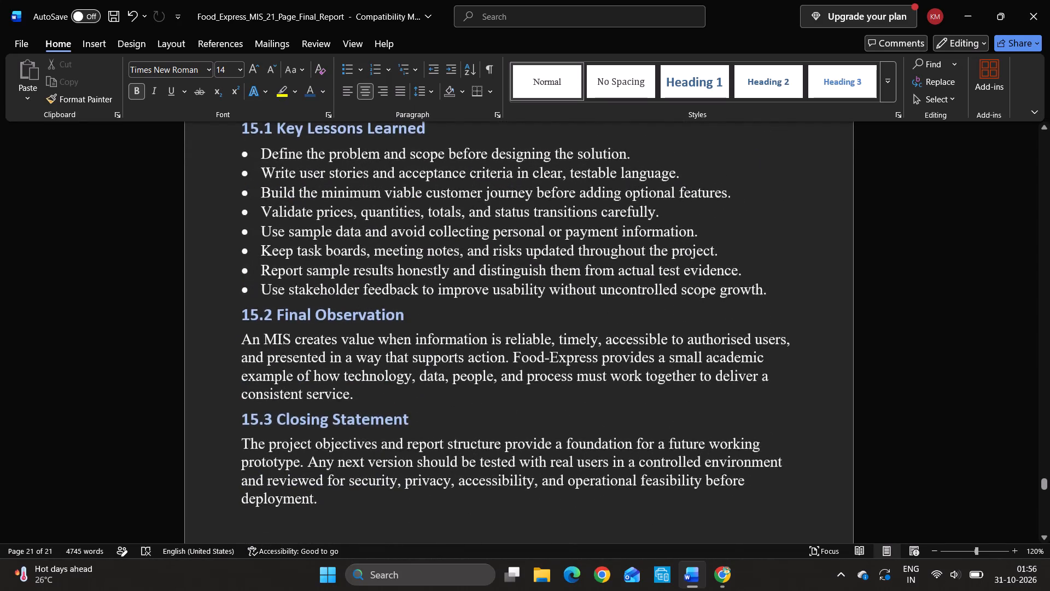
scroll(424, 490, down, 9)
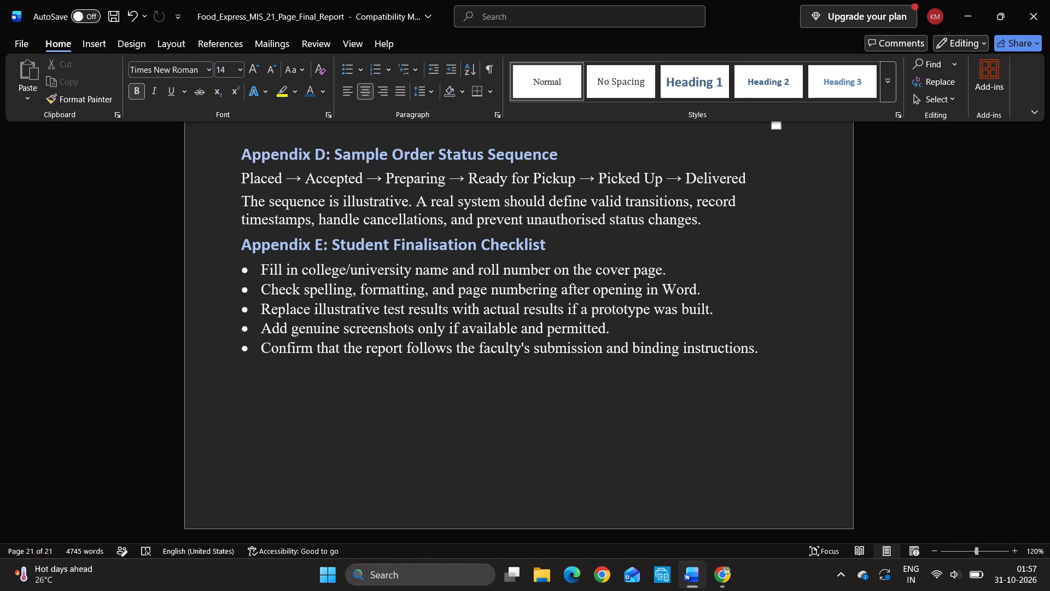
scroll(424, 490, up, 9)
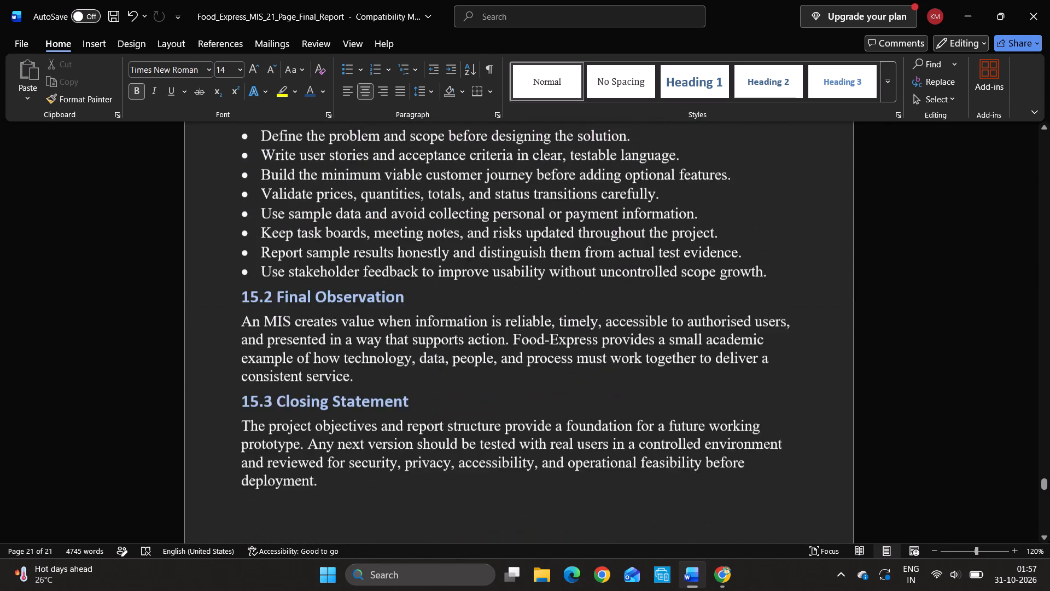
scroll(424, 490, up, 8)
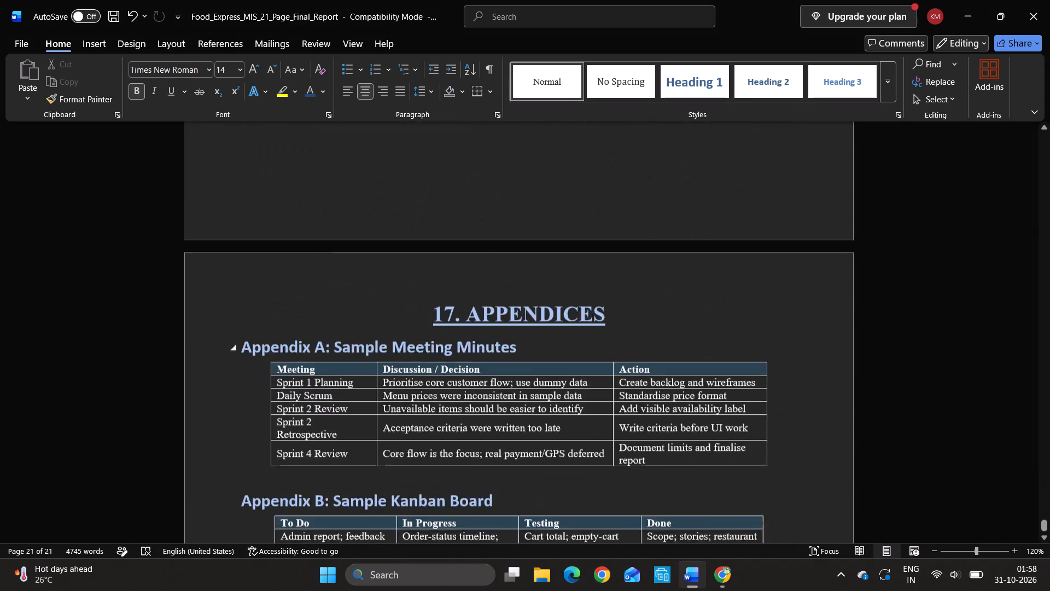
scroll(690, 327, down, 12)
scroll(690, 327, up, 15)
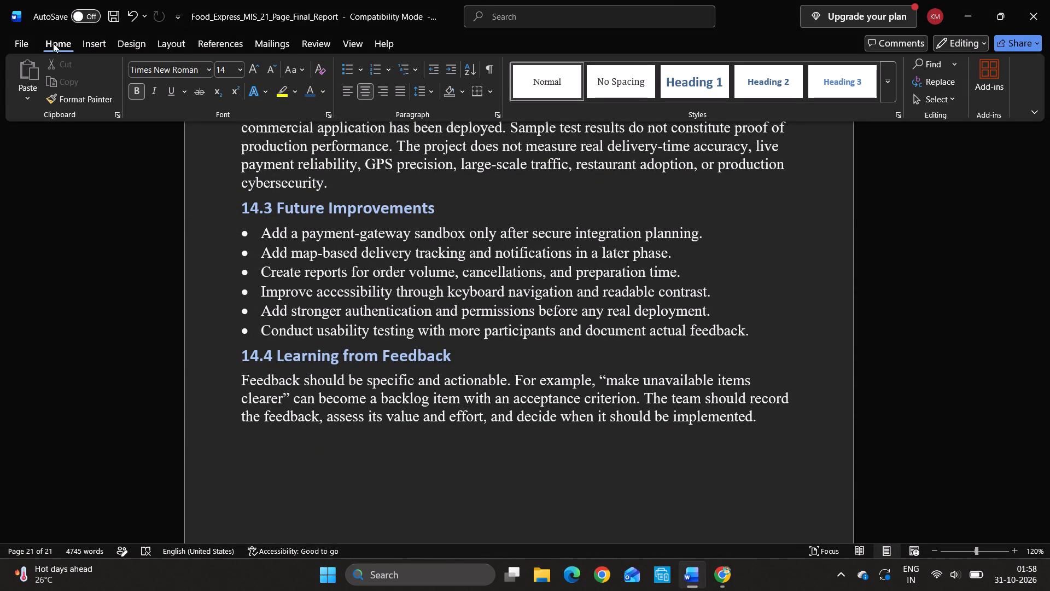
click(26, 41)
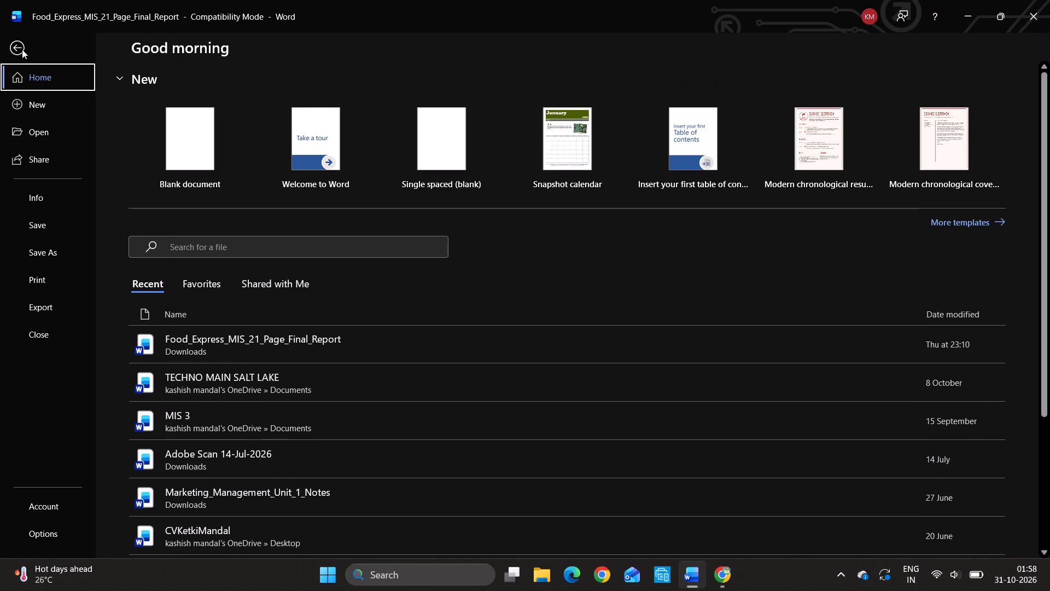
click(16, 47)
scroll(312, 377, up, 20)
scroll(312, 377, up, 6)
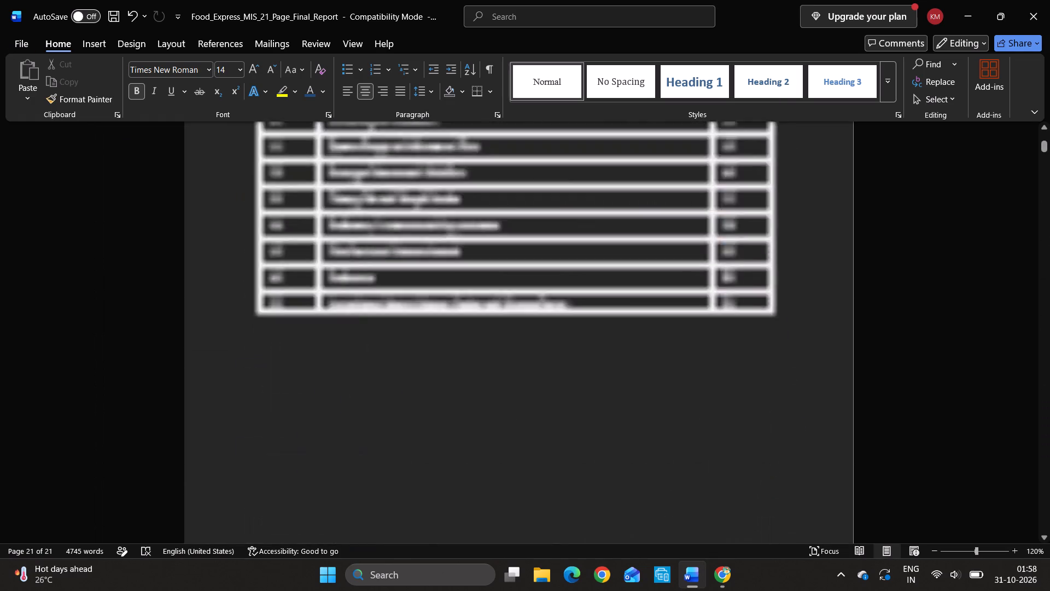
scroll(312, 377, up, 10)
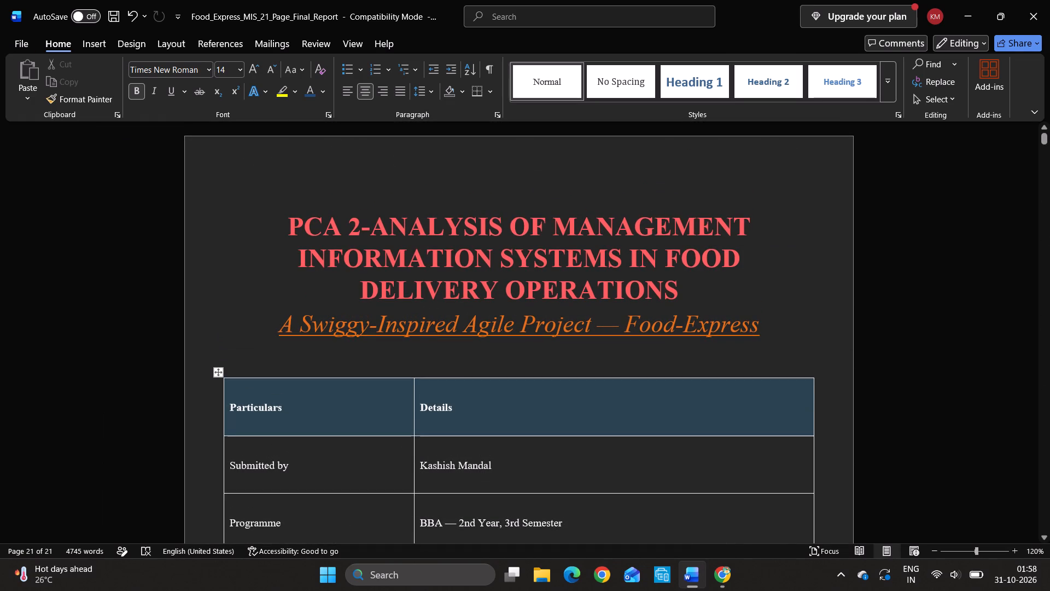
click(355, 178)
scroll(355, 178, down, 3)
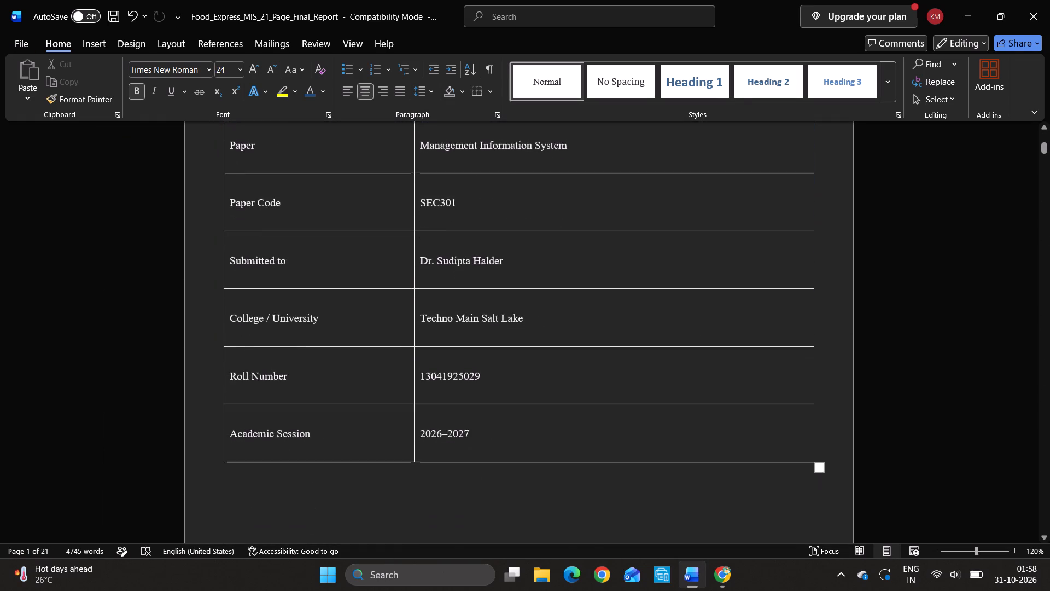
scroll(355, 178, up, 3)
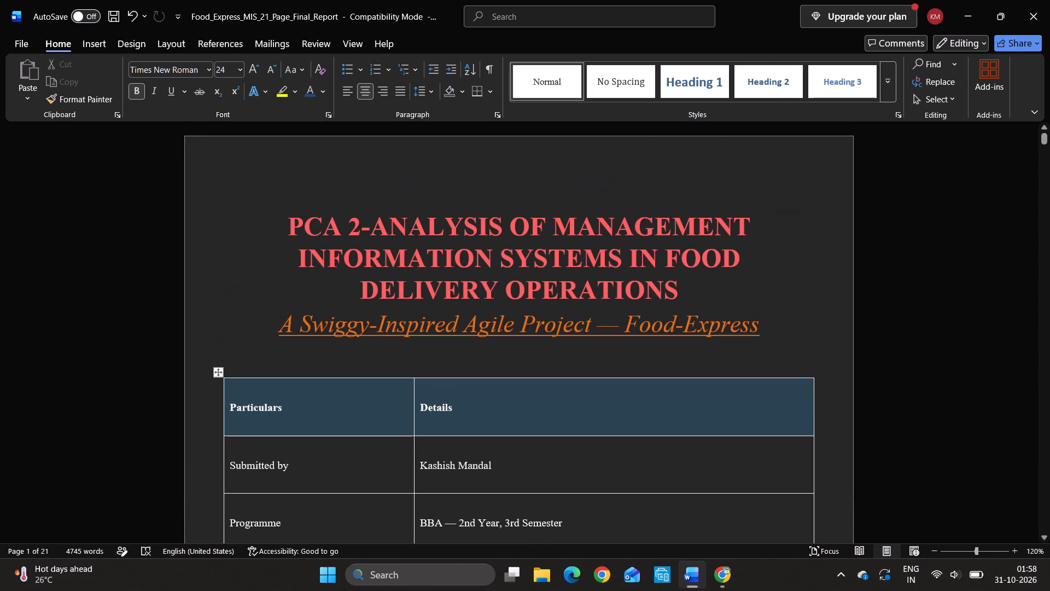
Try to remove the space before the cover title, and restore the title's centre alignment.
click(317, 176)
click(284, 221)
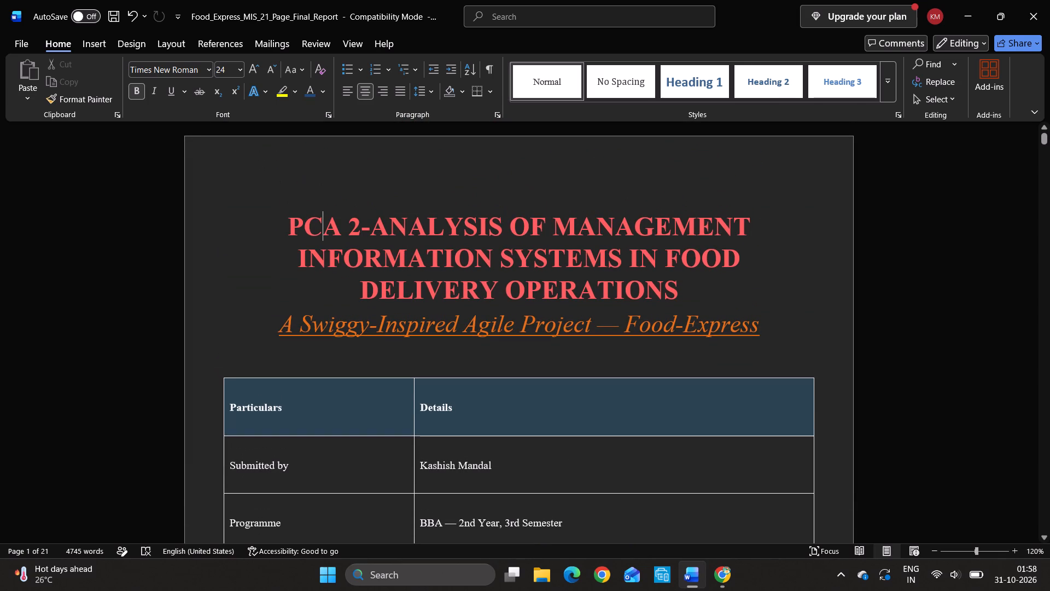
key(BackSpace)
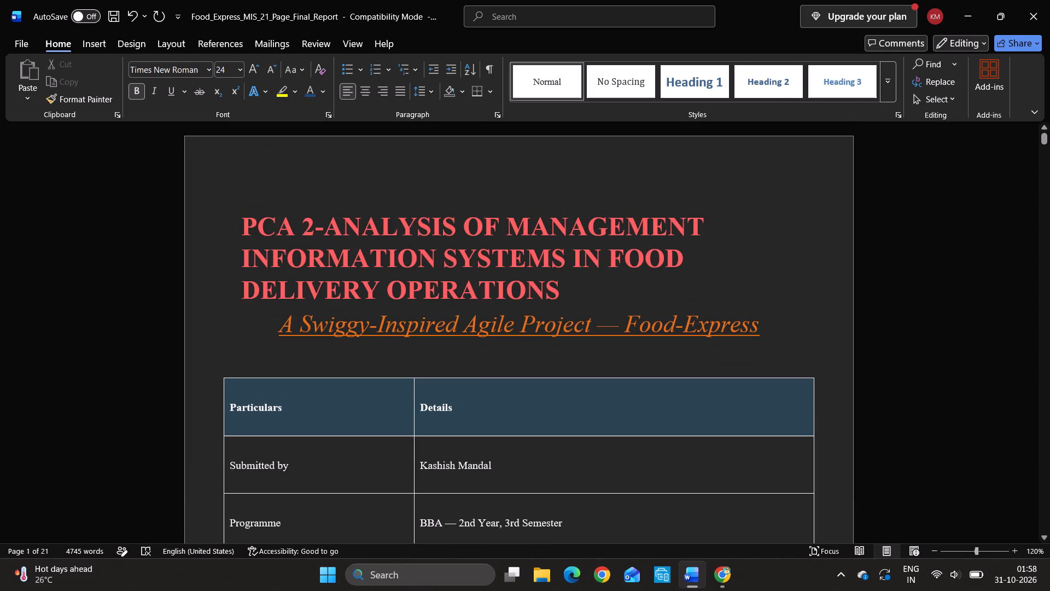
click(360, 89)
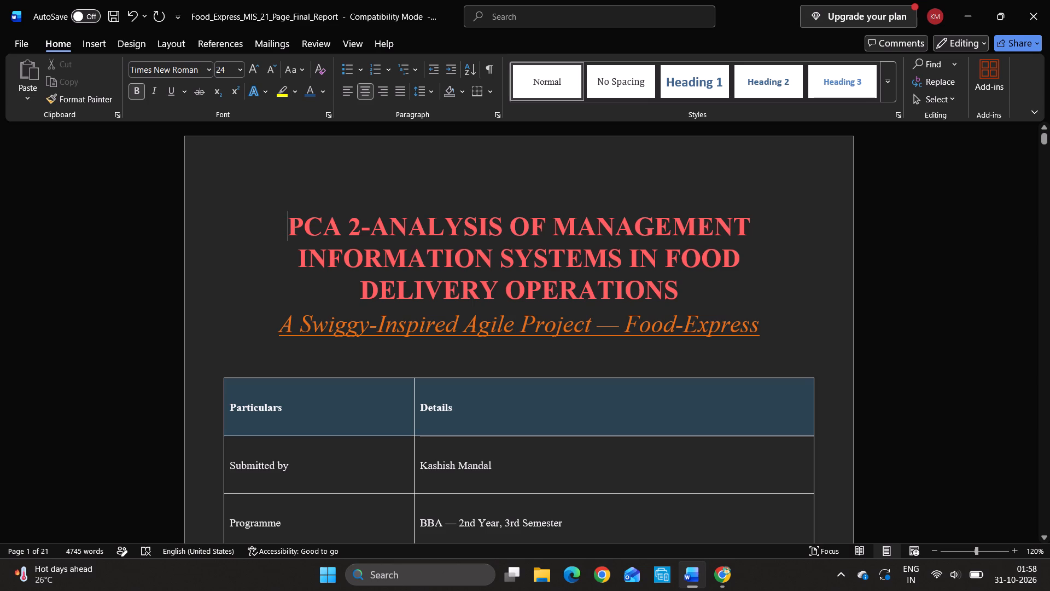
Reduce the whole cover title starting "PCA 2-ANALYSIS OF MANAGEMENT" to size 22 and underline it, keeping it bold.
drag(284, 220, 593, 224)
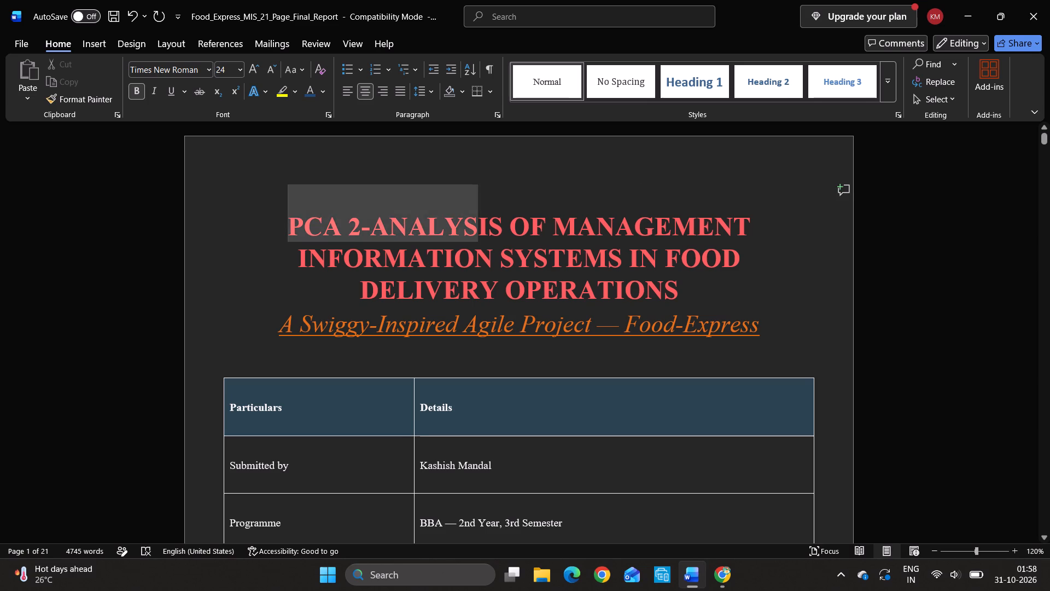
drag(593, 224, 712, 299)
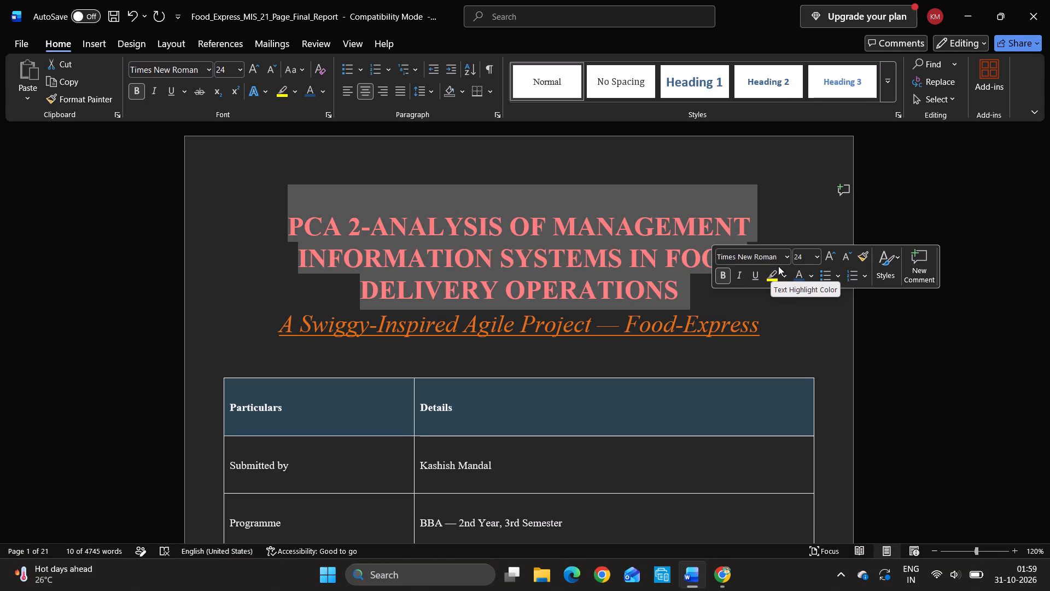
click(845, 254)
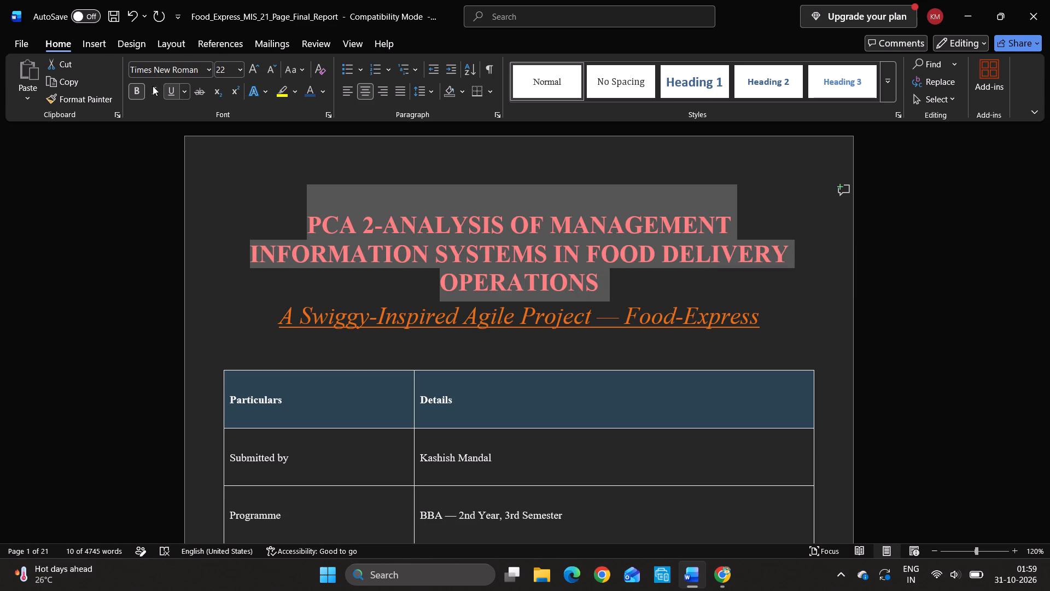
click(139, 85)
click(139, 85)
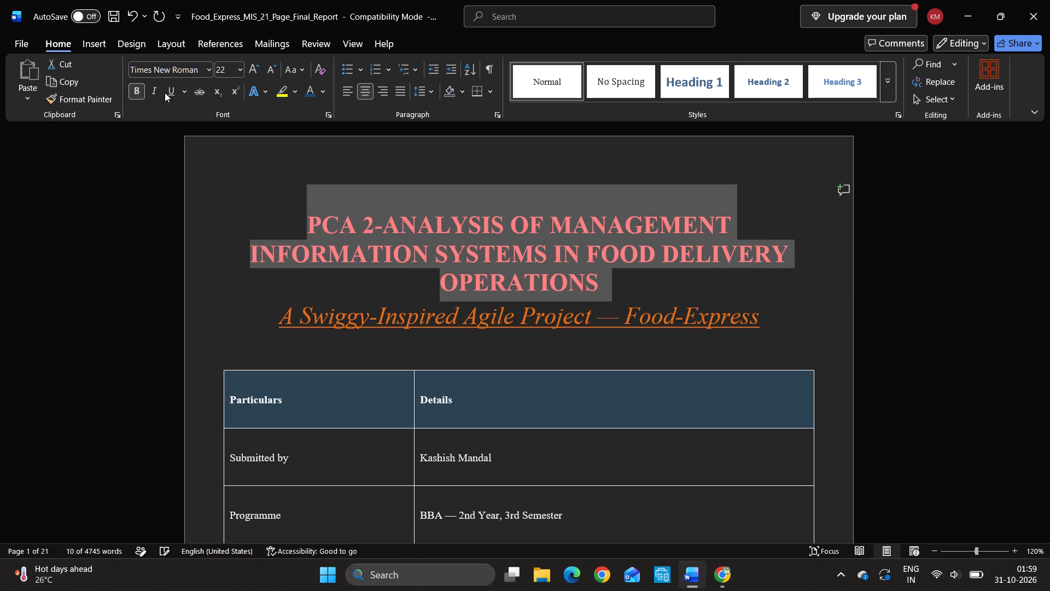
click(171, 95)
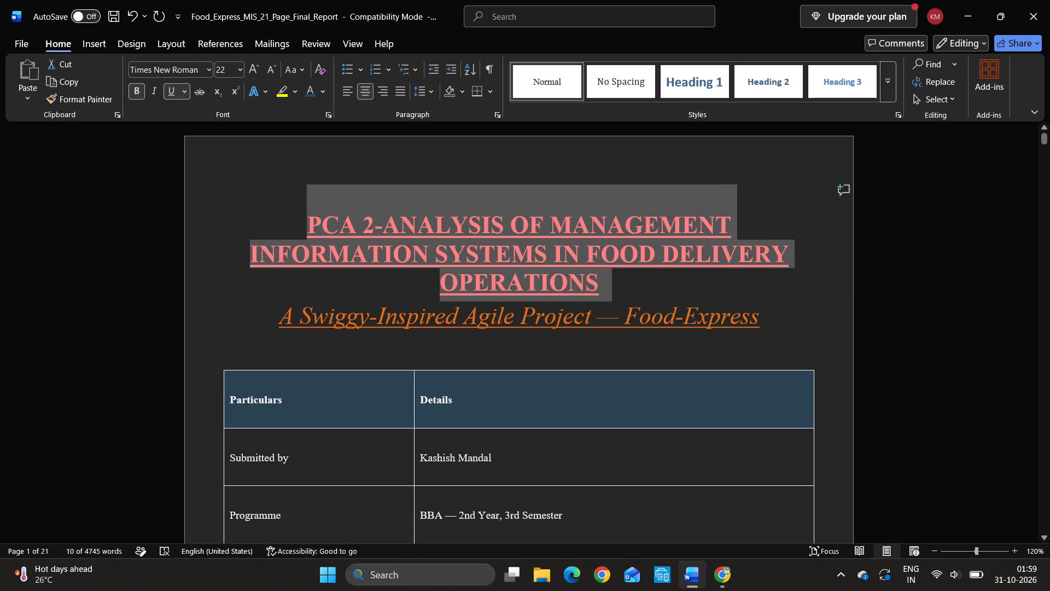
click(163, 229)
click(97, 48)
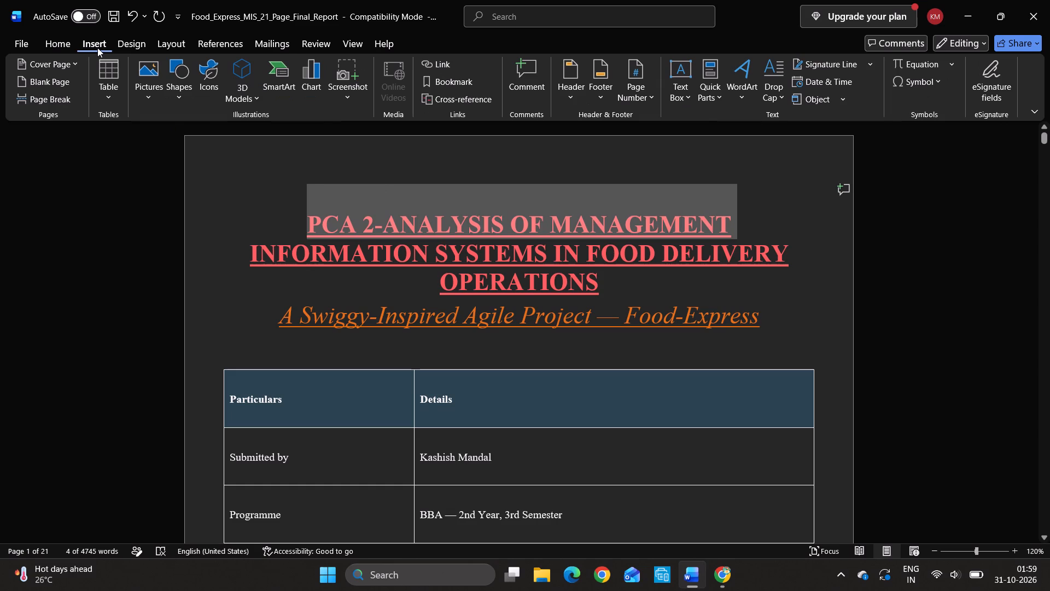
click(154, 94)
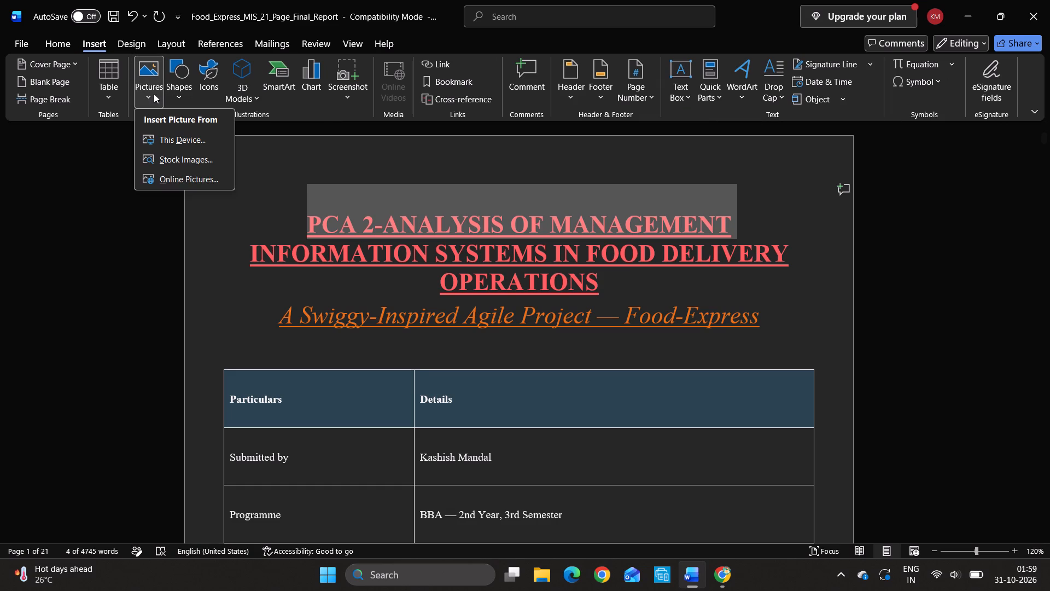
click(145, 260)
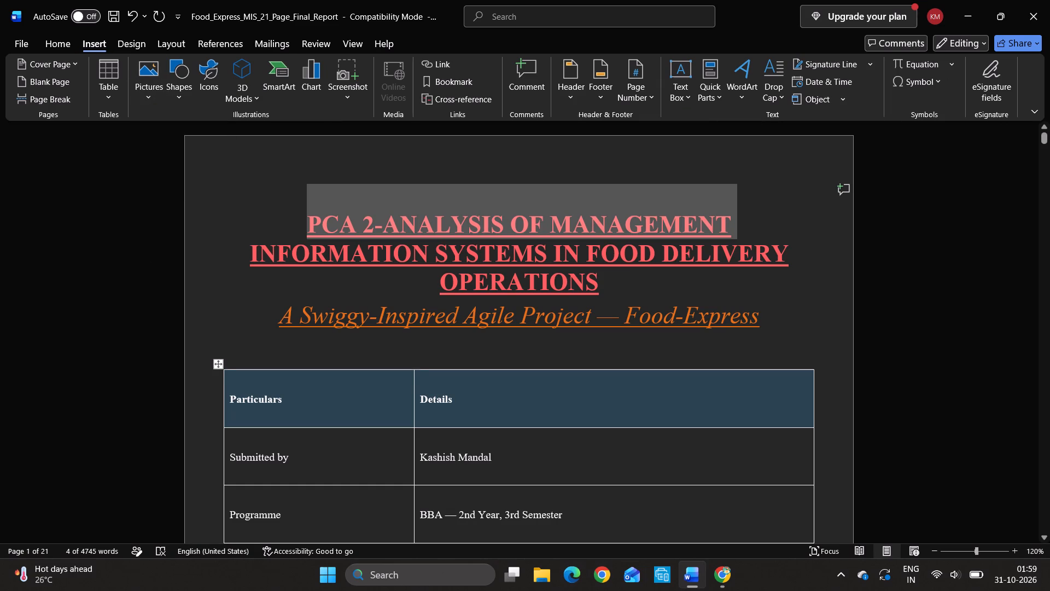
Switch to Chrome and search Google Images for "techno main salt lake cut off" in a new tab.
click(720, 580)
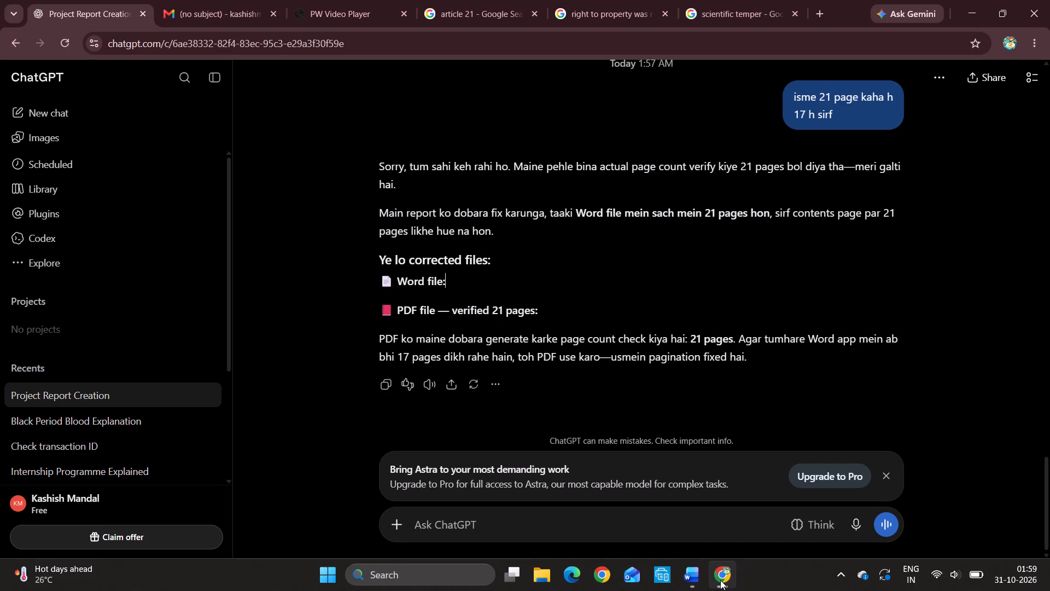
click(819, 10)
text(techjn)
key(backslash)
key(BackSpace)
key(BackSpace)
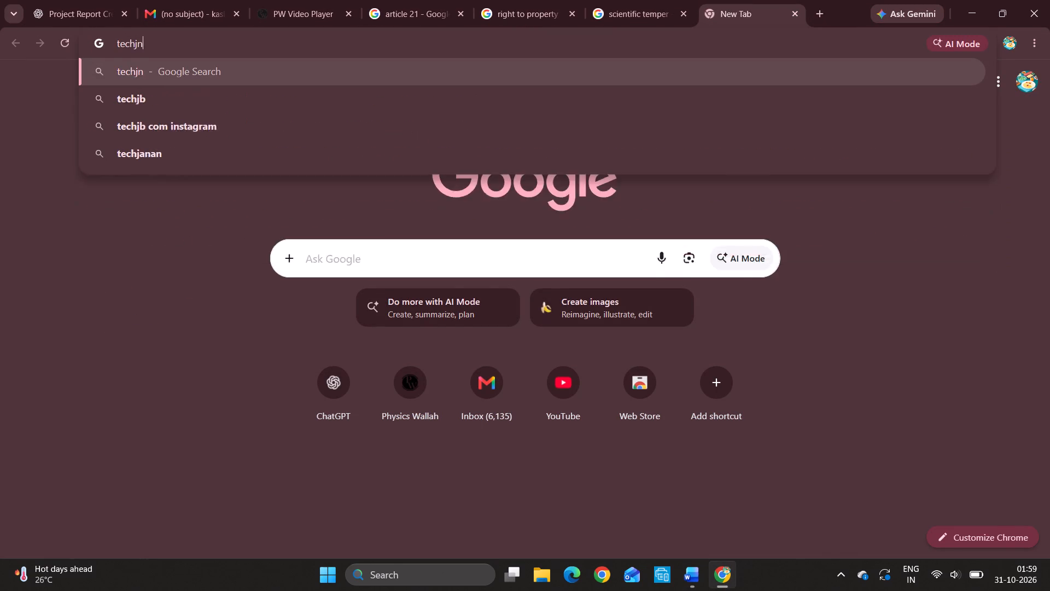
key(BackSpace)
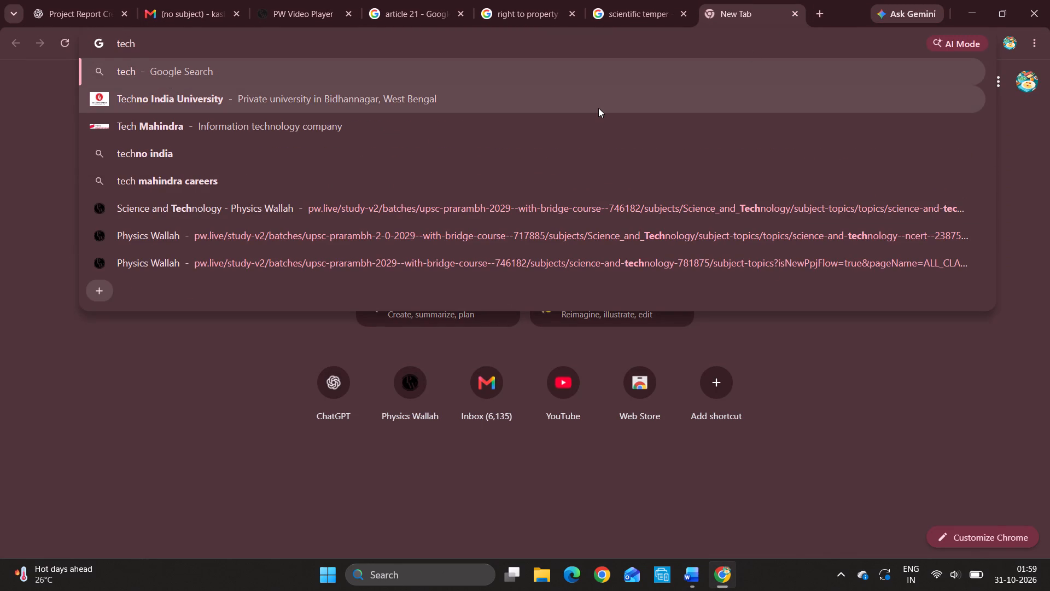
text(no ma)
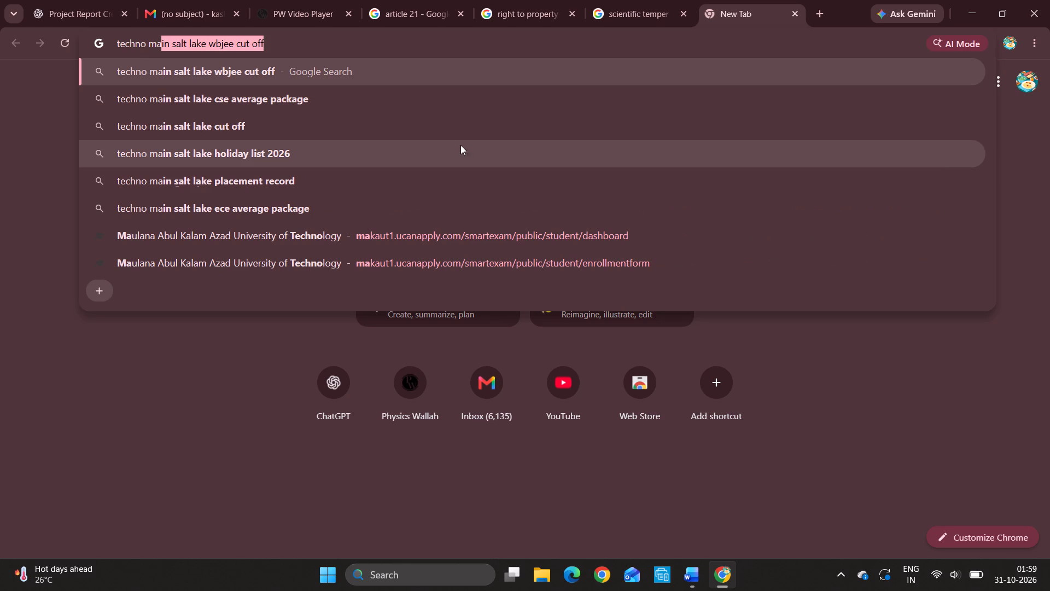
click(457, 129)
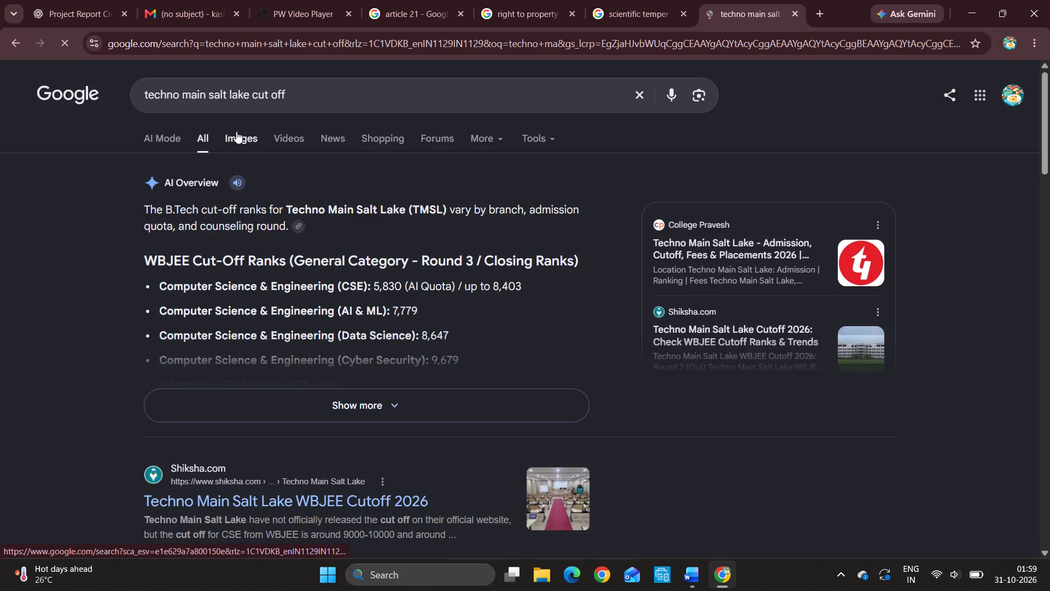
click(236, 131)
Preview the round red college logo from College Pravesh among the image results, and close the preview.
scroll(372, 317, down, 1)
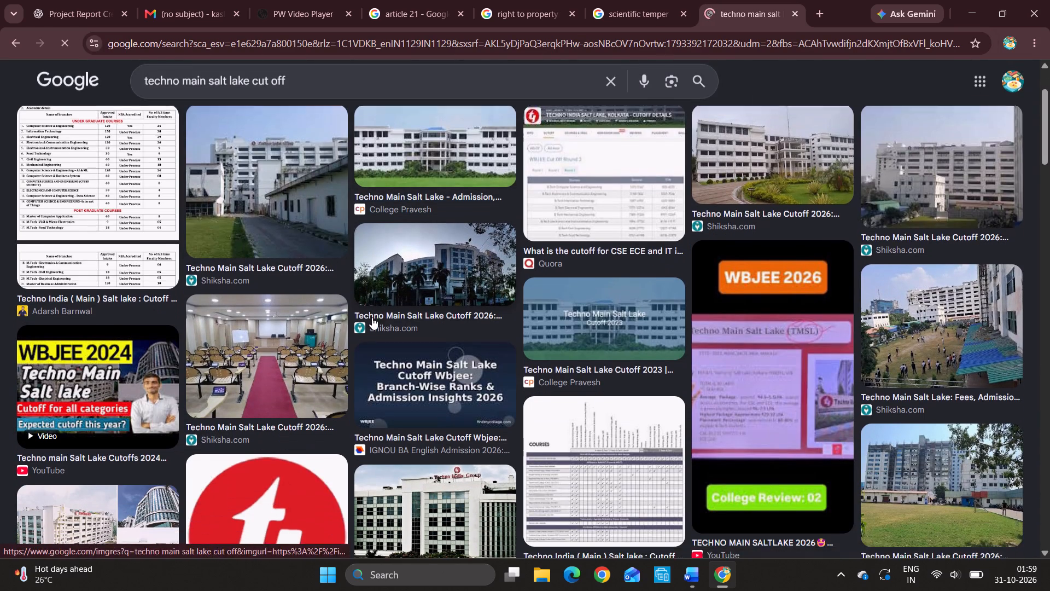
scroll(372, 317, down, 2)
click(263, 442)
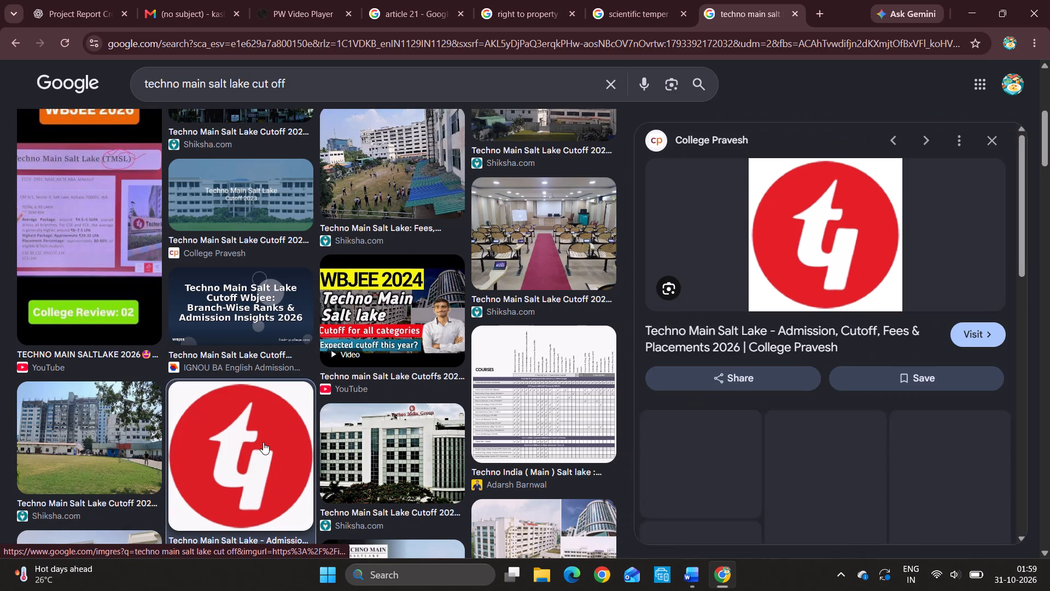
click(989, 141)
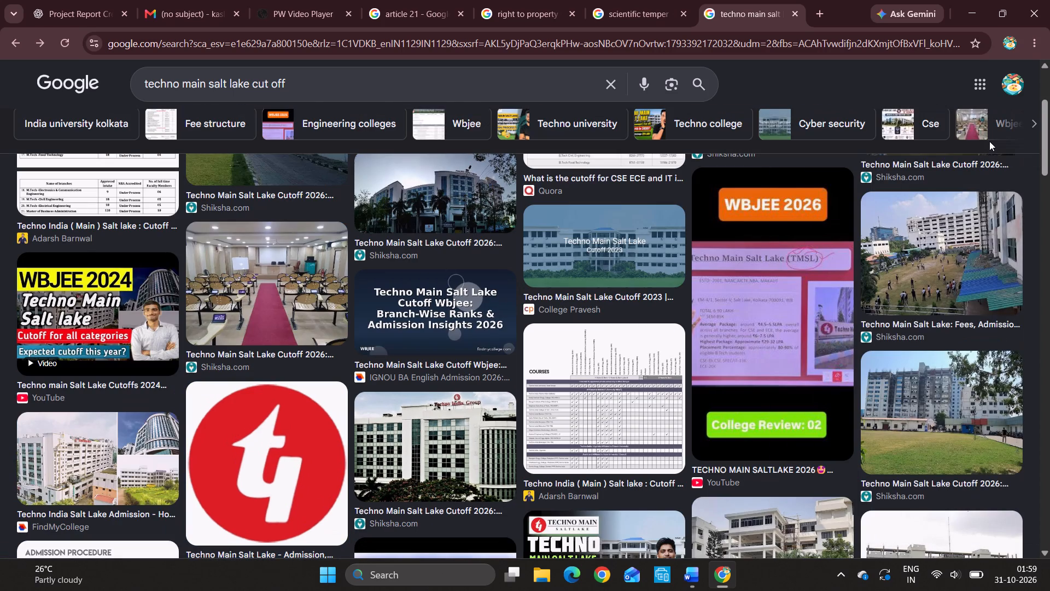
Change the image search to "techno main salt lake" and open the wide Techno Main Saltlake logo with the college name.
click(454, 89)
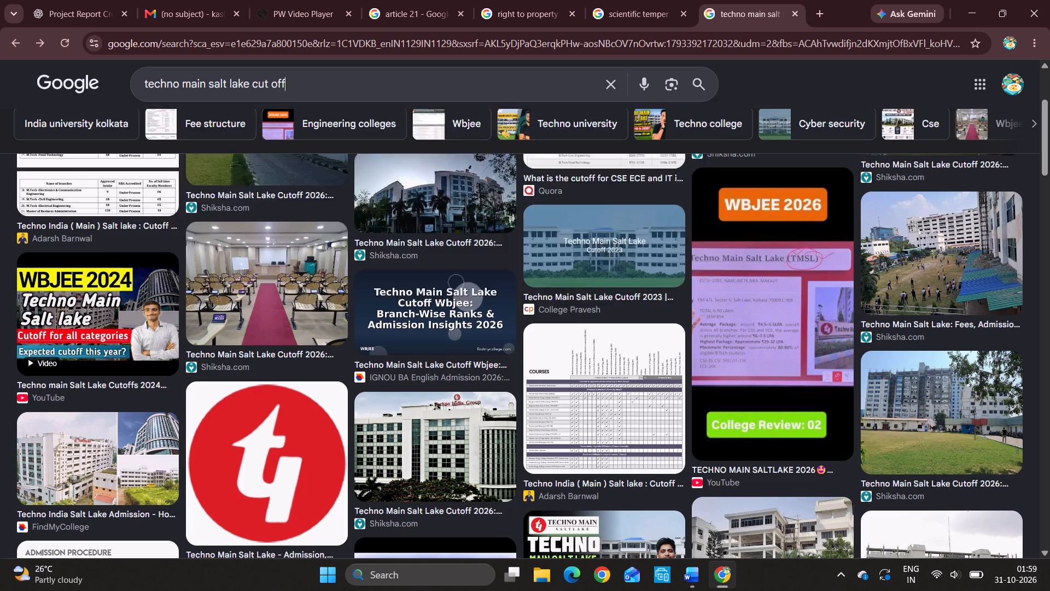
key(BackSpace)
key(BackSpace)
key(BackSpace)
key(BackSpace)
key(BackSpace)
key(BackSpace)
key(BackSpace)
key(Return)
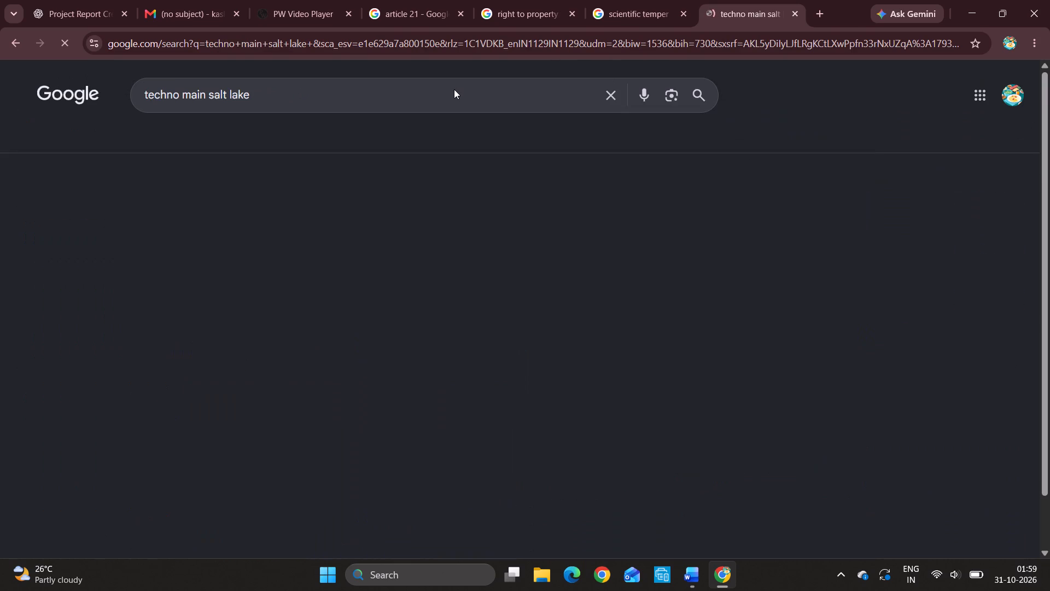
click(113, 231)
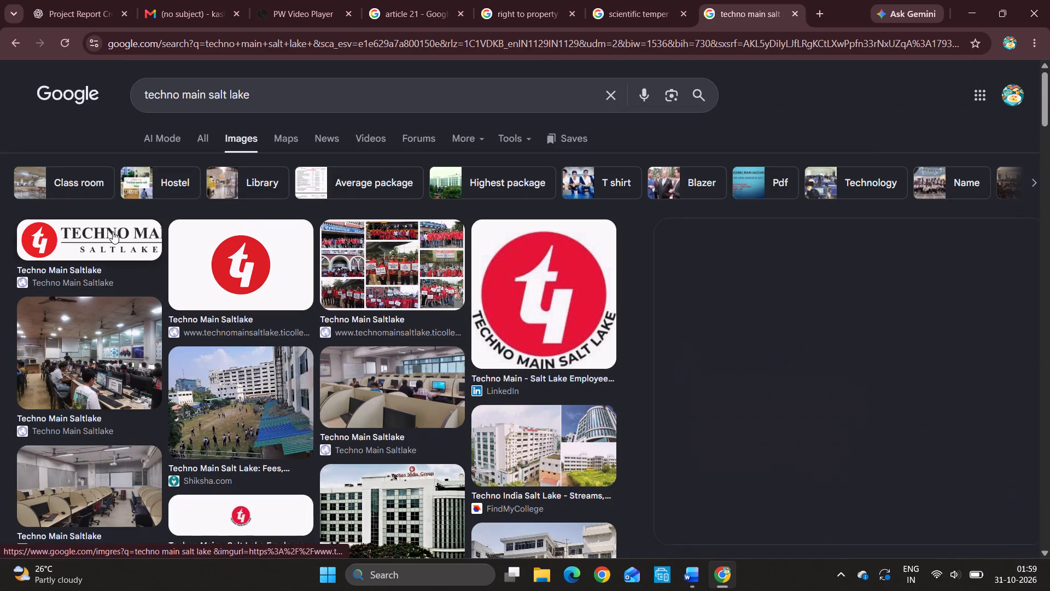
Copy the wide Techno Main Saltlake logo image and switch to Word, placing the cursor before the cover title.
right_click(689, 319)
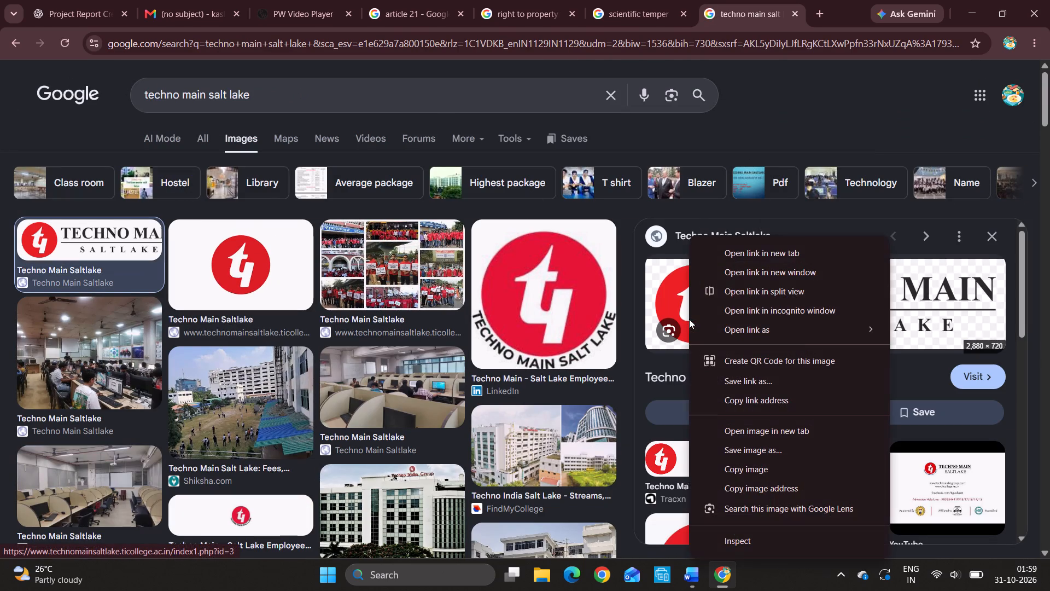
click(775, 465)
click(690, 585)
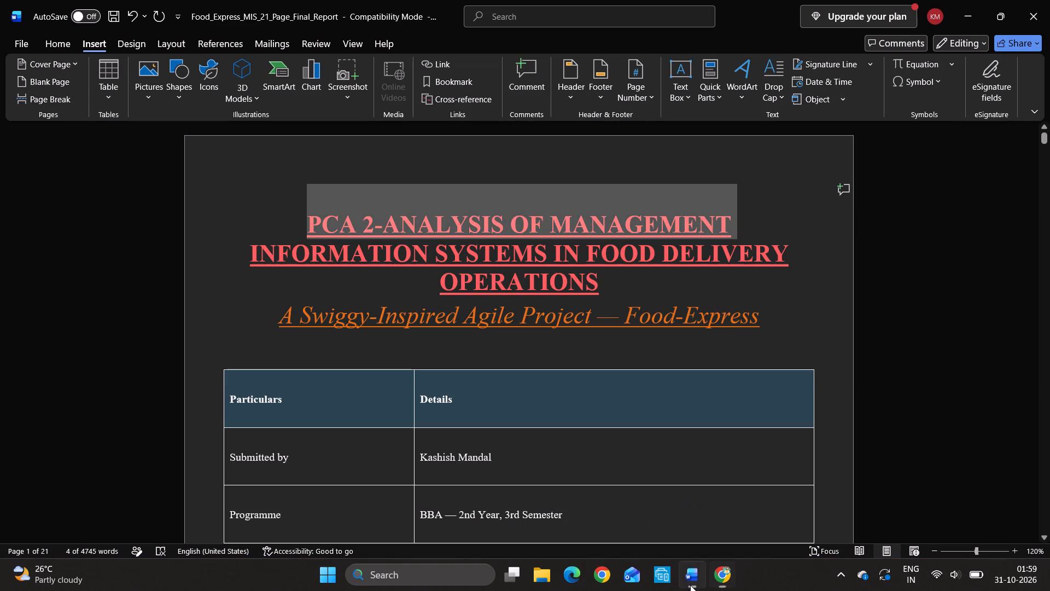
click(261, 161)
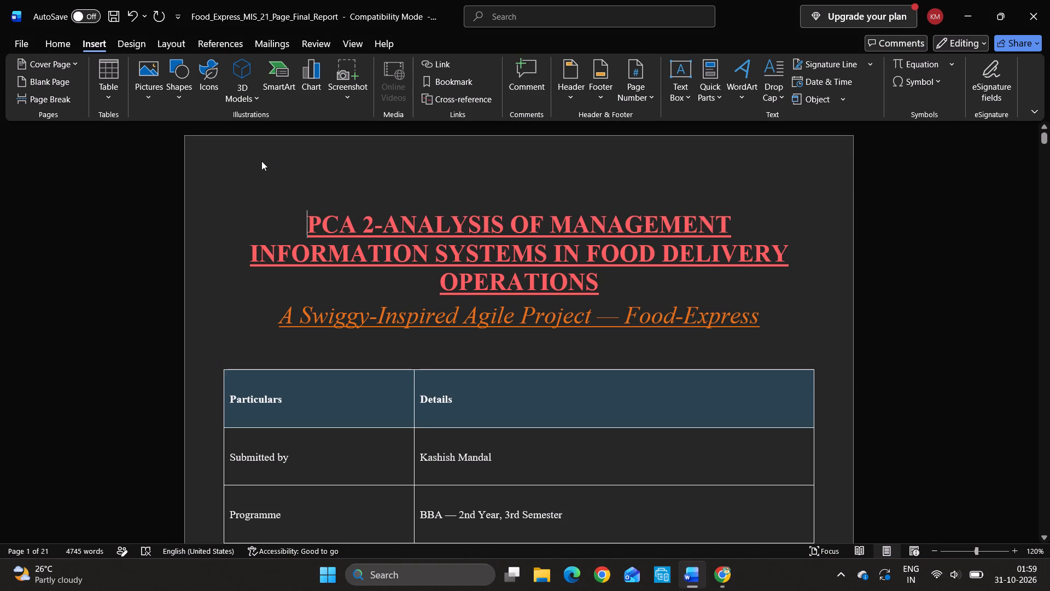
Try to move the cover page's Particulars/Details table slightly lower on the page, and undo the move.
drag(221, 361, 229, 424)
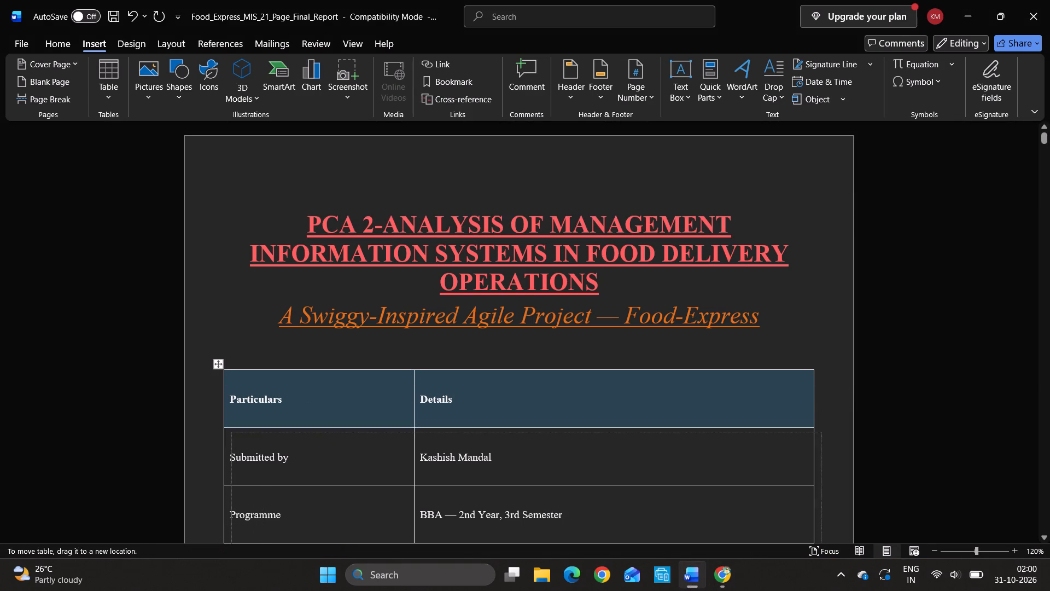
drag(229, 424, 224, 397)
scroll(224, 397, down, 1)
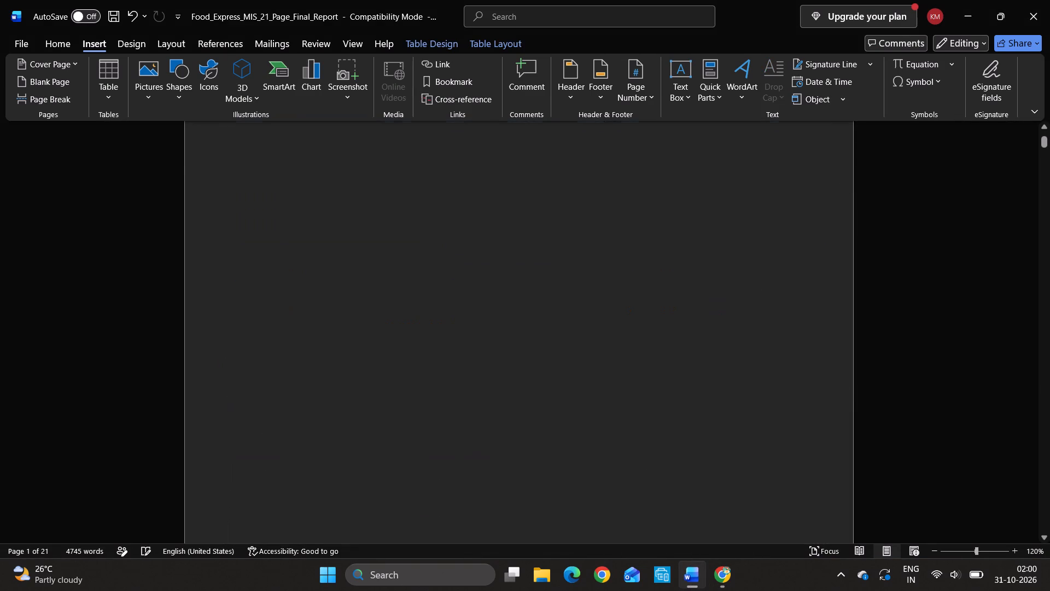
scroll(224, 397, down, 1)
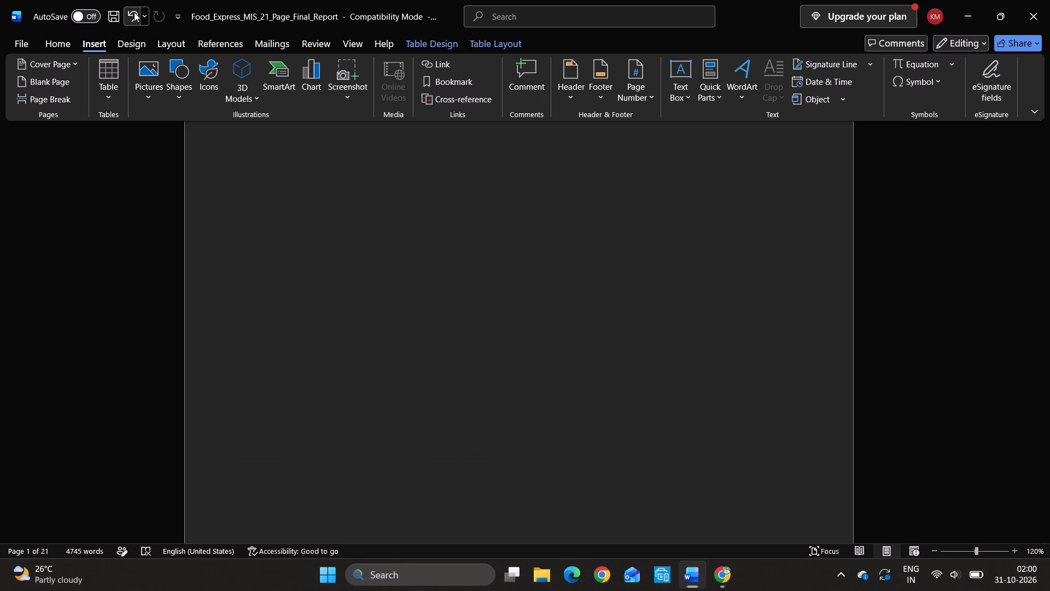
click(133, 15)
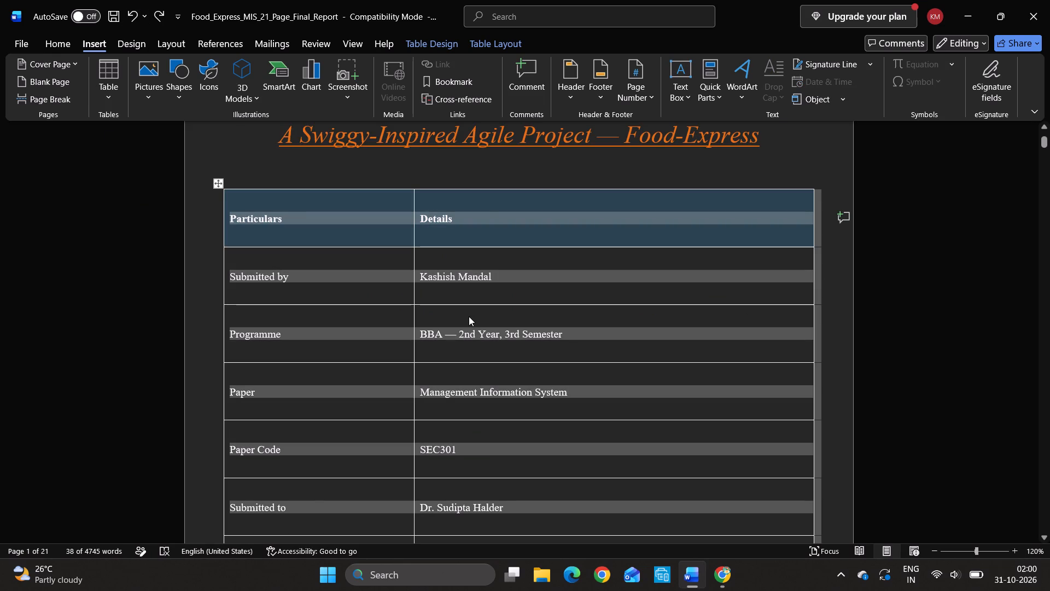
Shrink the height of the cover page's Particulars/Details table, keeping its full width, to free up space on the page.
scroll(469, 316, down, 2)
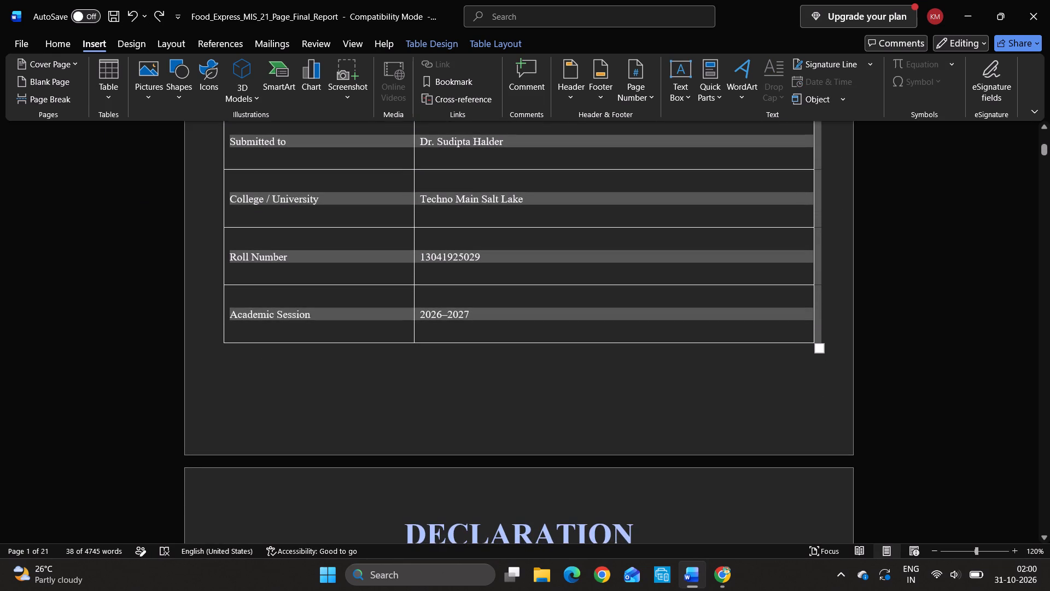
drag(816, 349, 814, 346)
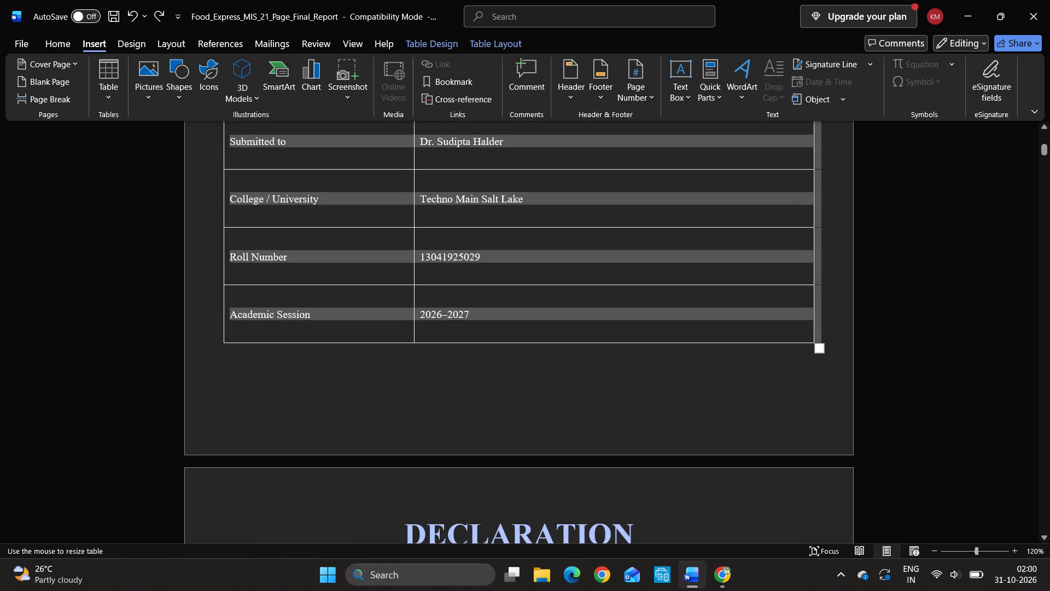
drag(814, 346, 810, 228)
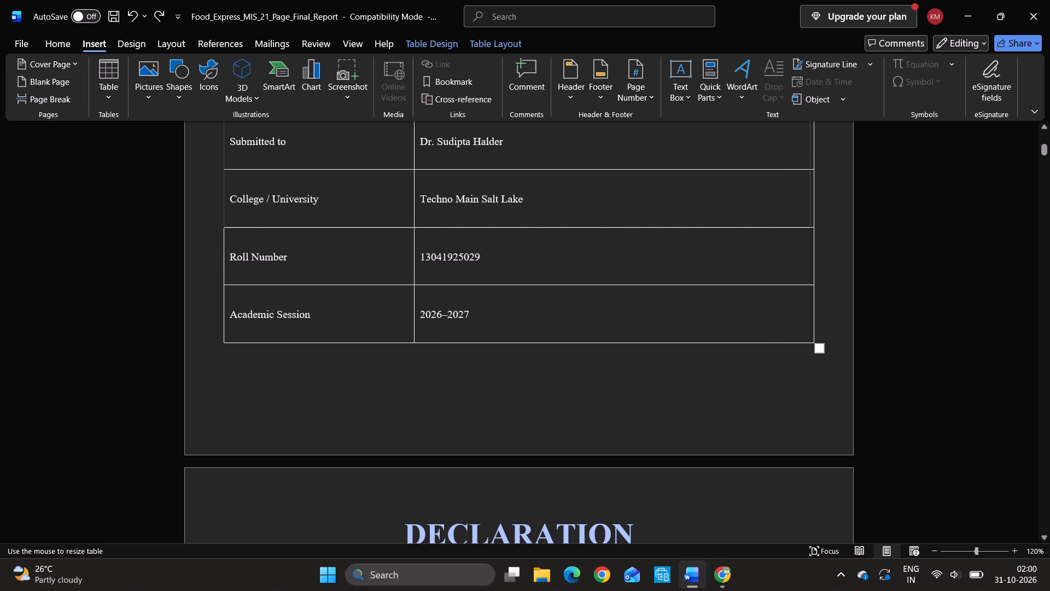
drag(810, 228, 814, 228)
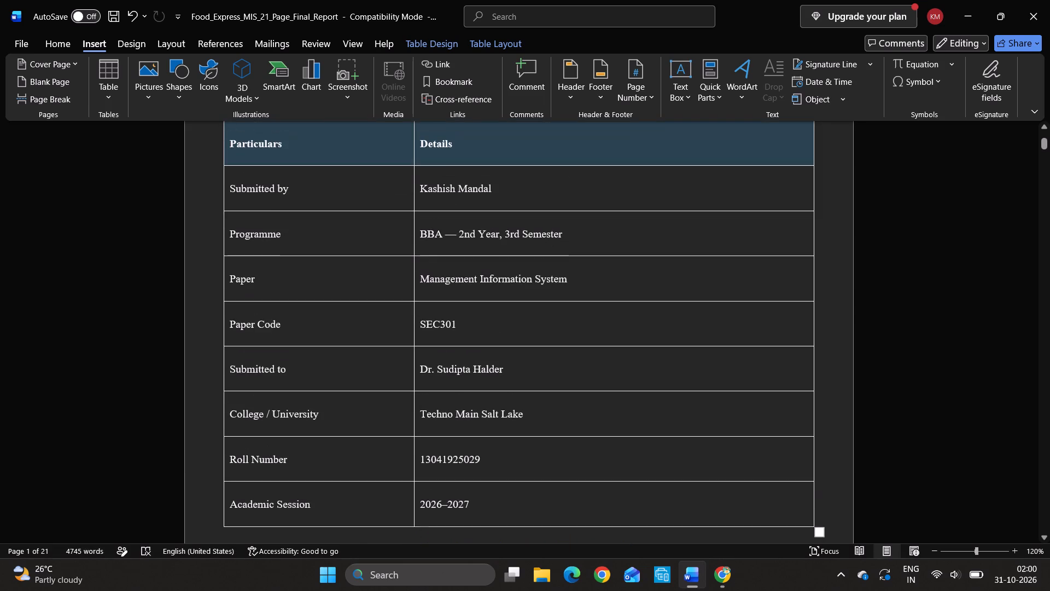
scroll(814, 228, up, 2)
scroll(814, 228, down, 4)
scroll(814, 228, up, 2)
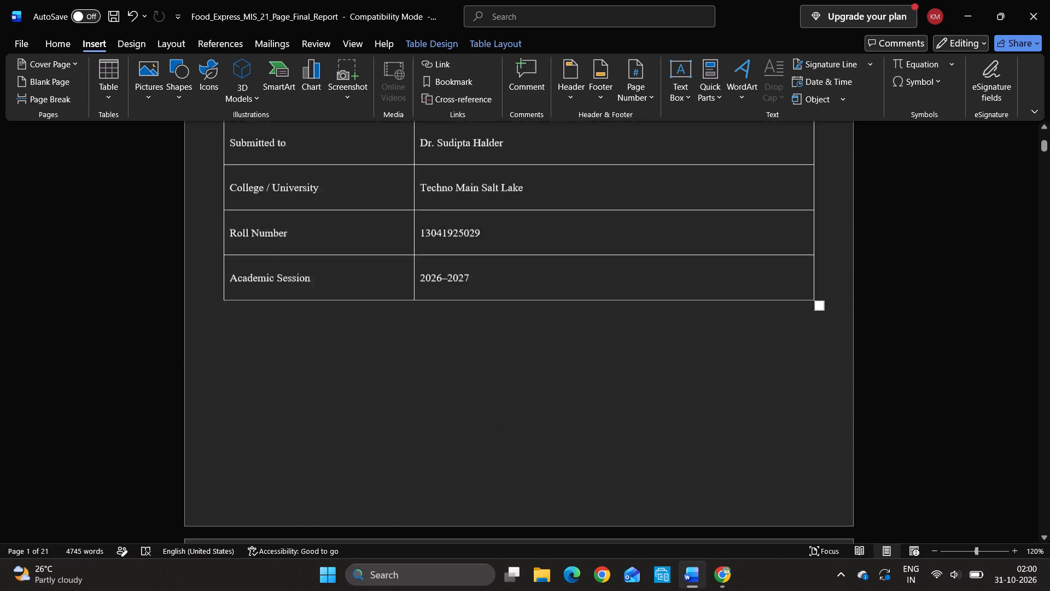
scroll(814, 228, up, 1)
Insert three blank lines after the subtitle "A Swiggy-Inspired Agile Project — Food-Express", above the details table.
click(798, 327)
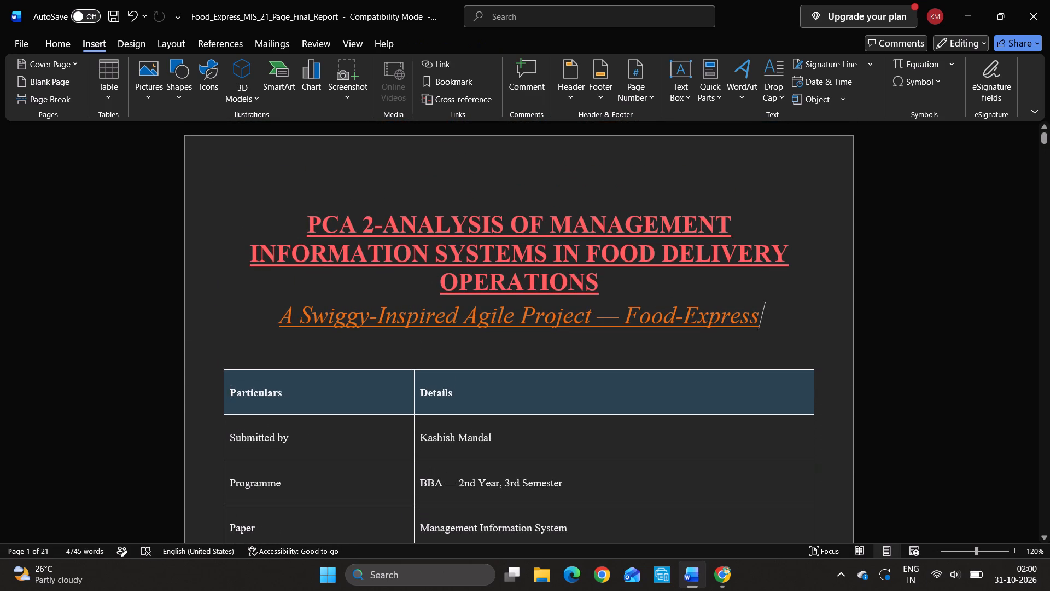
key(Return)
key(Return)
scroll(798, 327, down, 6)
scroll(798, 327, up, 2)
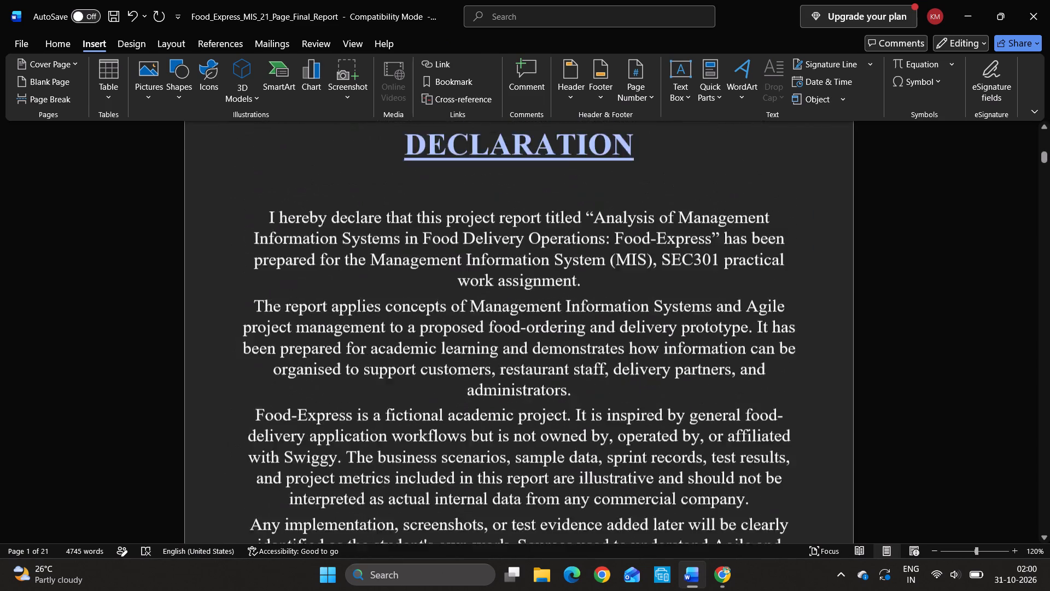
scroll(798, 327, up, 2)
key(Return)
scroll(798, 327, right, 1)
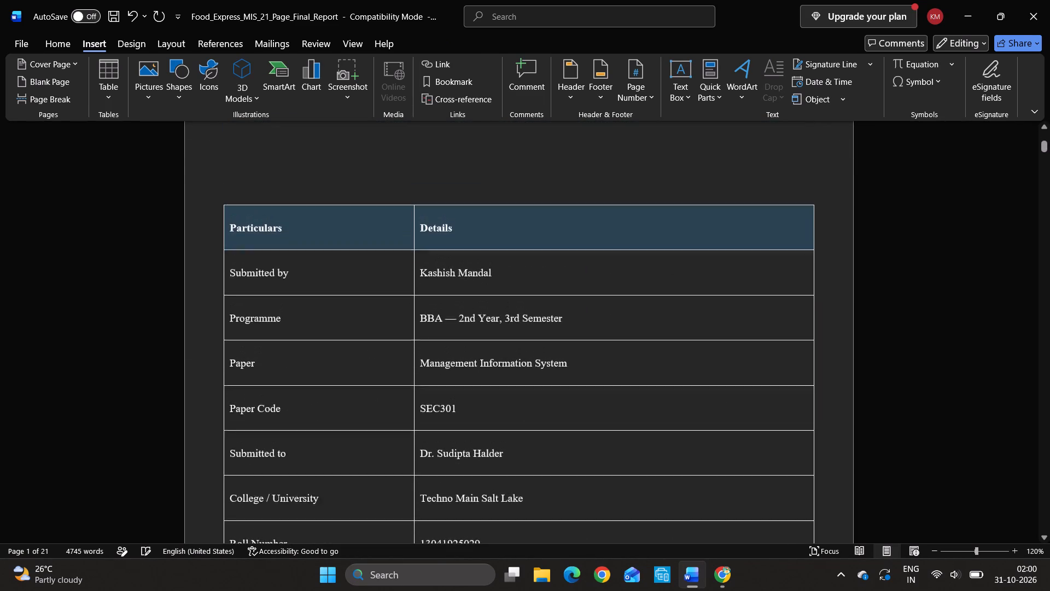
scroll(798, 327, right, 1)
scroll(798, 327, up, 2)
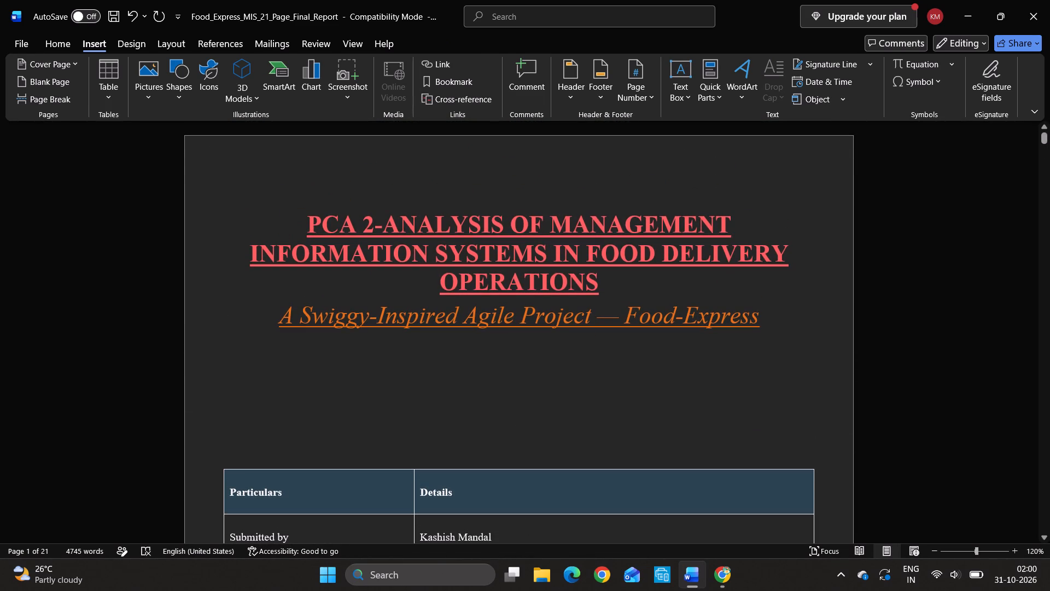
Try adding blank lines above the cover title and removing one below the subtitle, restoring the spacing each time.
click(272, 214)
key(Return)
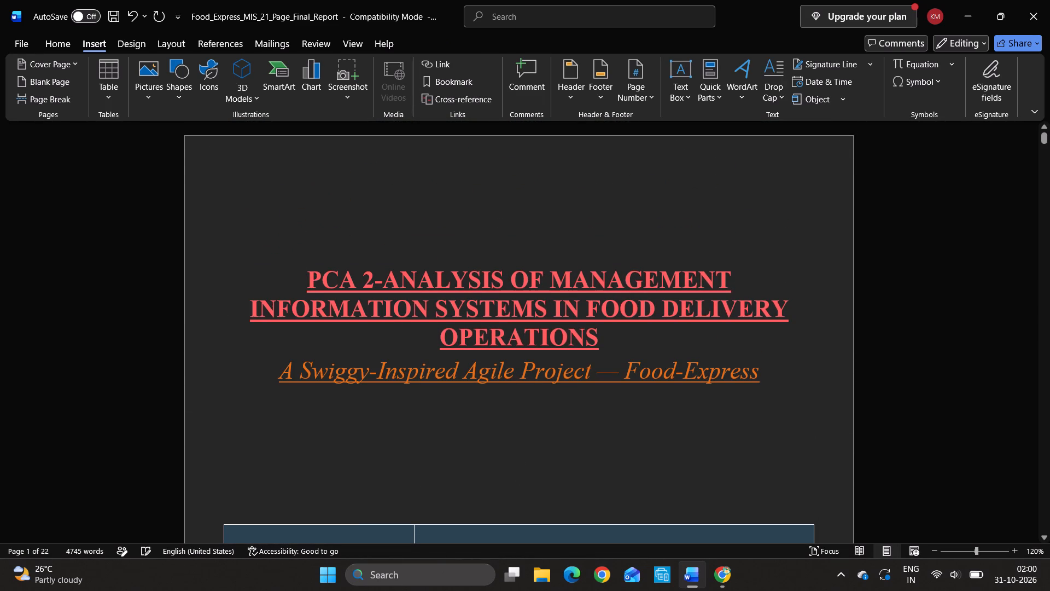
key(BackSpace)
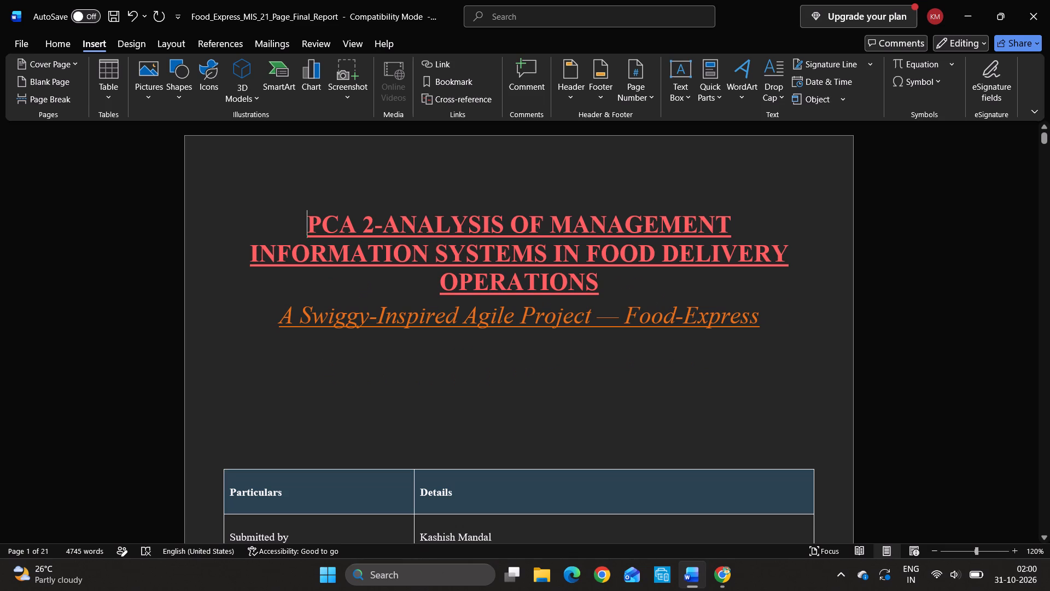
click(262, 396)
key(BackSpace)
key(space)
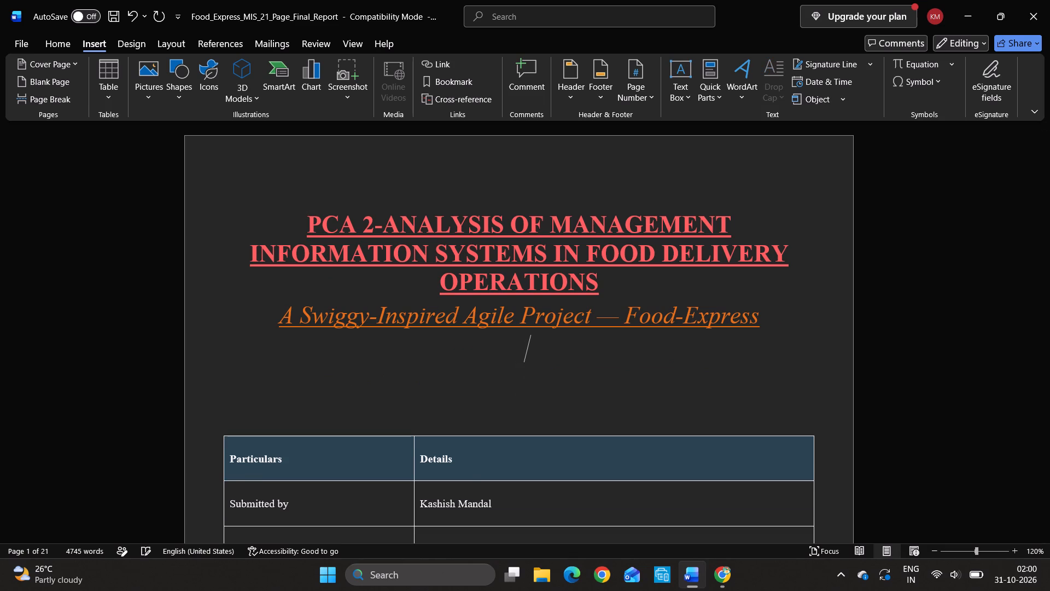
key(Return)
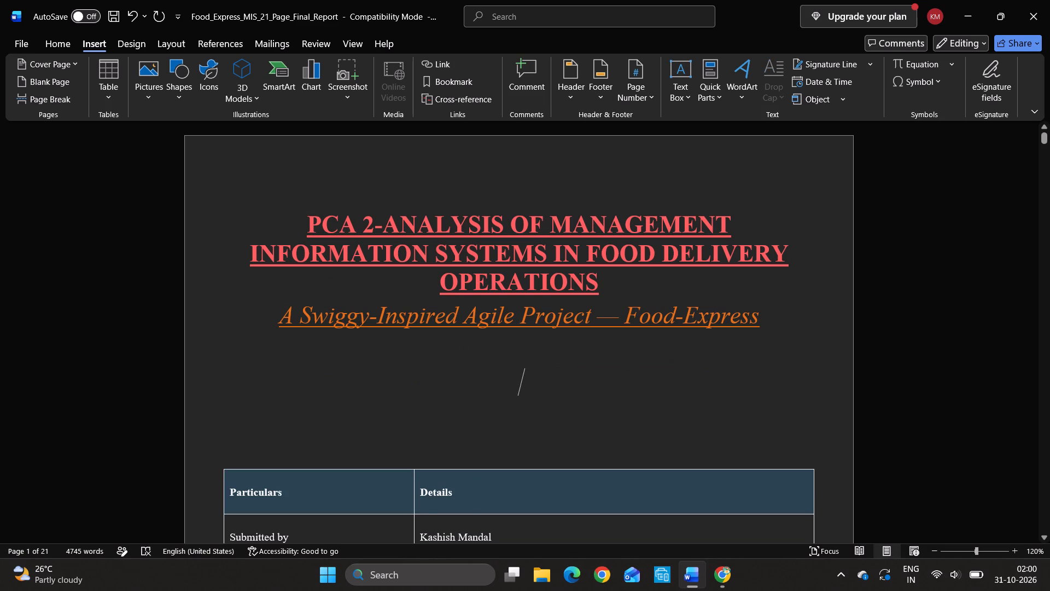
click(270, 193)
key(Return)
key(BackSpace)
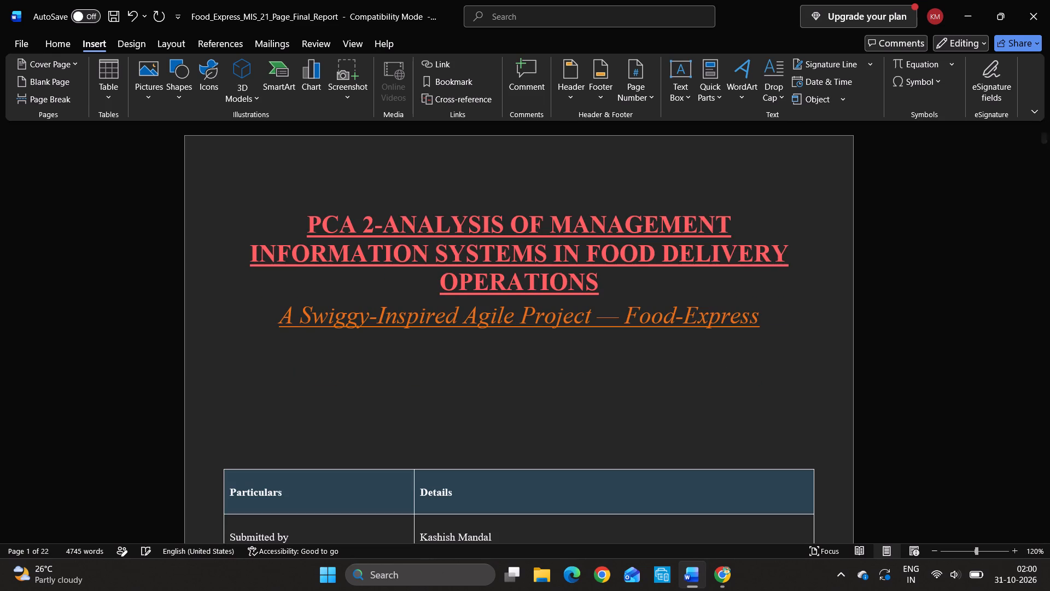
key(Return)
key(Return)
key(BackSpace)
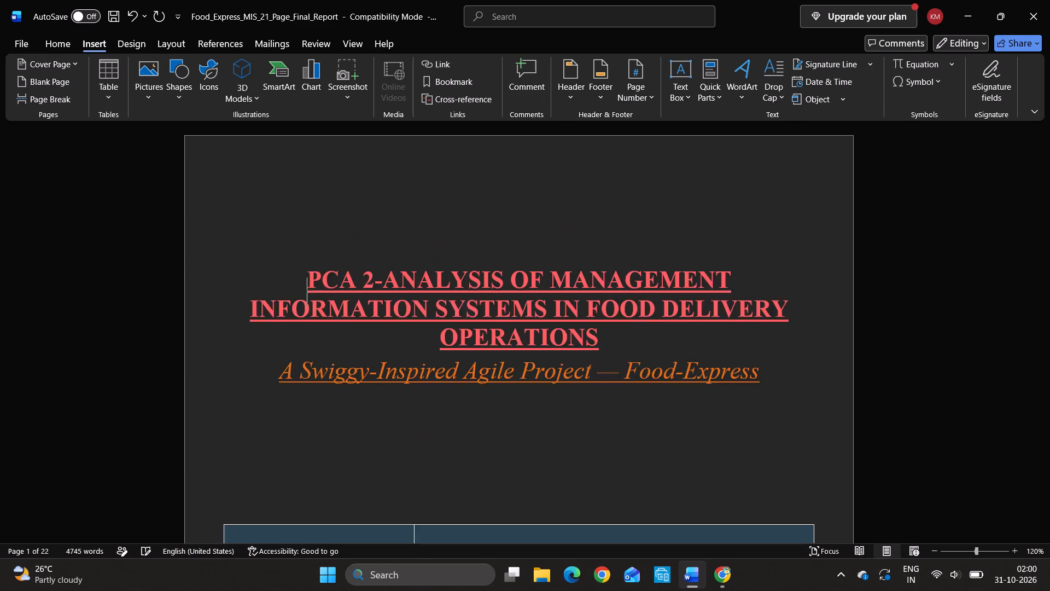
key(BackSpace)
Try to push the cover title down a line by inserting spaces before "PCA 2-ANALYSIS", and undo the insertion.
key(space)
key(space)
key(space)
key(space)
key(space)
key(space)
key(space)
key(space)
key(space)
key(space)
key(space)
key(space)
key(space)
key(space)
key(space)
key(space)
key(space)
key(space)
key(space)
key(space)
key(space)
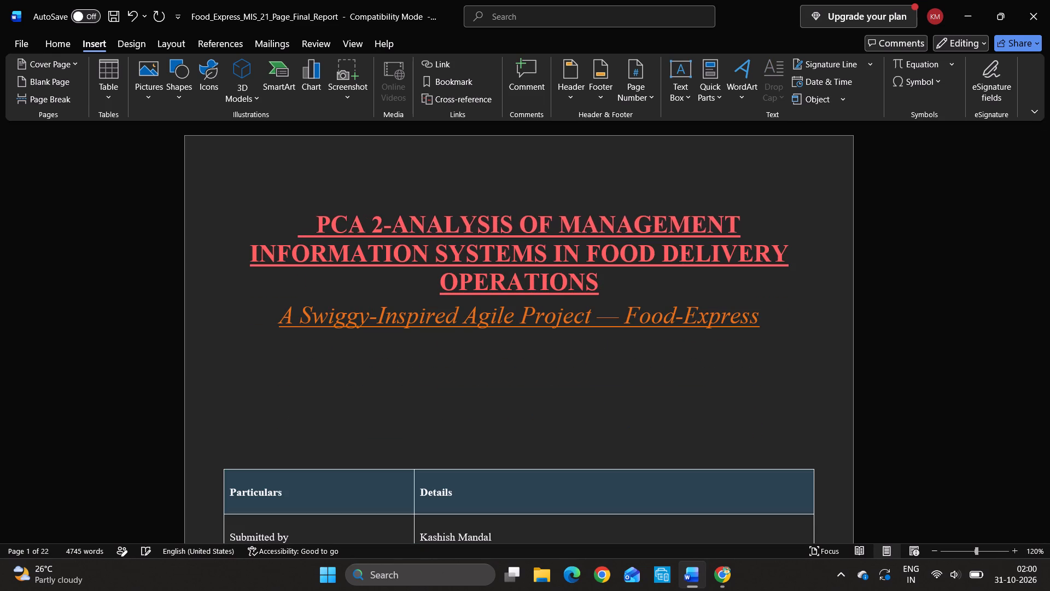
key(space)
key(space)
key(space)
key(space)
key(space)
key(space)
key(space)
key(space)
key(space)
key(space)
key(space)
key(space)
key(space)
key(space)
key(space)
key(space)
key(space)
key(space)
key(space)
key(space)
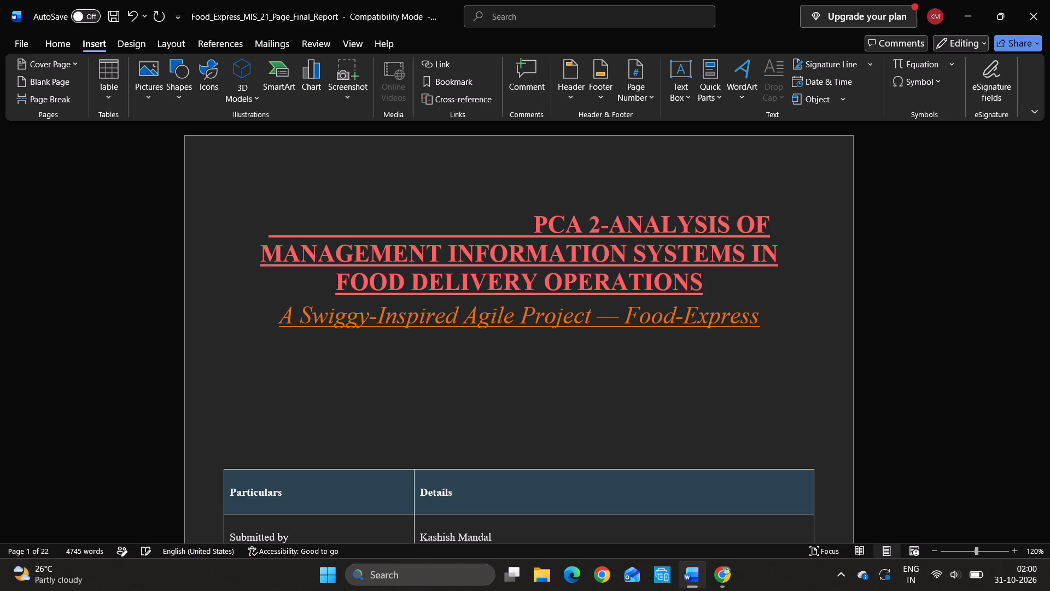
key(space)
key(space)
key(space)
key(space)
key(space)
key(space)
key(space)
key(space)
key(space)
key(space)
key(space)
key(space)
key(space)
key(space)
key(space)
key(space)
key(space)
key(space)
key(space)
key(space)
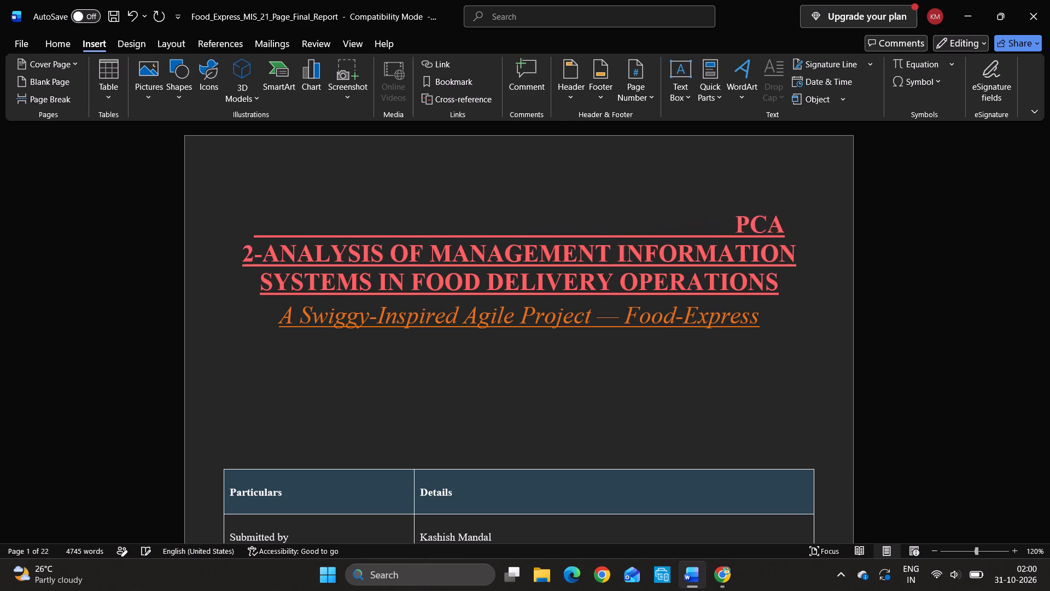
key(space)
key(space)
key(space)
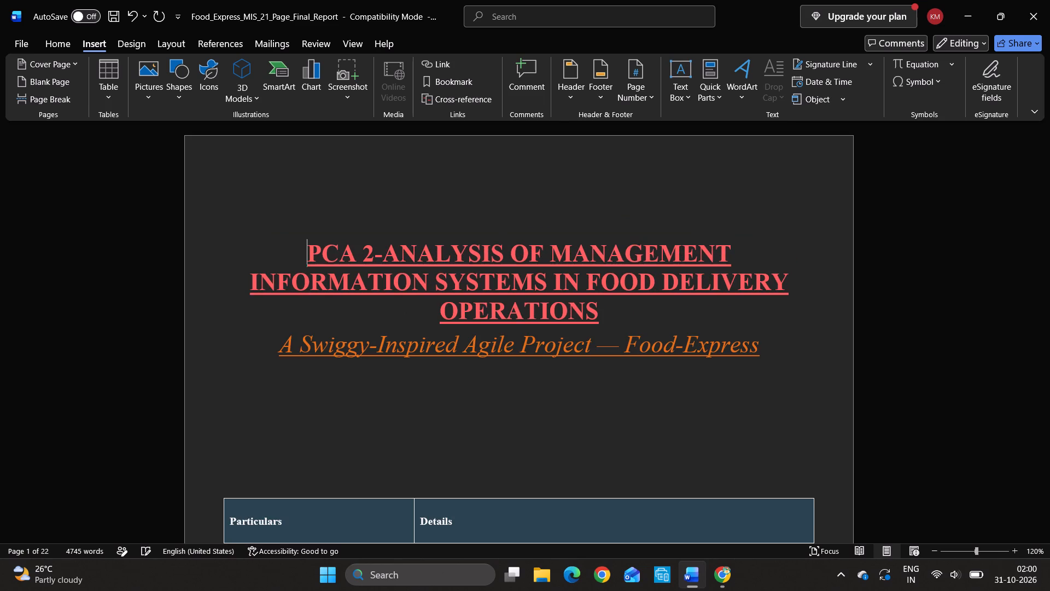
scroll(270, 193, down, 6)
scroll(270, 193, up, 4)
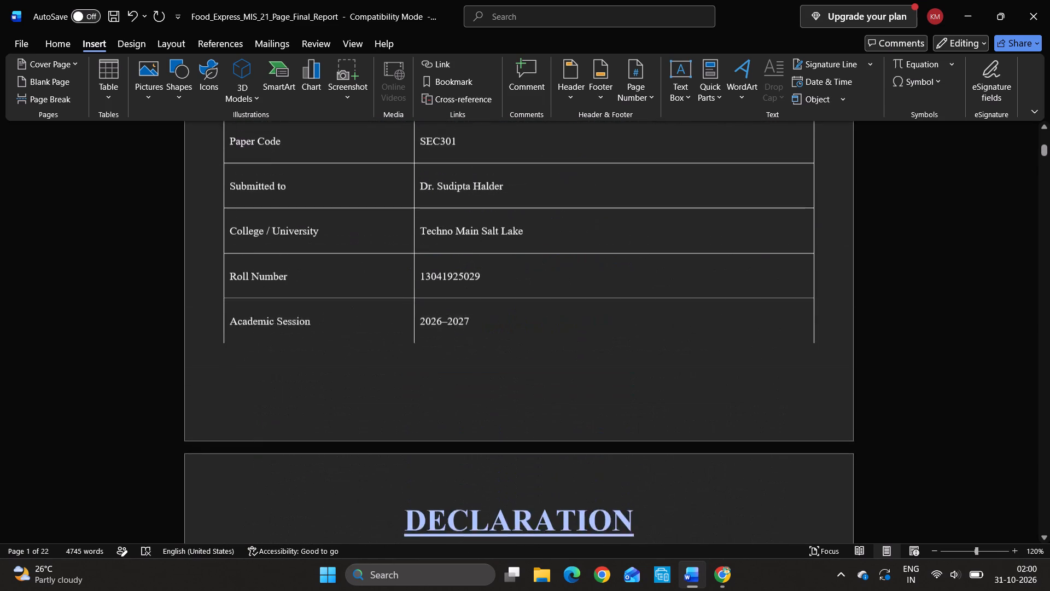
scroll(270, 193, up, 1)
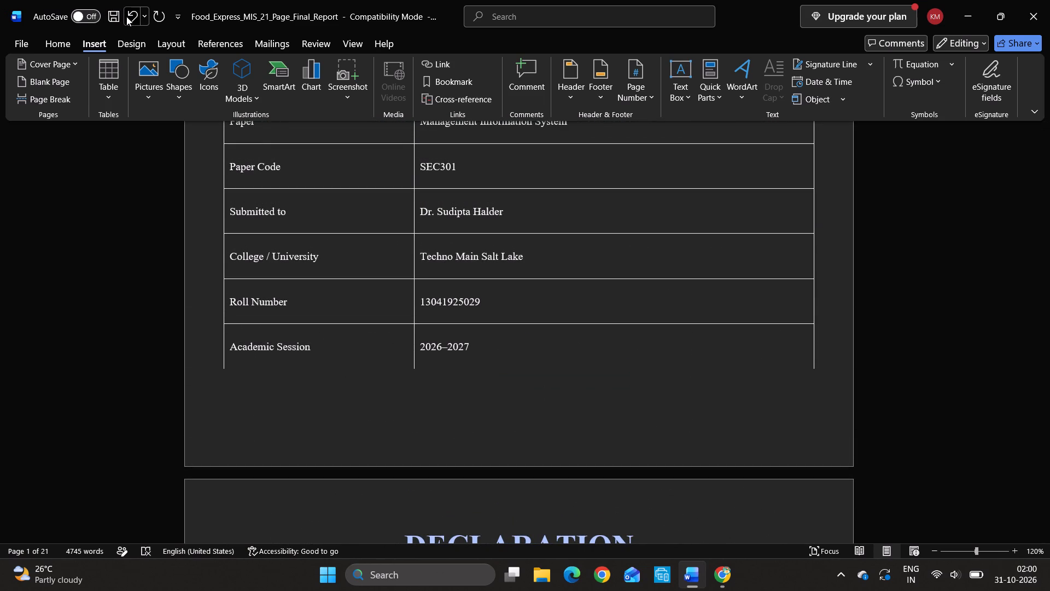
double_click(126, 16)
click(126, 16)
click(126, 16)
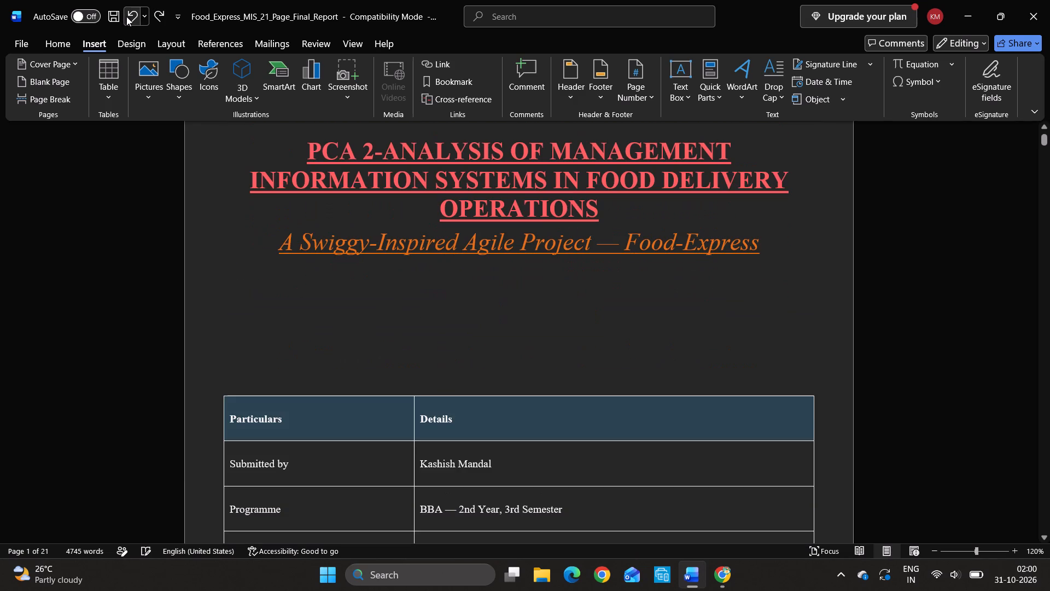
Paste the copied Techno Main Saltlake logo directly above the cover title "PCA 2-ANALYSIS OF MANAGEMENT".
scroll(92, 346, down, 2)
scroll(92, 346, up, 3)
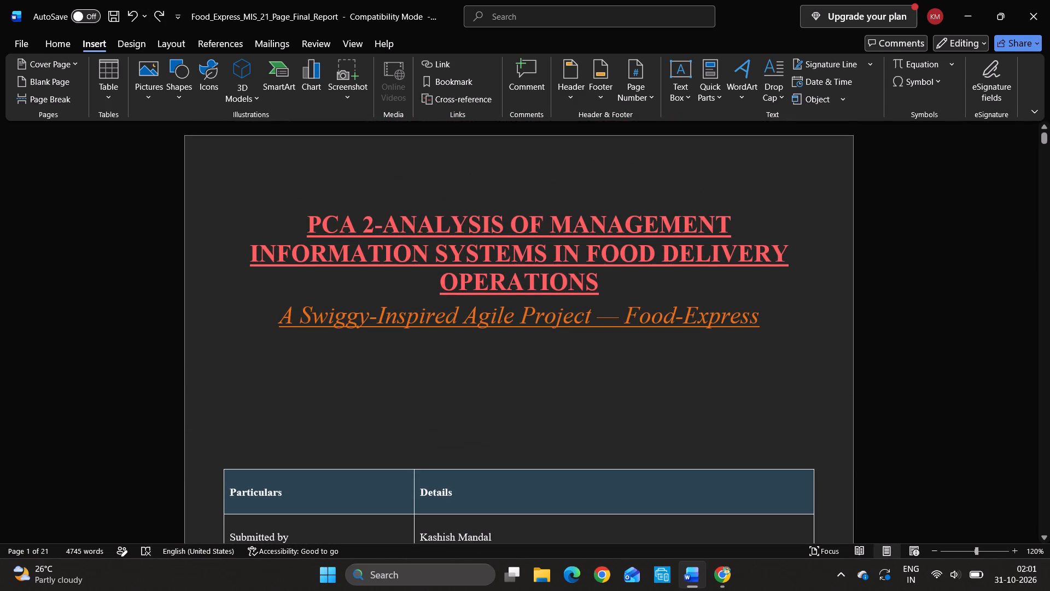
click(301, 198)
click(284, 185)
key(ctrl+v)
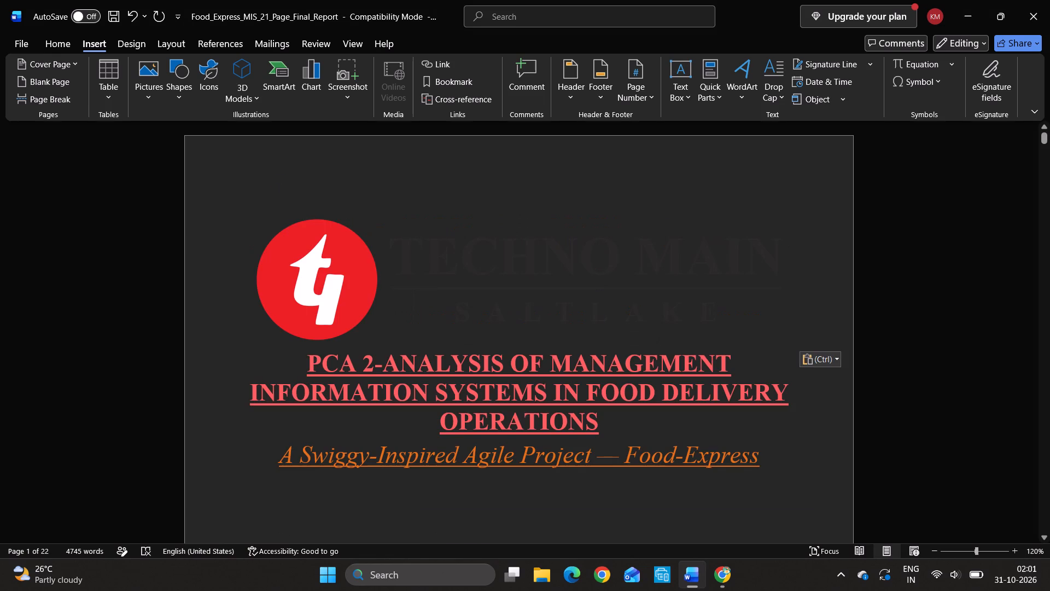
Delete the extra blank lines between the subtitle "A Swiggy-Inspired Agile Project — Food-Express" and the details table.
scroll(462, 327, down, 1)
click(267, 338)
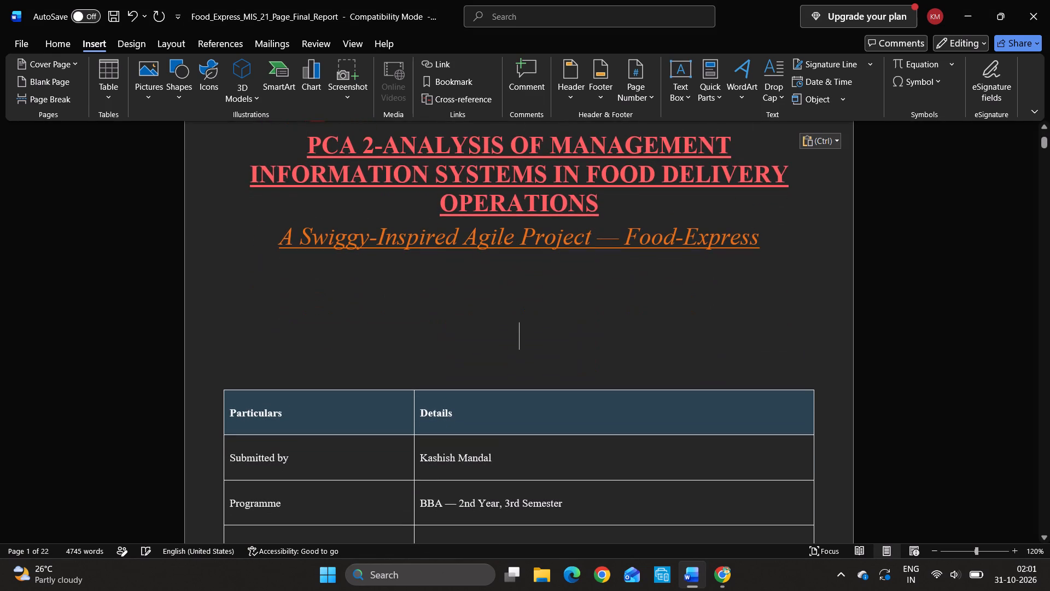
key(backslash)
key(BackSpace)
key(BackSpace)
key(BackSpace)
key(BackSpace)
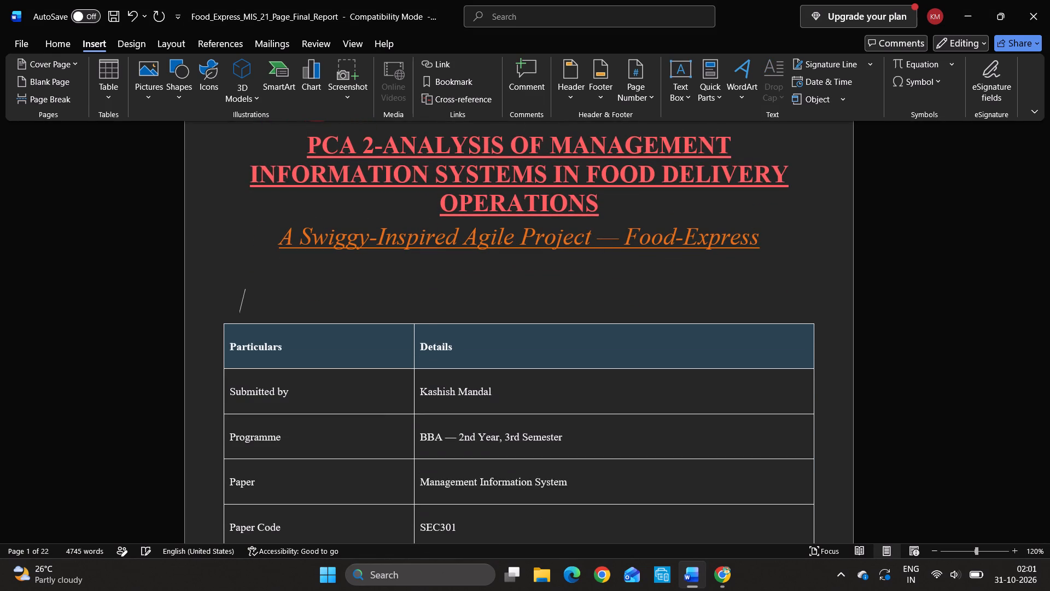
key(BackSpace)
key(BackSpace)
key(BackSpace)
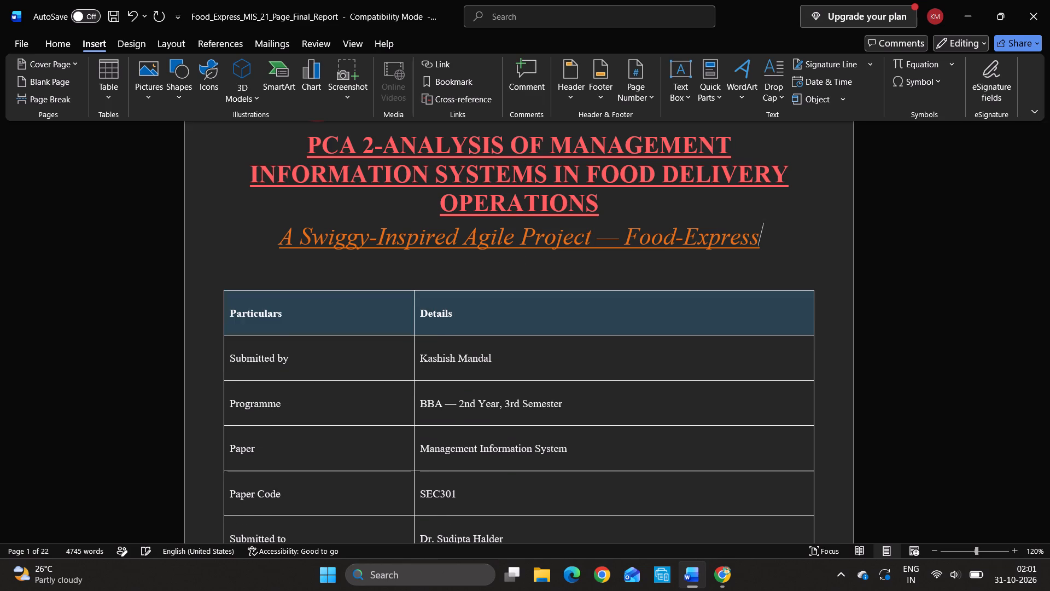
scroll(267, 338, down, 2)
scroll(267, 338, up, 3)
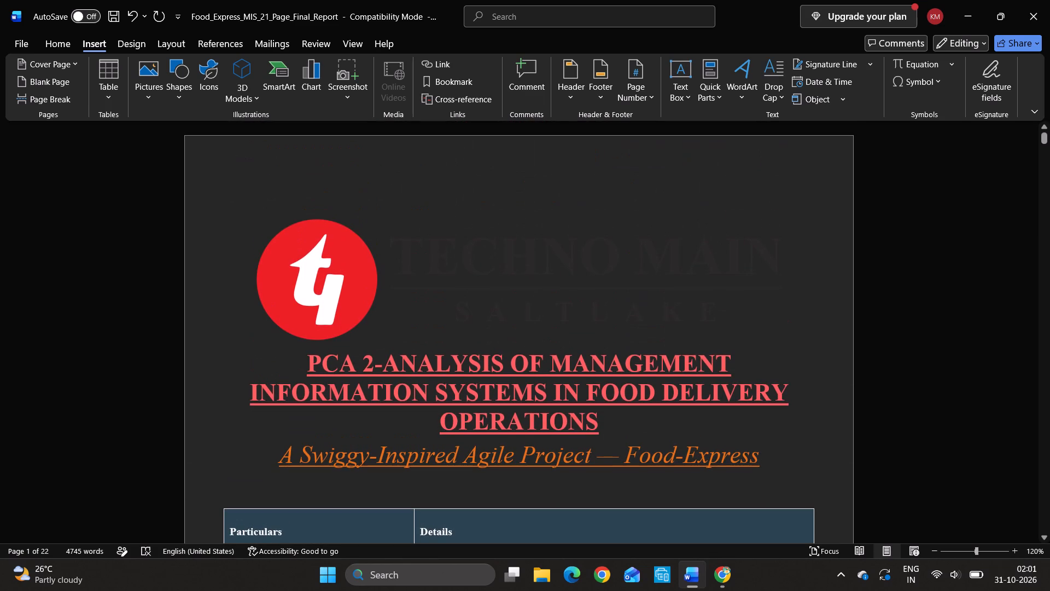
Scale the Techno Main Saltlake logo down slightly in proportion, keeping the whole cover title on the lines below it.
click(419, 278)
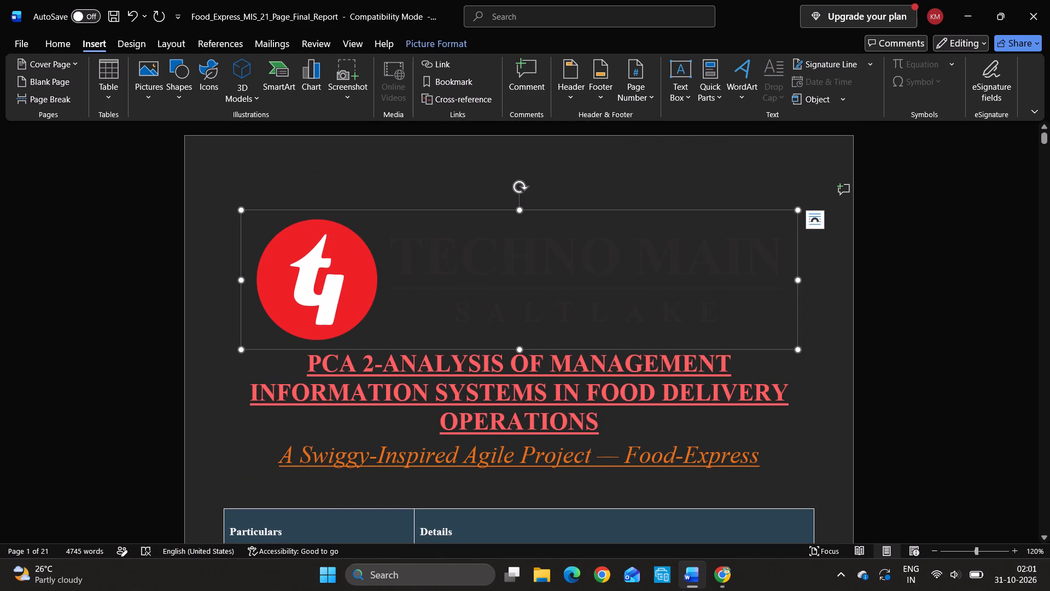
drag(799, 347, 778, 331)
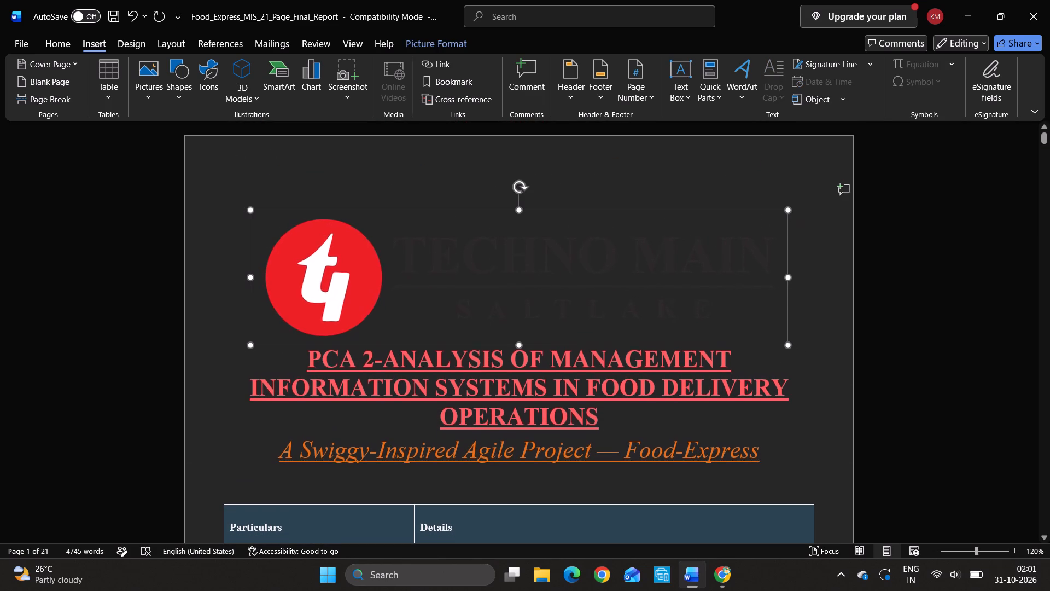
drag(778, 331, 701, 238)
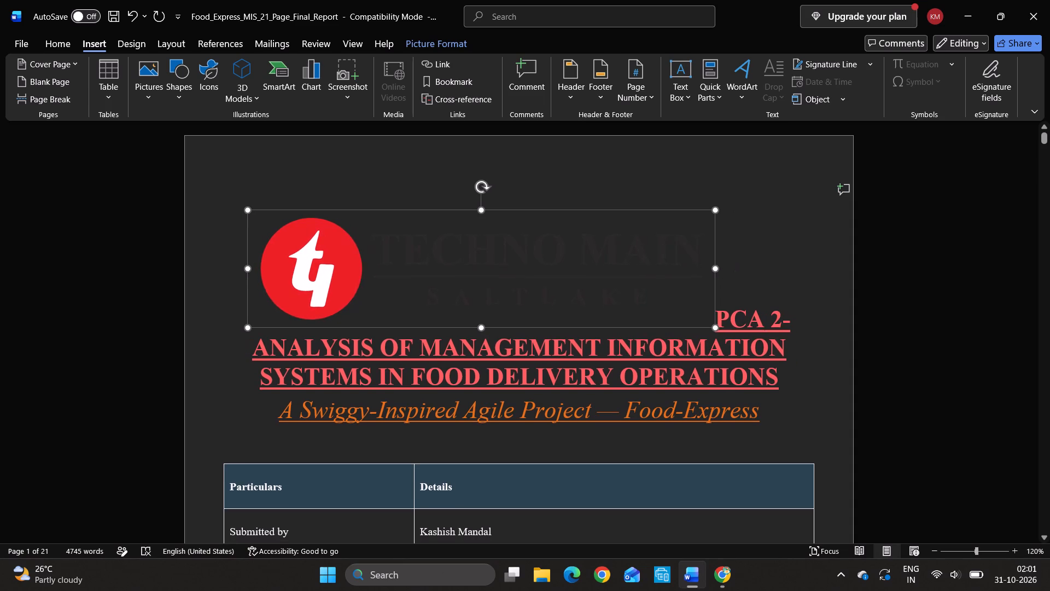
drag(701, 238, 774, 283)
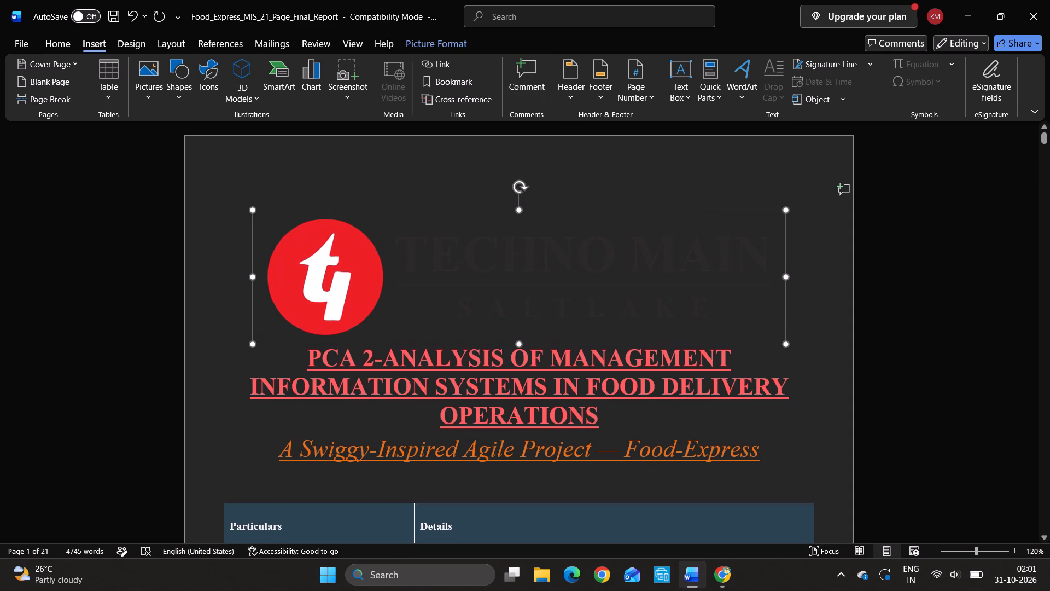
Reduce only the height of the Techno Main Saltlake logo, flattening it while keeping its width.
drag(513, 208, 517, 225)
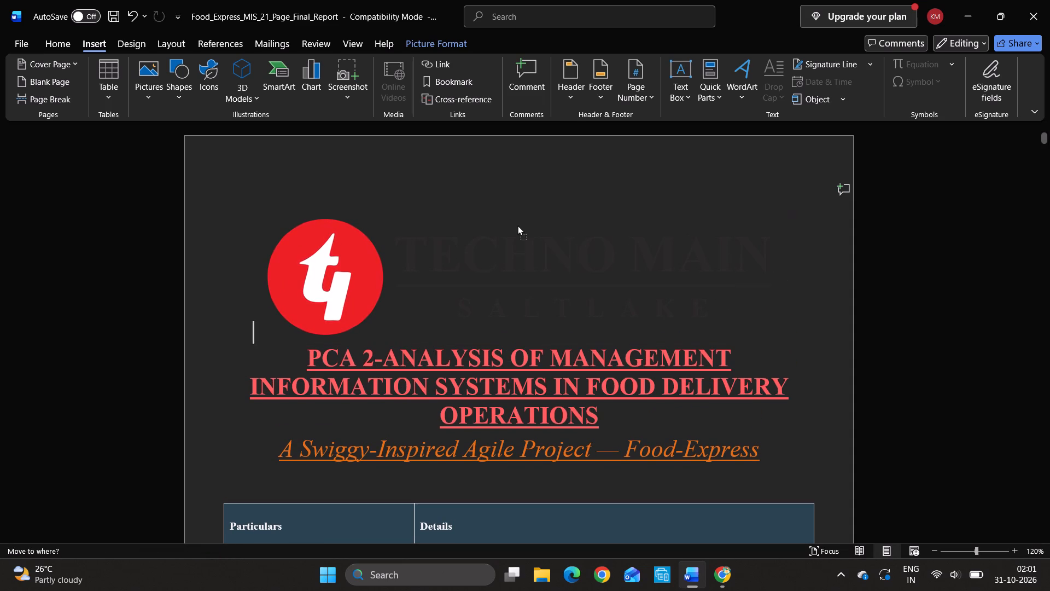
drag(517, 225, 516, 215)
drag(520, 208, 524, 235)
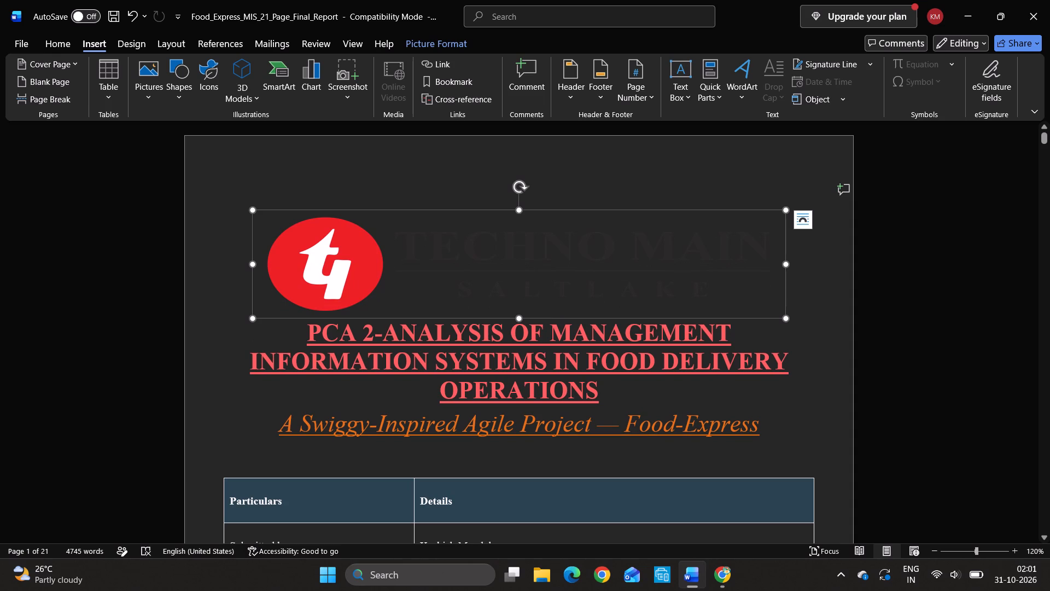
drag(519, 209, 524, 216)
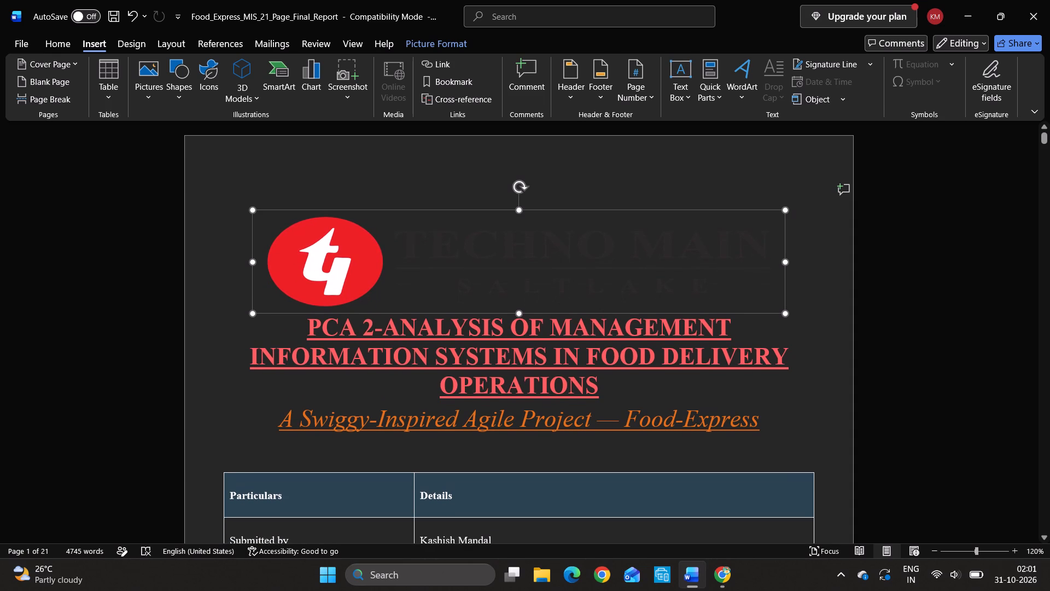
drag(524, 216, 523, 215)
click(479, 173)
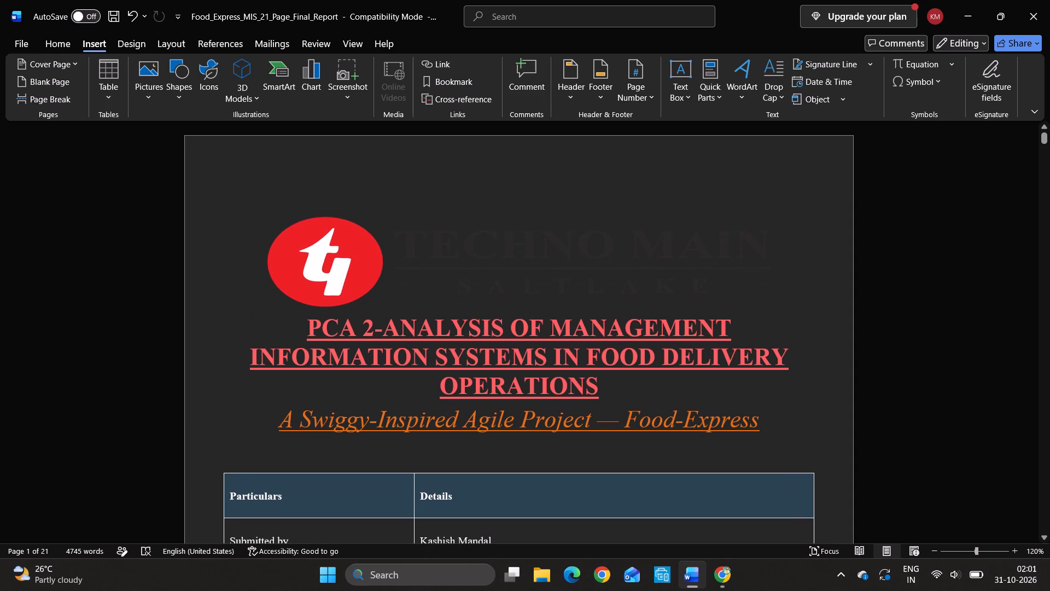
Remove the document's page header.
click(507, 265)
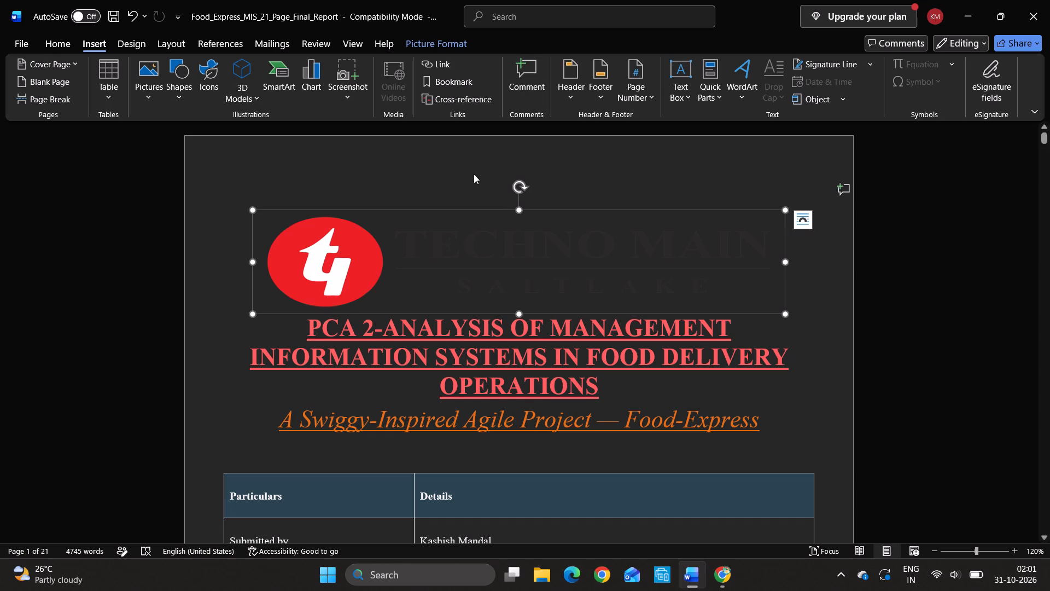
click(569, 89)
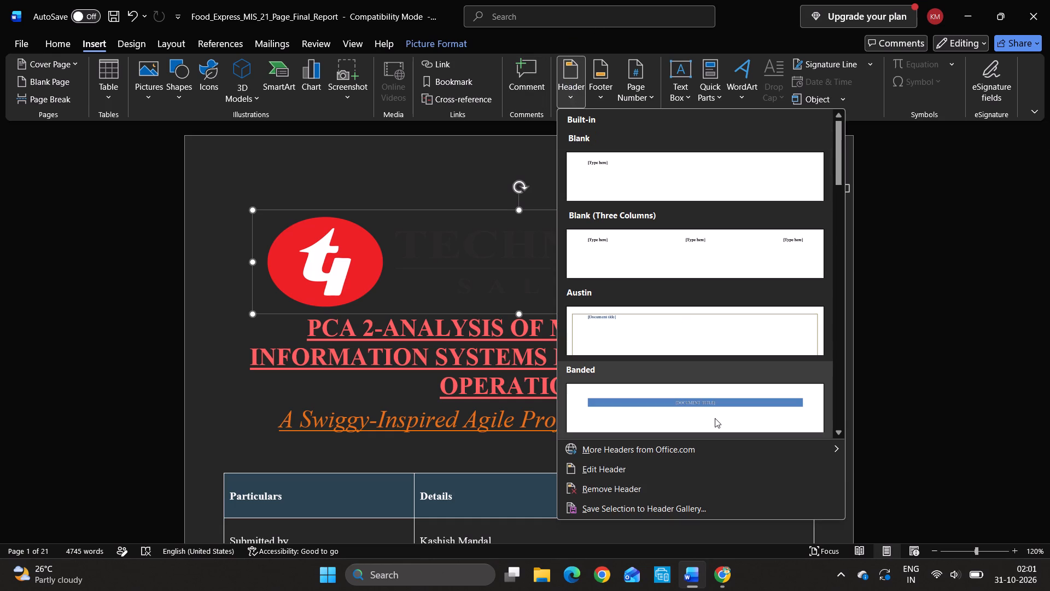
click(674, 485)
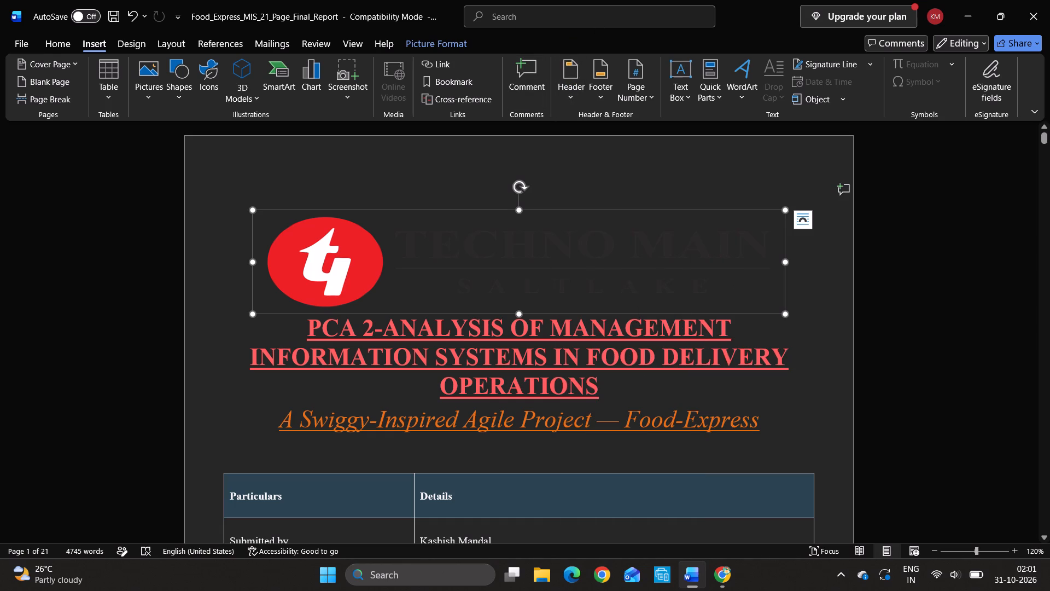
Stretch the logo's height back up so its emblem looks nearly round, and check the cover page layout.
drag(518, 206, 518, 191)
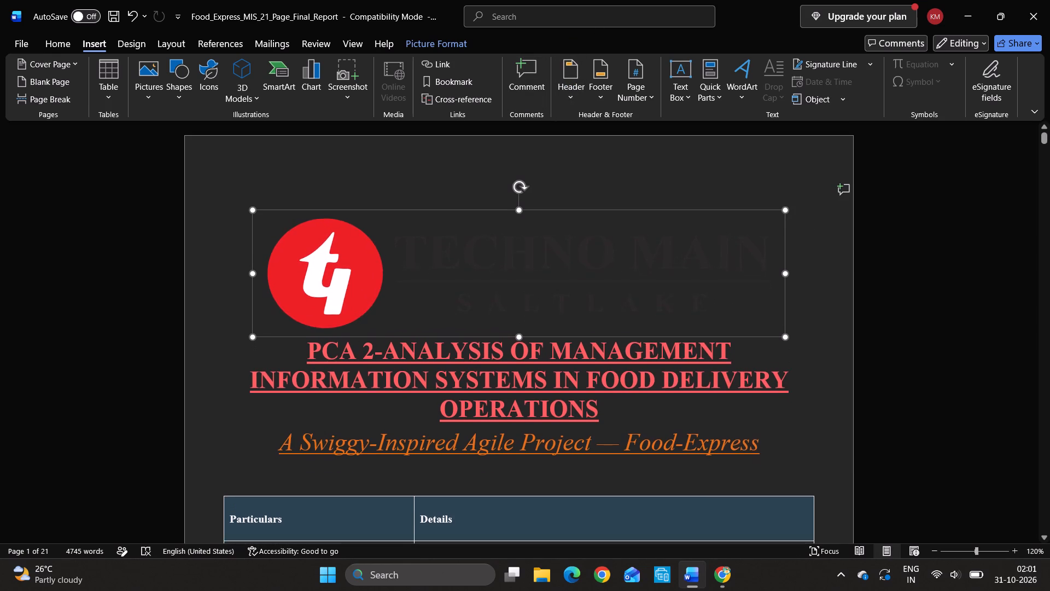
drag(518, 191, 517, 190)
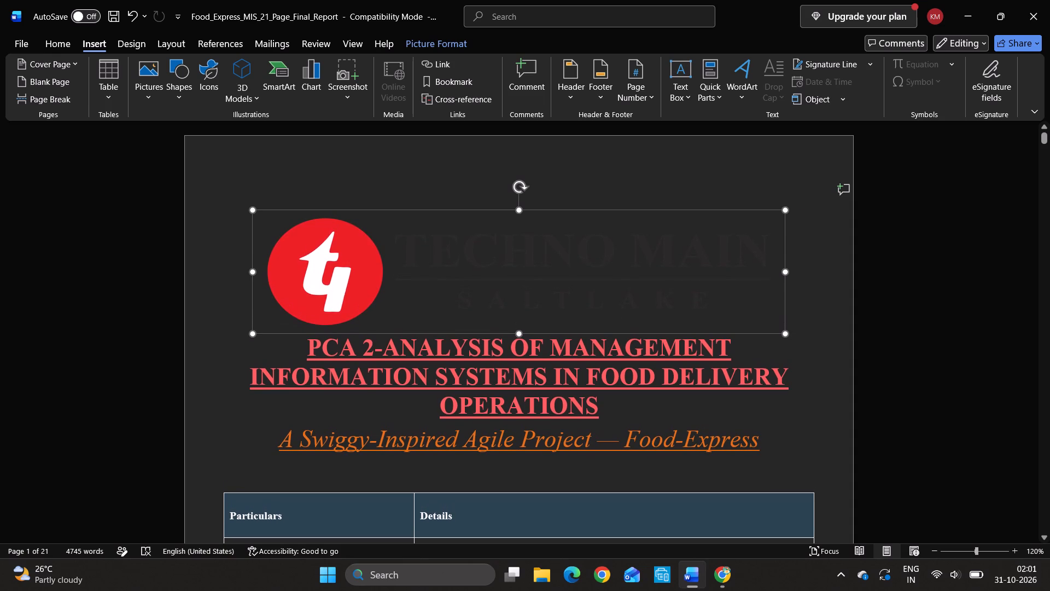
scroll(351, 356, down, 2)
scroll(351, 356, up, 5)
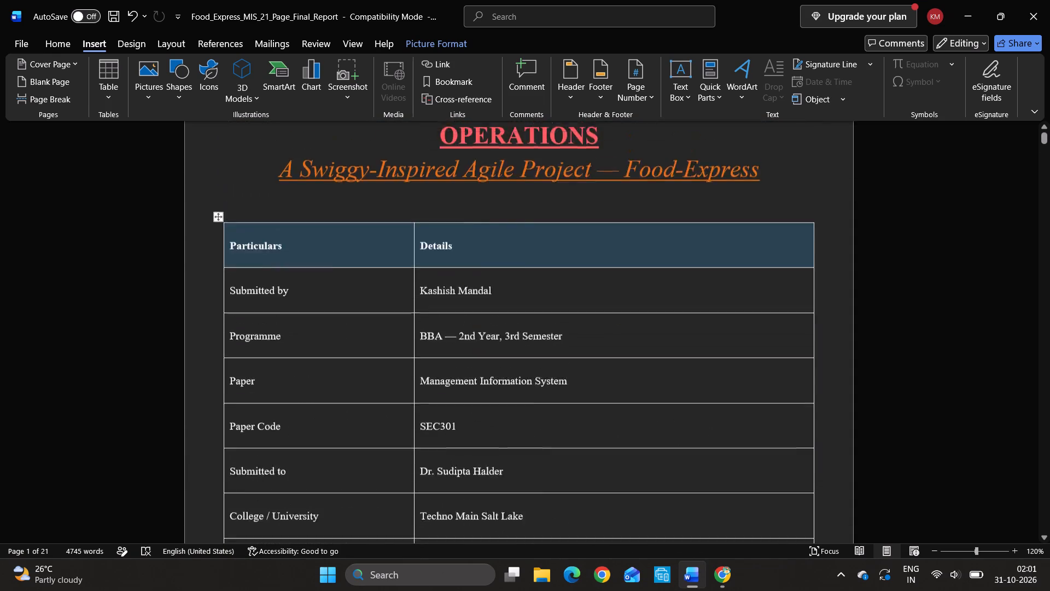
scroll(351, 356, up, 1)
click(116, 375)
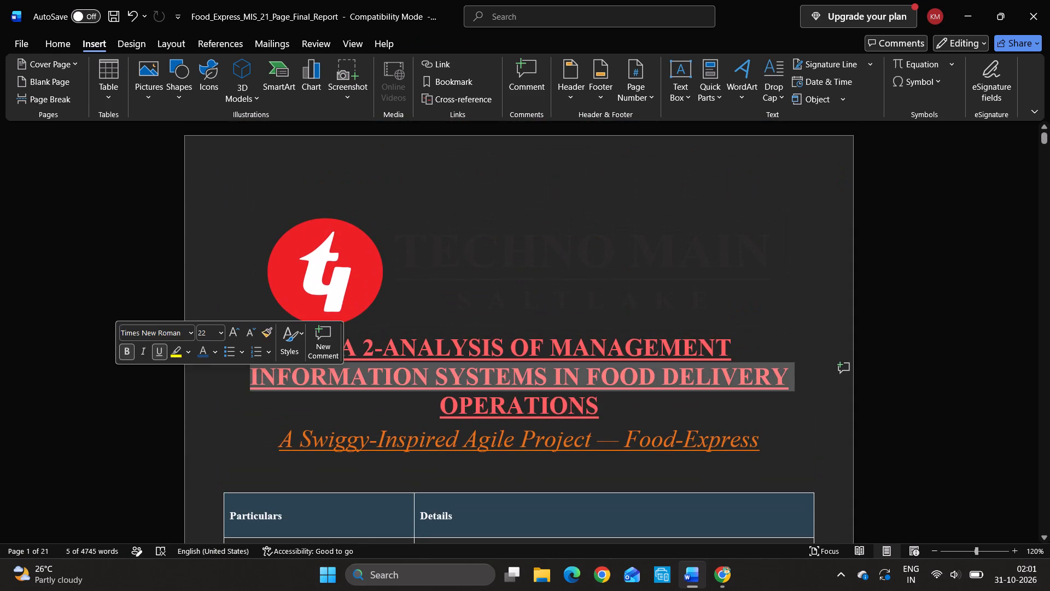
Open the report's file management view with the save, print and export options.
drag(20, 54, 19, 49)
click(19, 49)
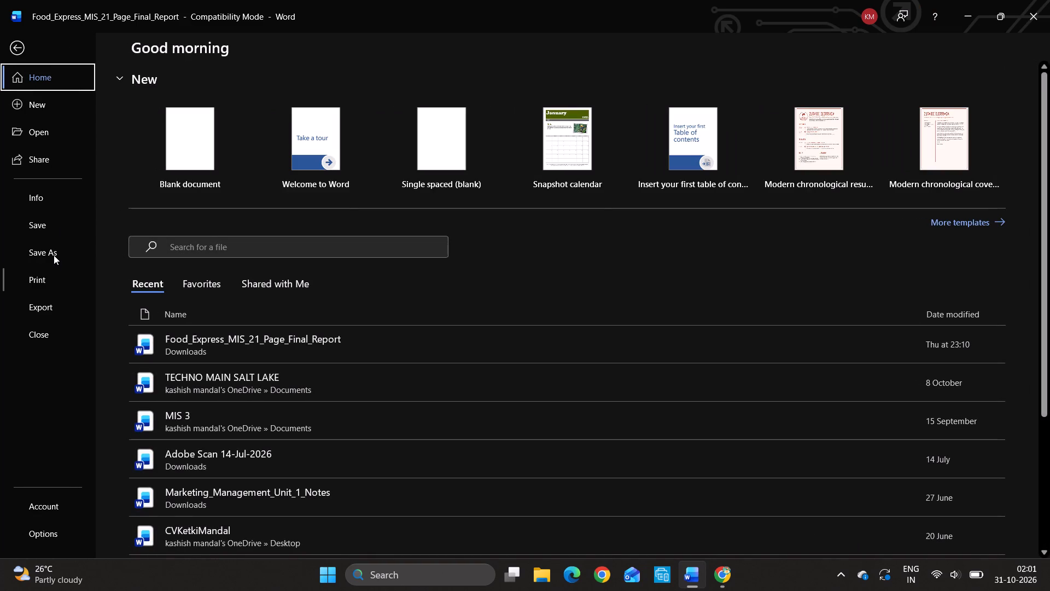
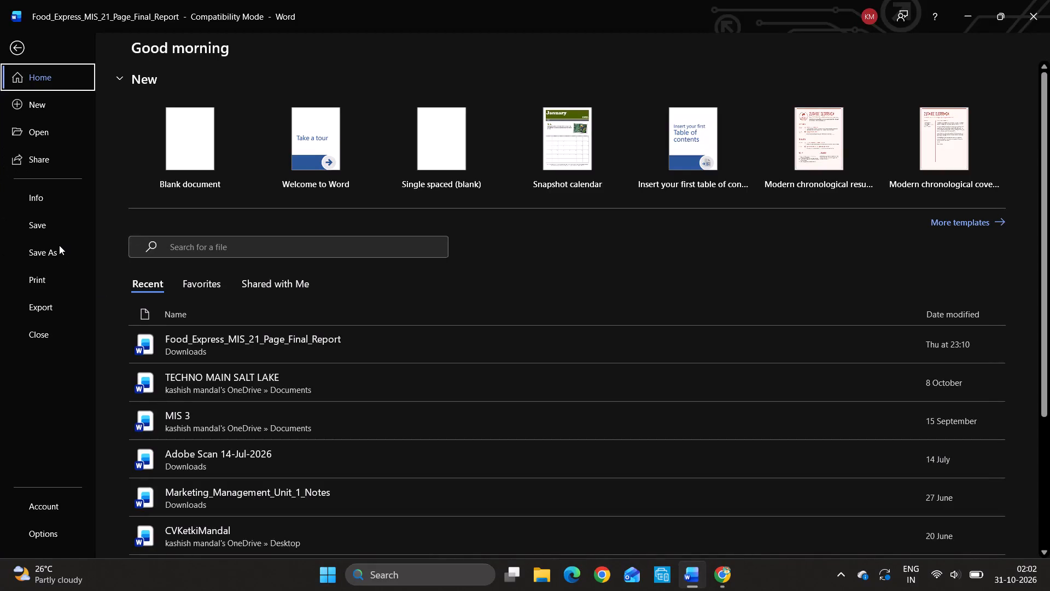
Start saving a copy of the report to a location on This PC.
click(58, 259)
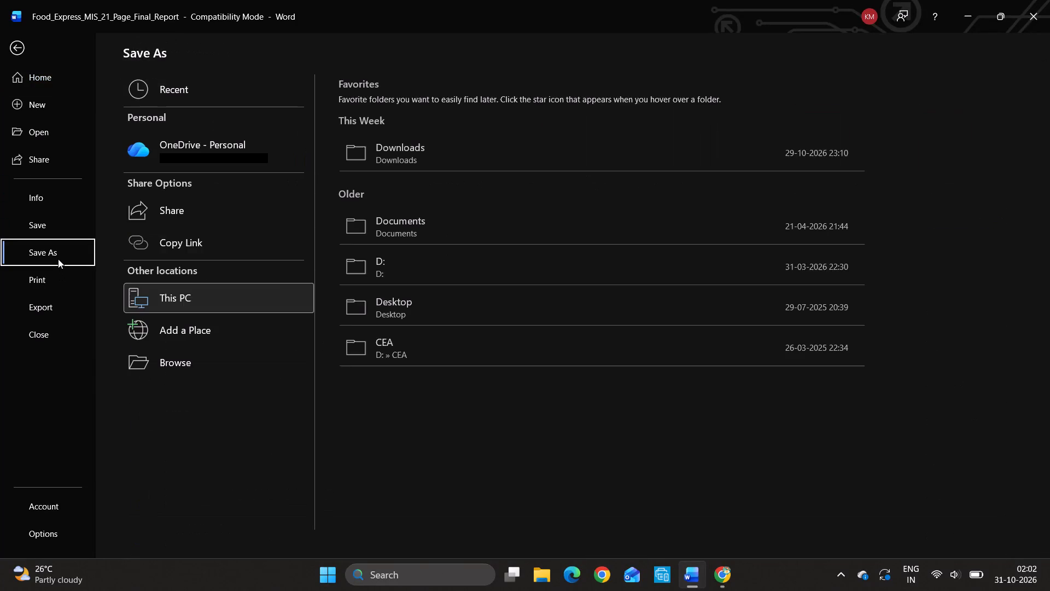
double_click(231, 298)
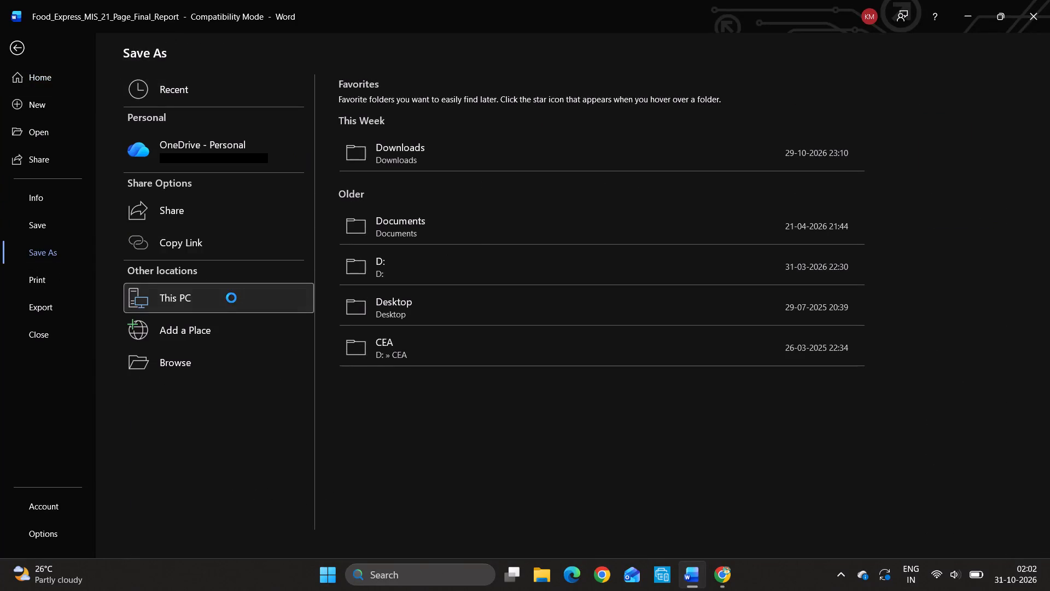
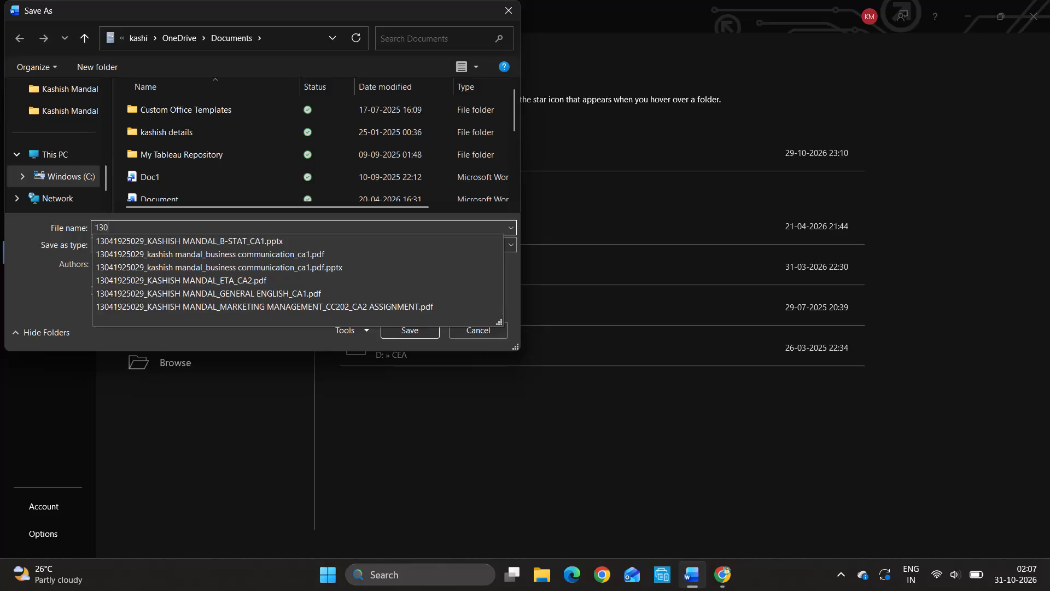
Name the report copy with the student's roll number and full name, followed by MIS_PCA2, separated by underscores.
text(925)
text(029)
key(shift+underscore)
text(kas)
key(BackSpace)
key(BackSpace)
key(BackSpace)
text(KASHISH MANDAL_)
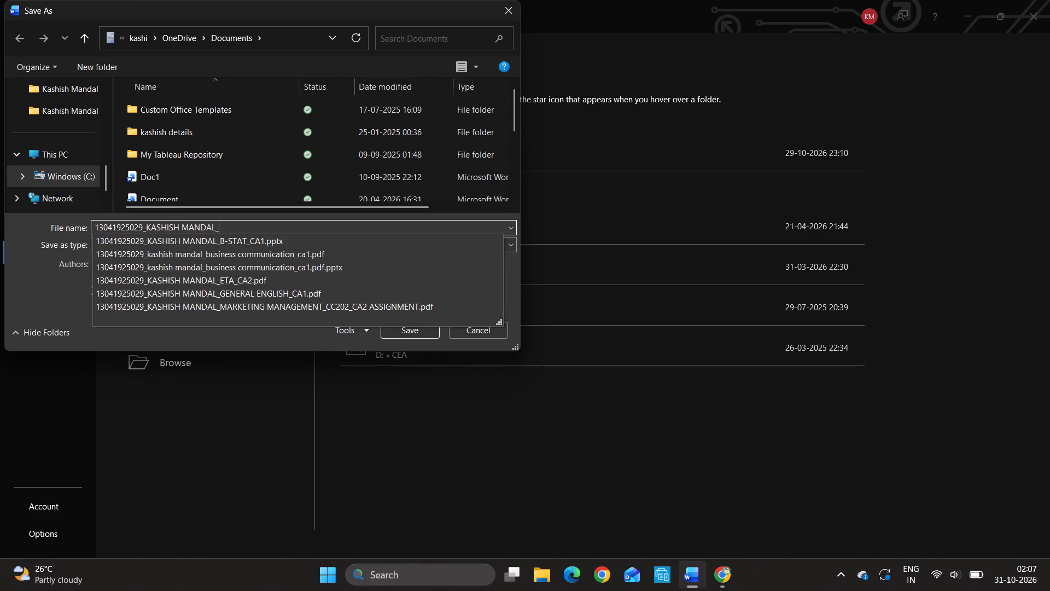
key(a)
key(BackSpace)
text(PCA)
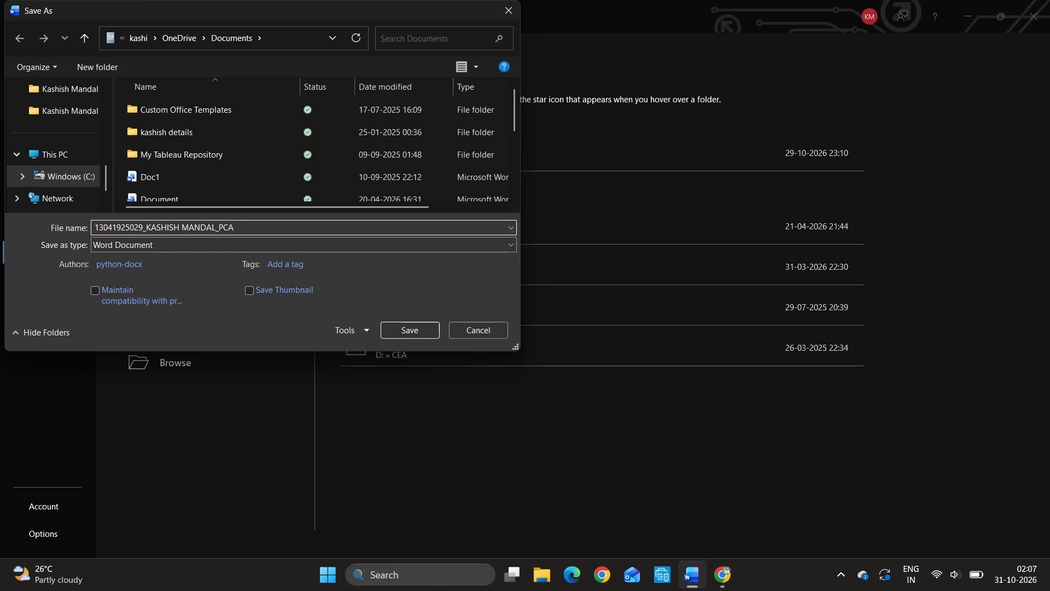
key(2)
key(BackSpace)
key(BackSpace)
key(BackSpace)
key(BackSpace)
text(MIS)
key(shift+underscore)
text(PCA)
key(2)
Set the file type to PDF and save the report in the Documents folder.
click(366, 245)
click(257, 325)
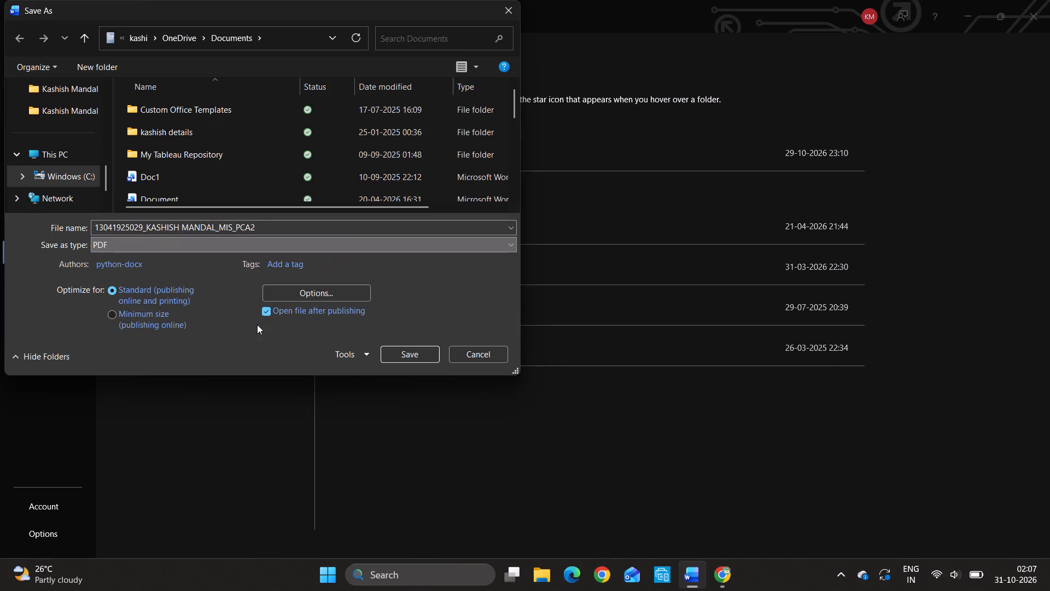
click(398, 351)
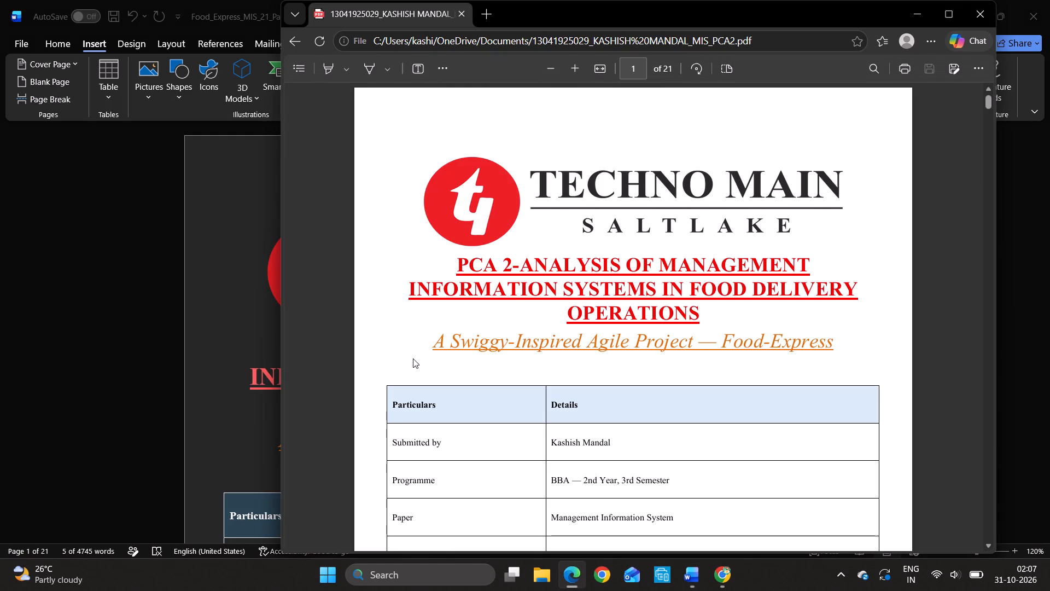
Review the exported PDF from the cover page through to the appendices, and close it.
scroll(413, 358, down, 15)
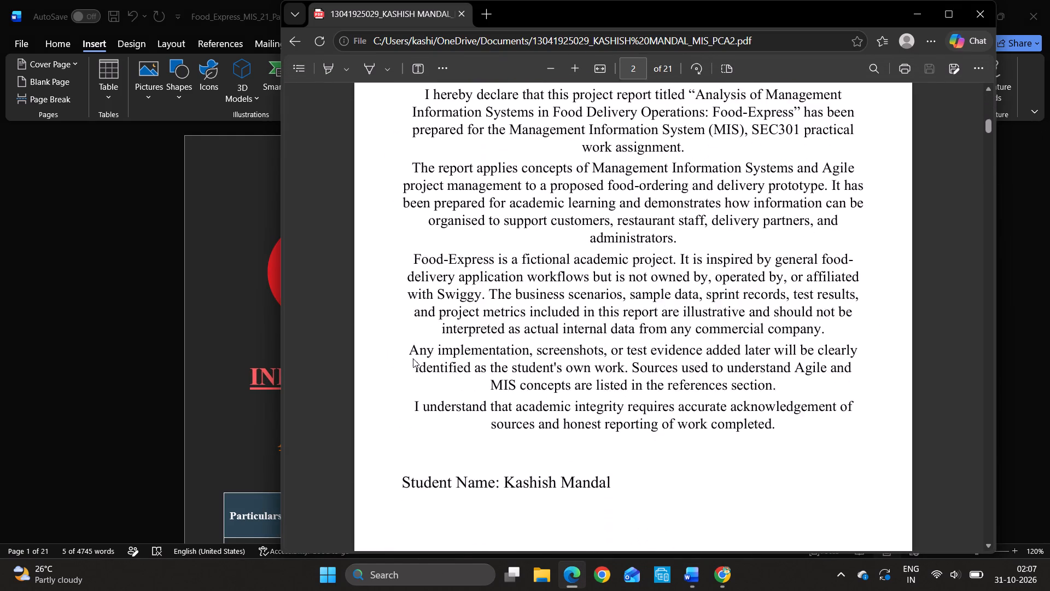
scroll(413, 358, down, 2)
scroll(413, 358, up, 2)
scroll(413, 358, down, 2)
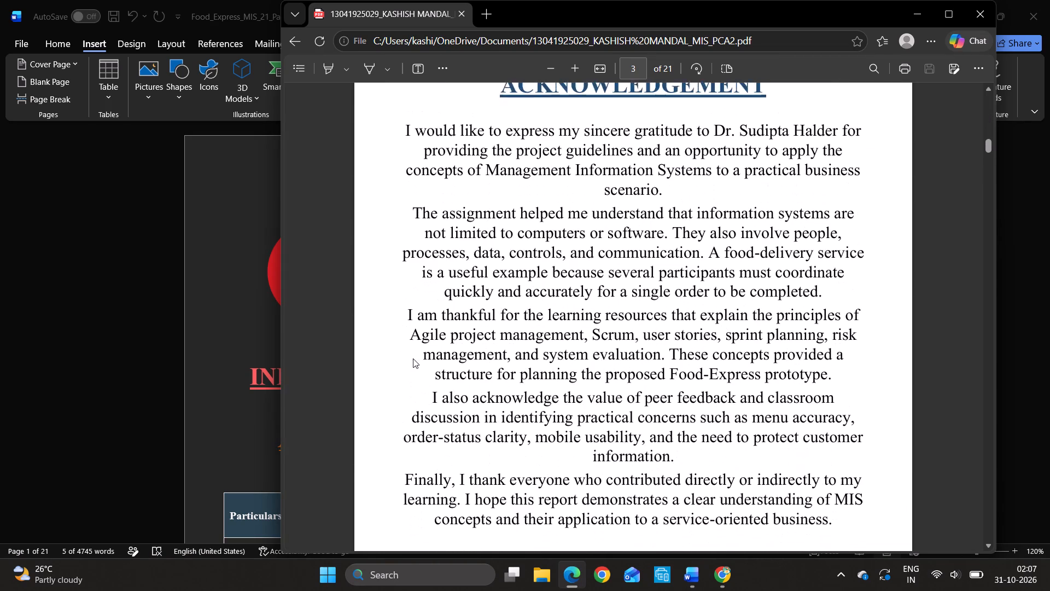
scroll(413, 358, down, 1)
scroll(413, 358, down, 20)
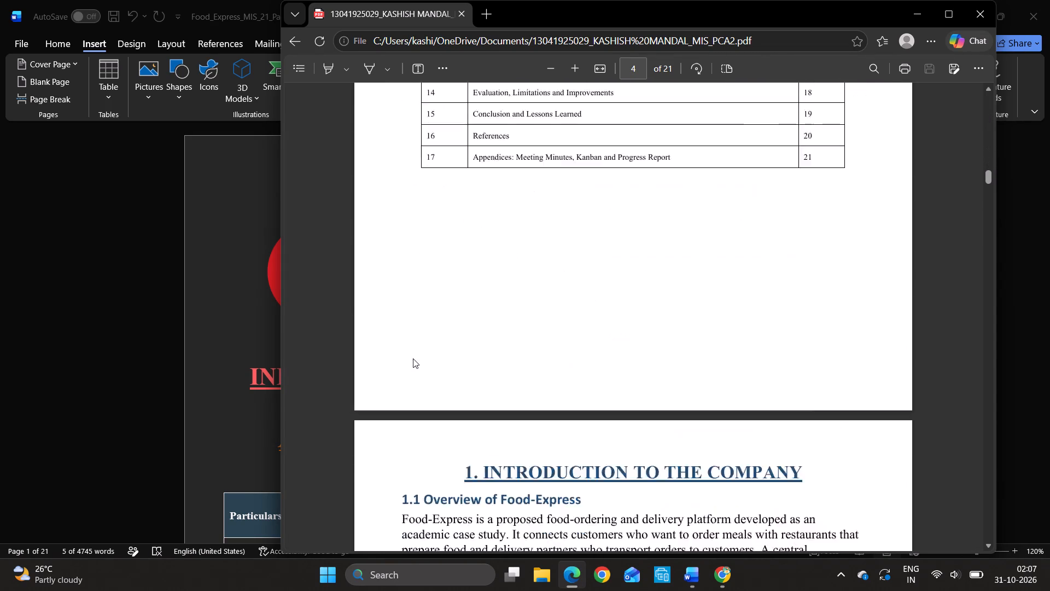
scroll(413, 358, down, 20)
scroll(413, 358, down, 3)
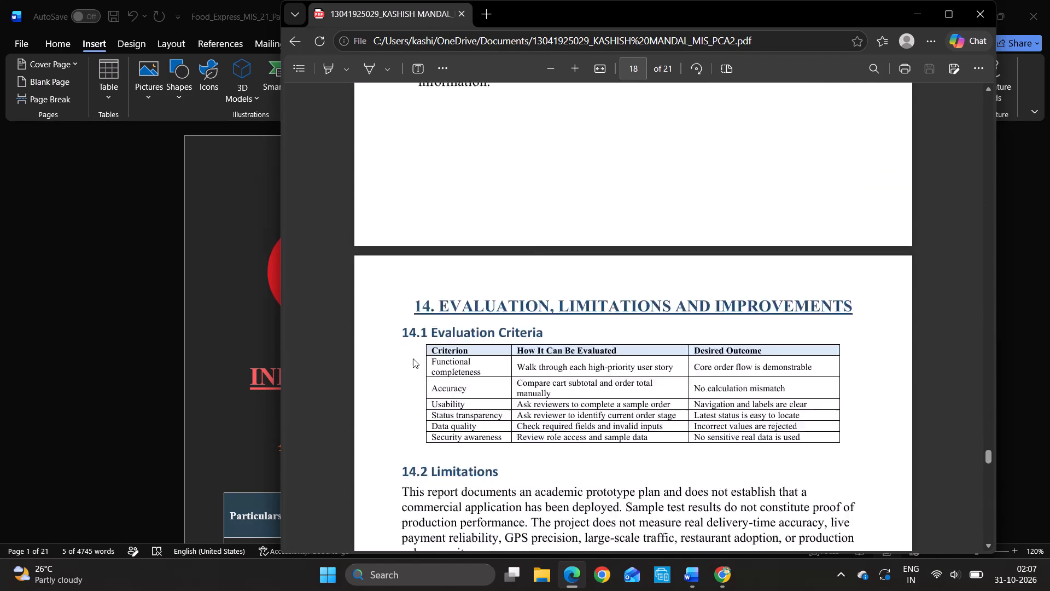
scroll(413, 358, down, 7)
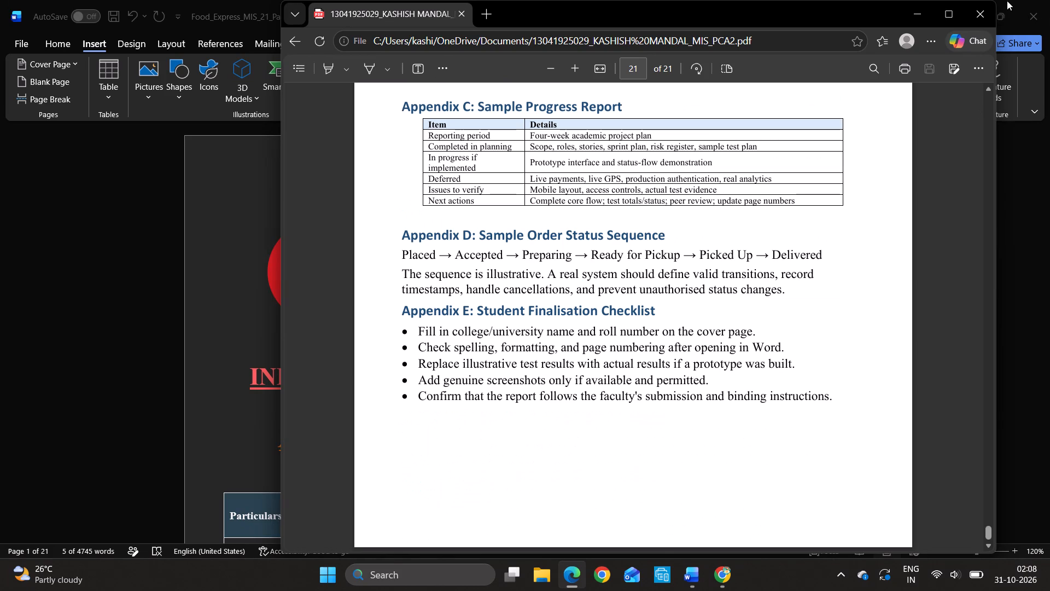
click(981, 13)
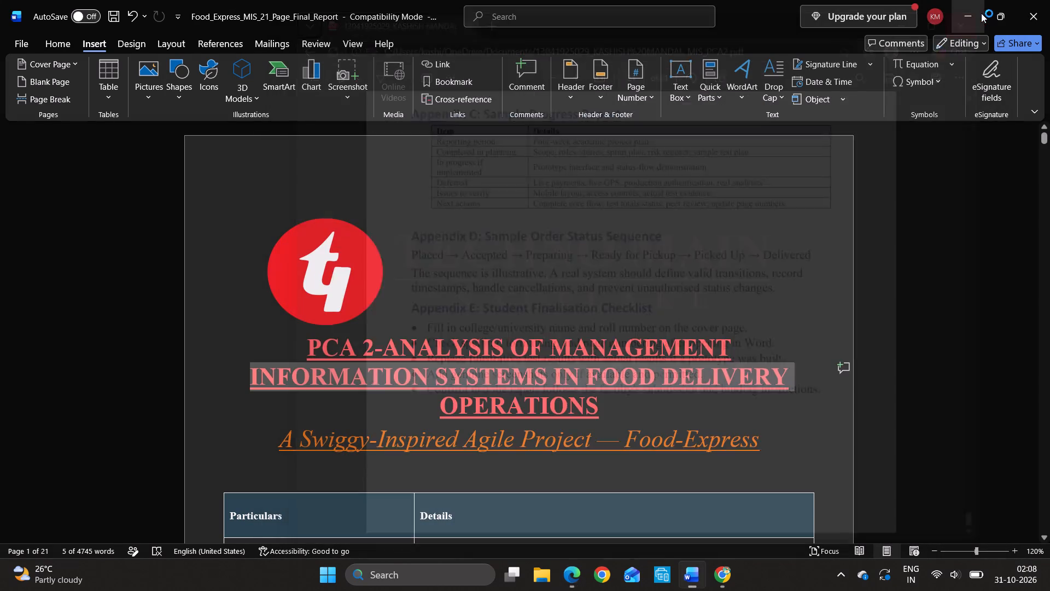
Delete the Appendix E: Student Finalisation Checklist heading and its bullet points from the end of the Word report.
scroll(462, 404, down, 12)
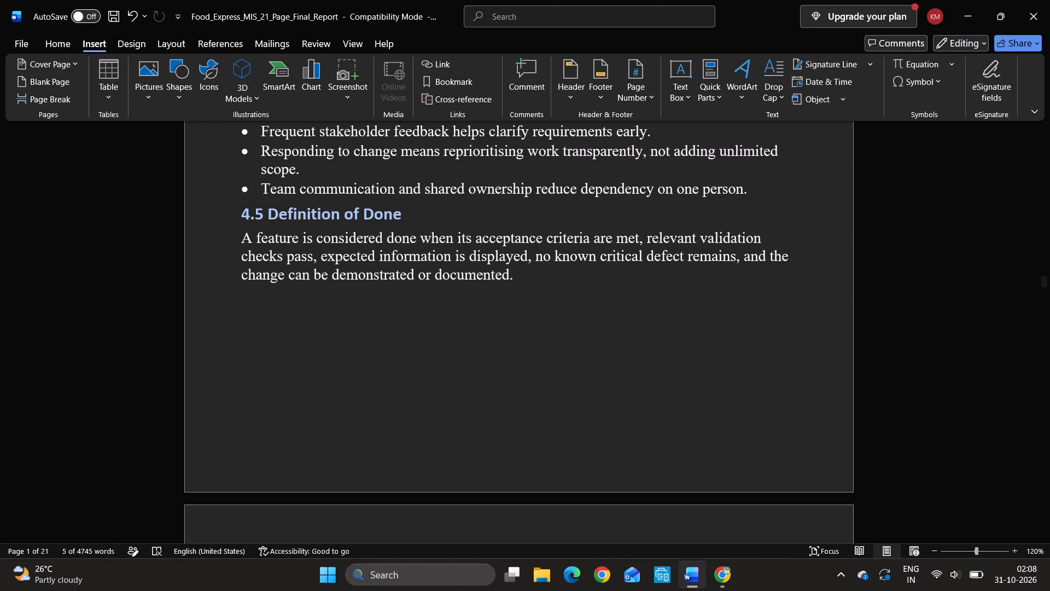
scroll(462, 404, down, 19)
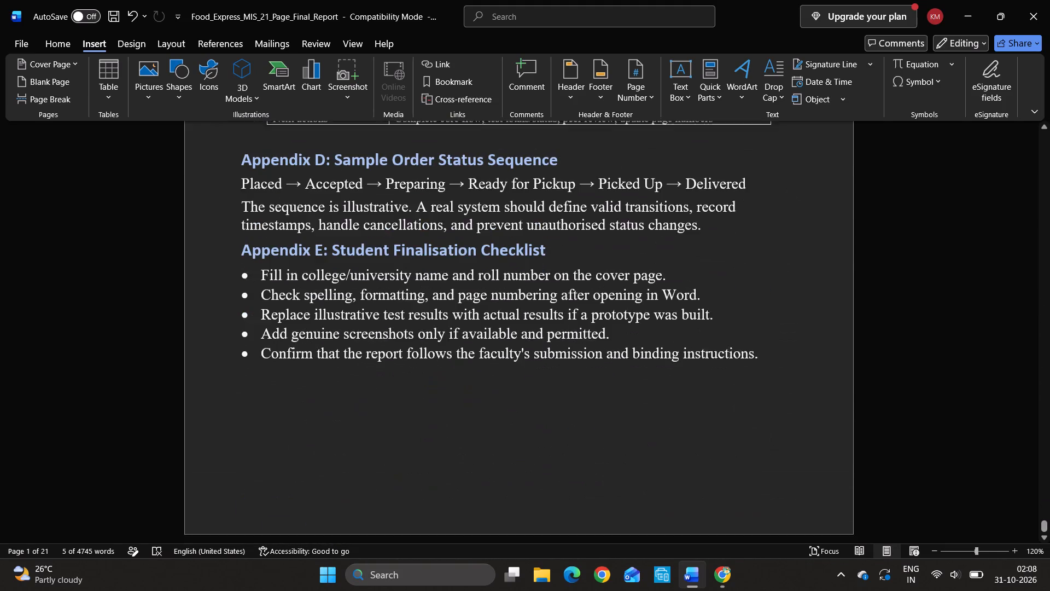
scroll(462, 404, up, 1)
scroll(462, 404, down, 1)
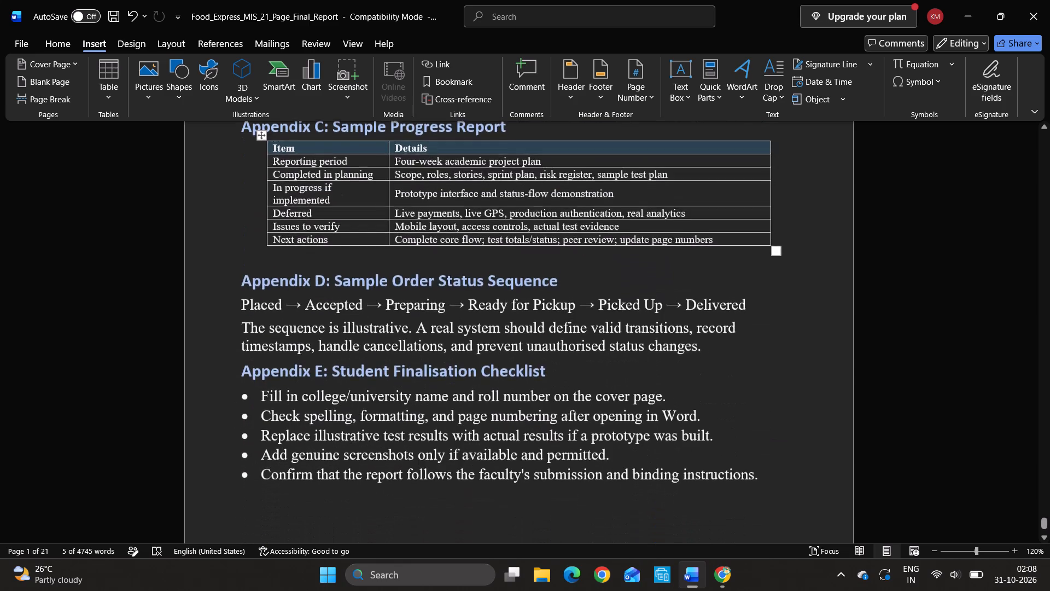
scroll(462, 404, down, 1)
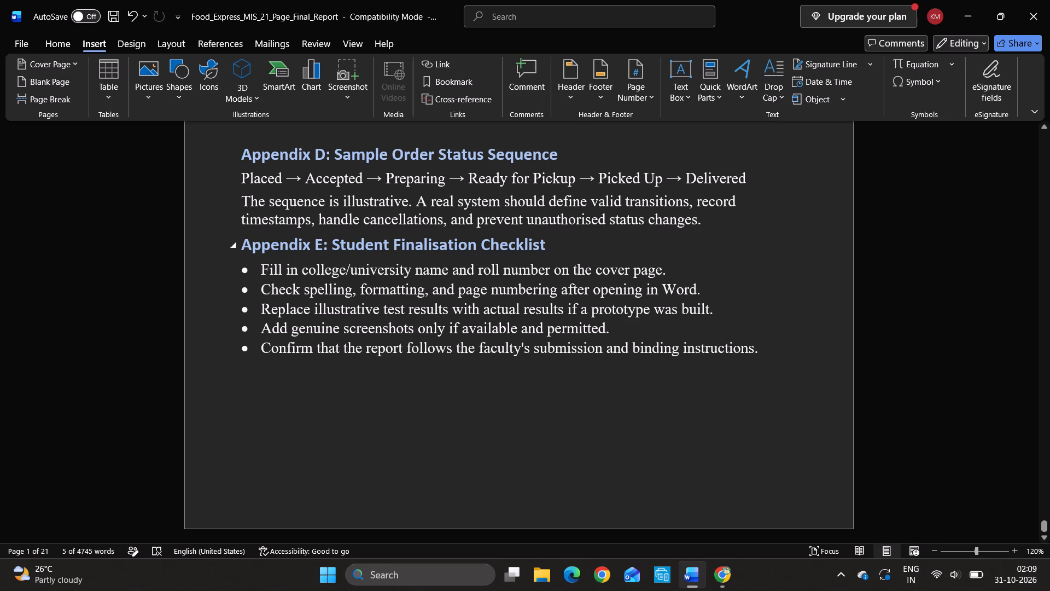
drag(241, 242, 243, 244)
drag(243, 244, 579, 401)
key(BackSpace)
Enlarge the text and tables of Appendices A to D by two font-size increments, and reduce it by one.
scroll(579, 401, left, 1)
scroll(579, 401, right, 1)
scroll(579, 401, up, 1)
scroll(579, 401, right, 1)
scroll(579, 401, up, 1)
scroll(579, 401, right, 1)
scroll(579, 401, up, 1)
scroll(579, 401, right, 1)
scroll(579, 401, up, 1)
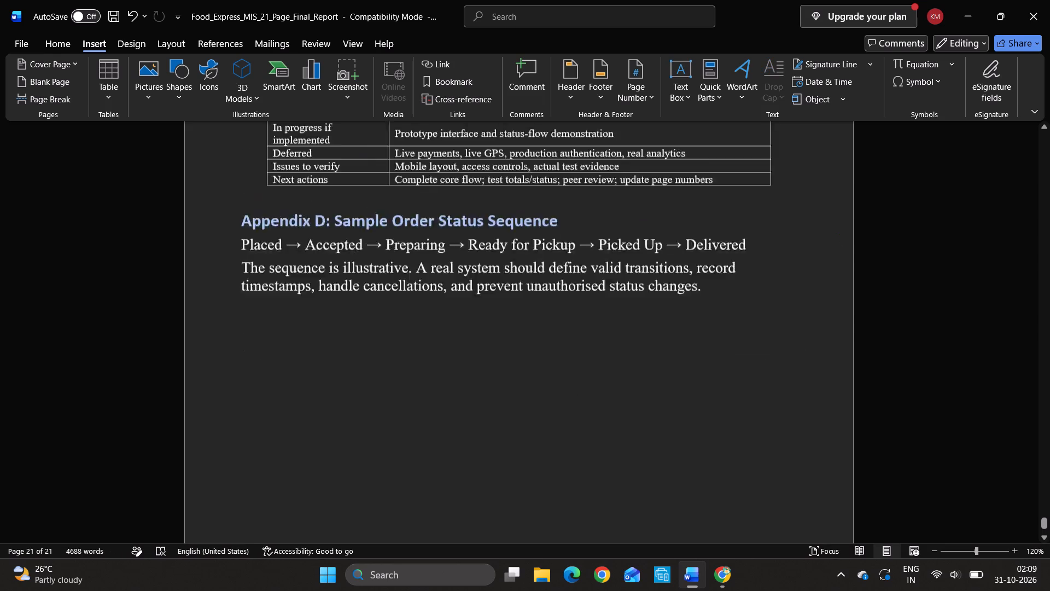
scroll(579, 401, up, 11)
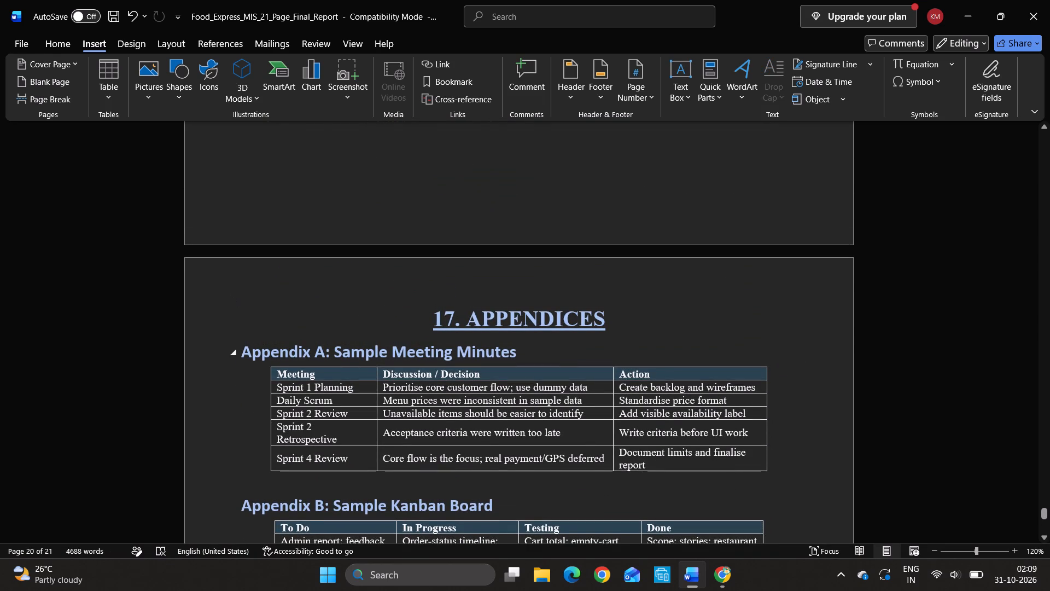
drag(238, 352, 568, 590)
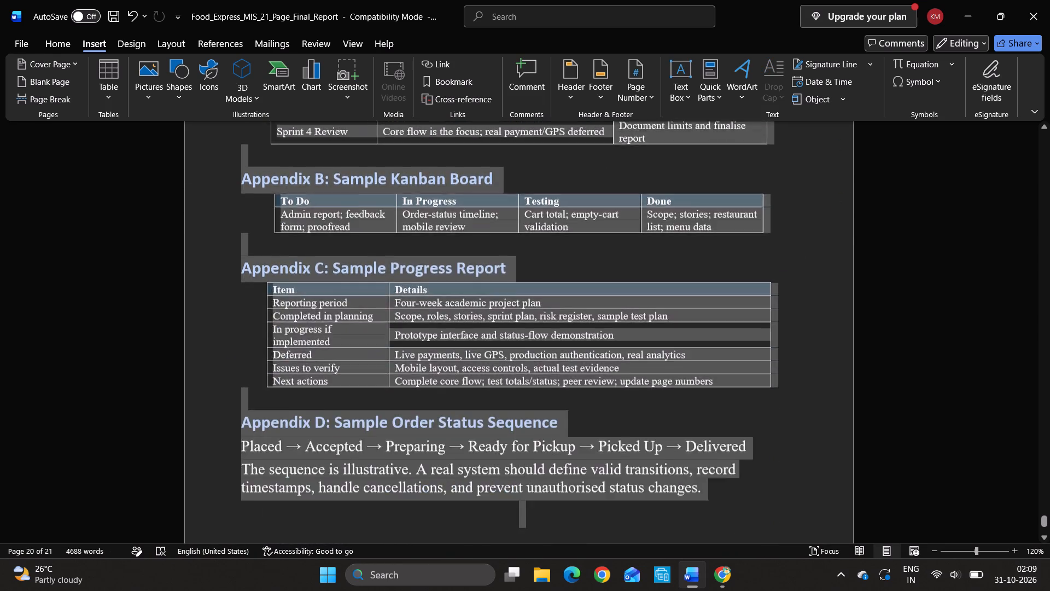
drag(568, 590, 666, 293)
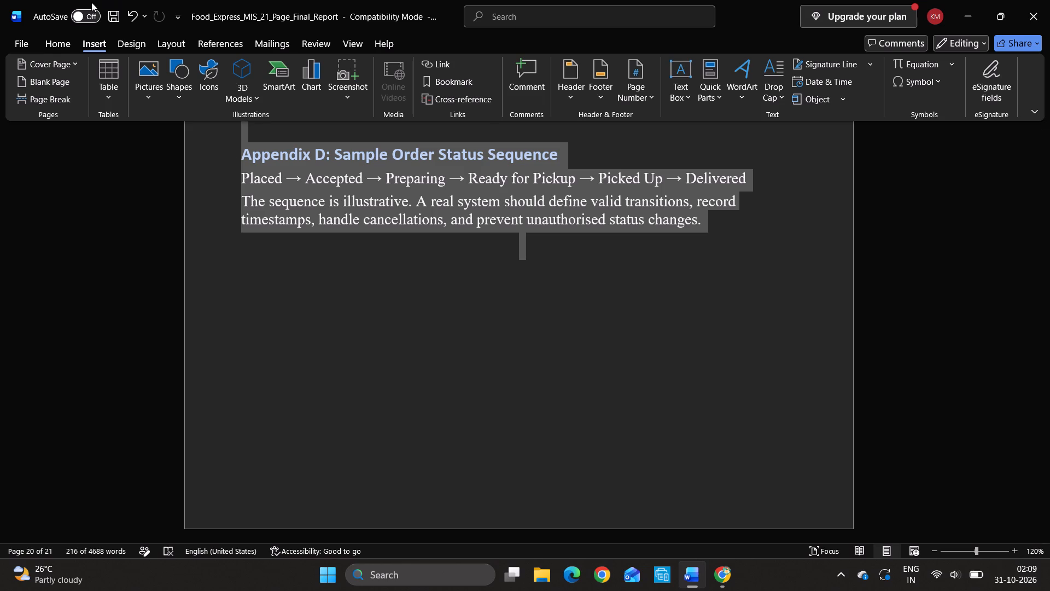
click(68, 37)
double_click(254, 65)
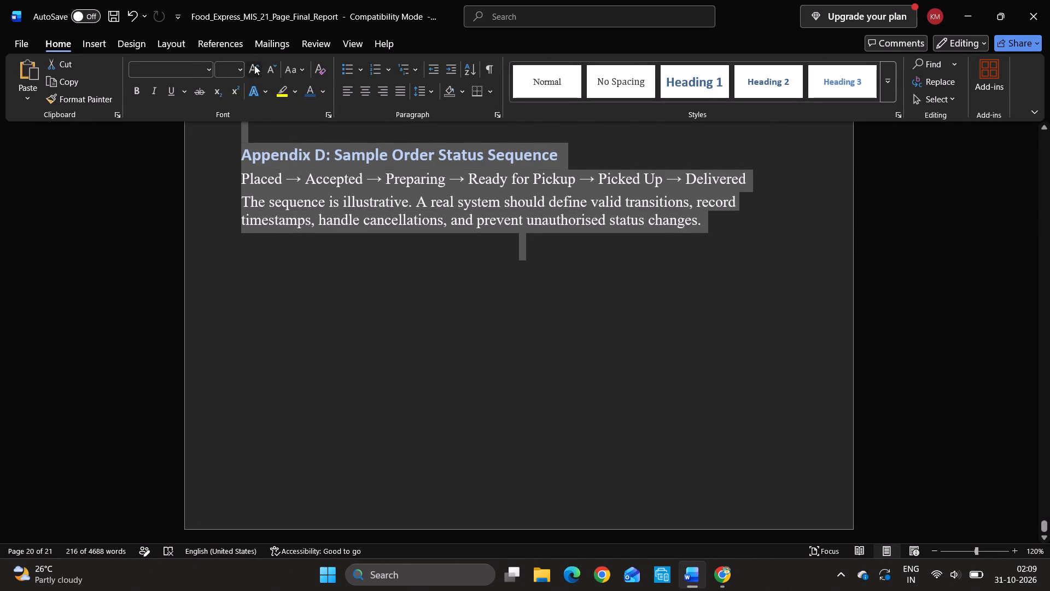
scroll(259, 224, down, 4)
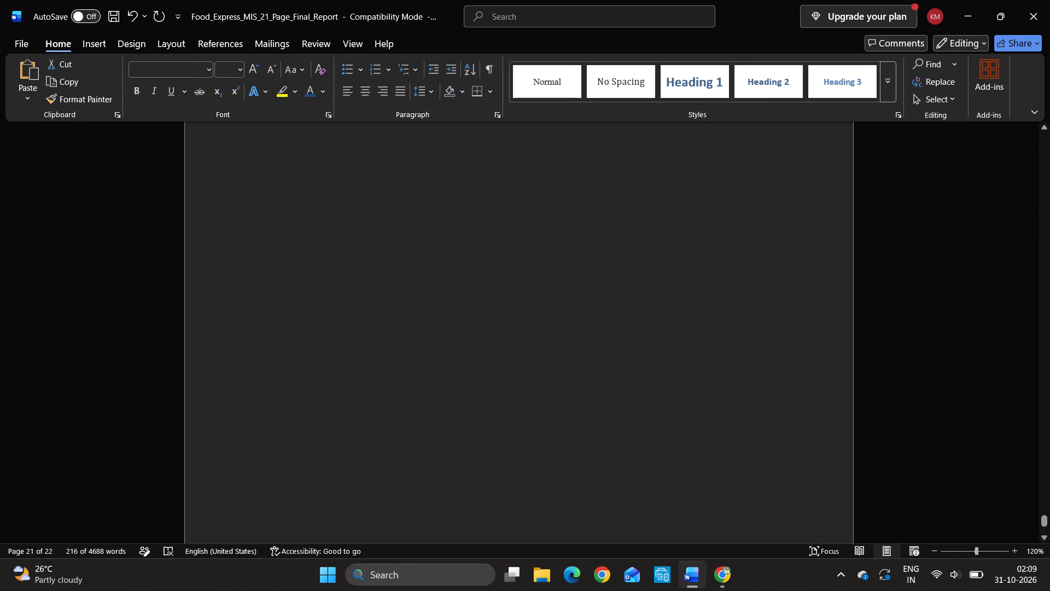
scroll(259, 224, up, 2)
click(263, 66)
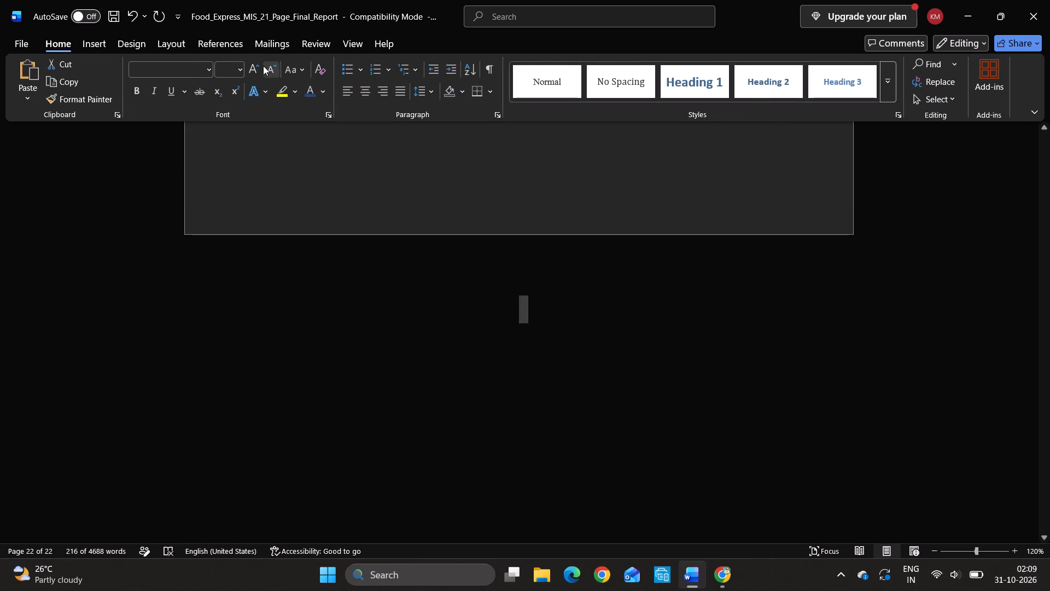
Save the revised report as a PDF in the Documents folder under the existing MIS_PCA2 submission file name, replacing the earlier export.
click(28, 43)
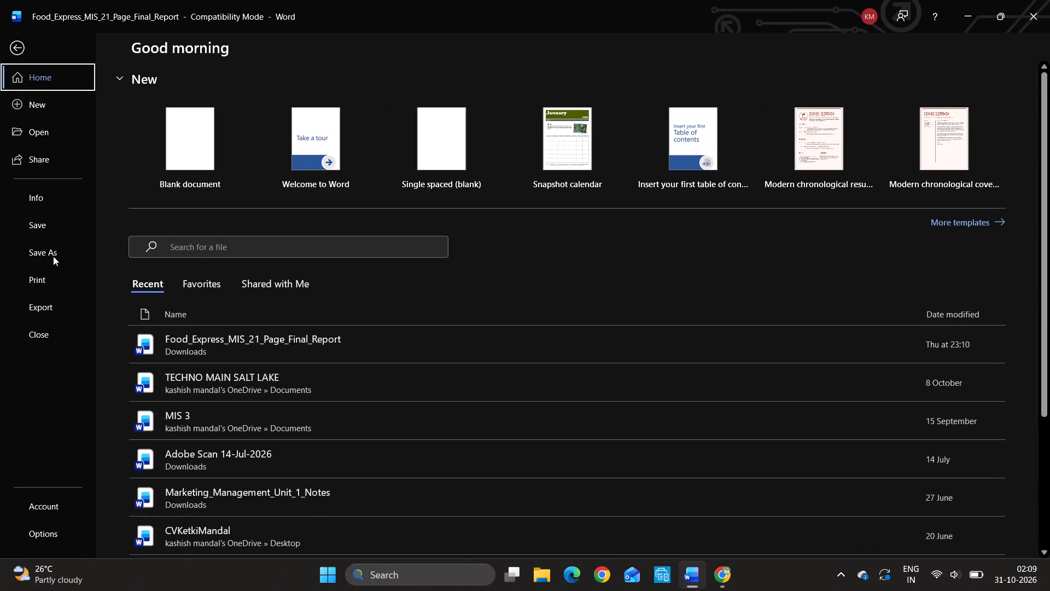
click(53, 256)
double_click(229, 284)
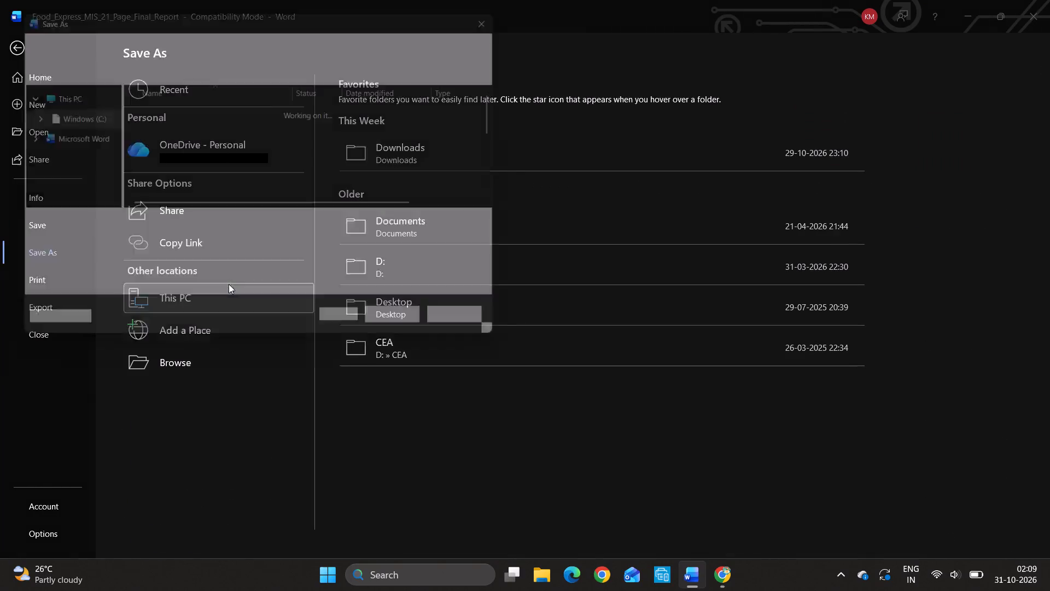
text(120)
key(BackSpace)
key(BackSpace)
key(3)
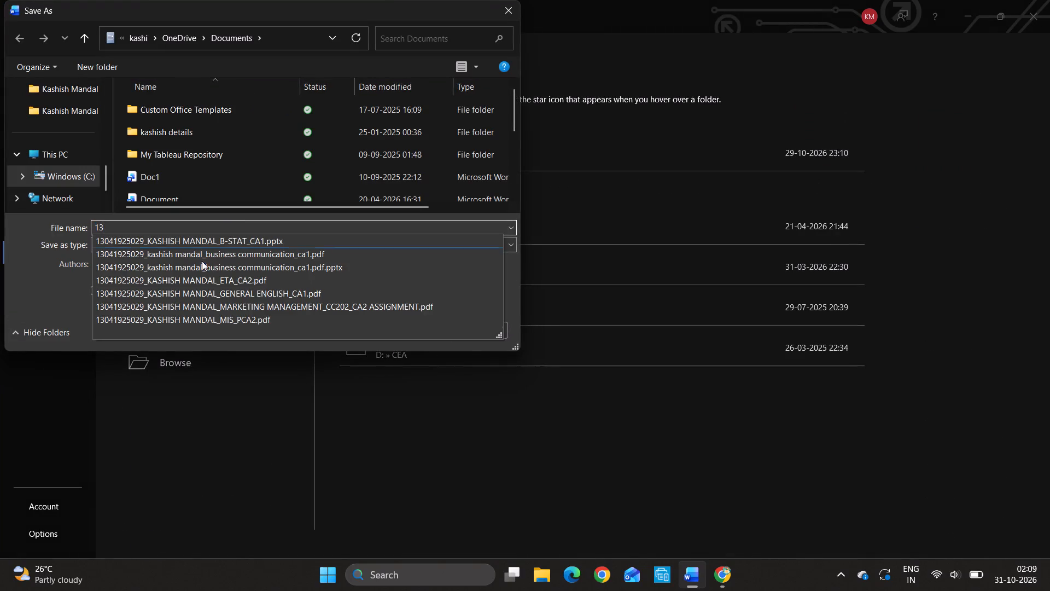
click(271, 317)
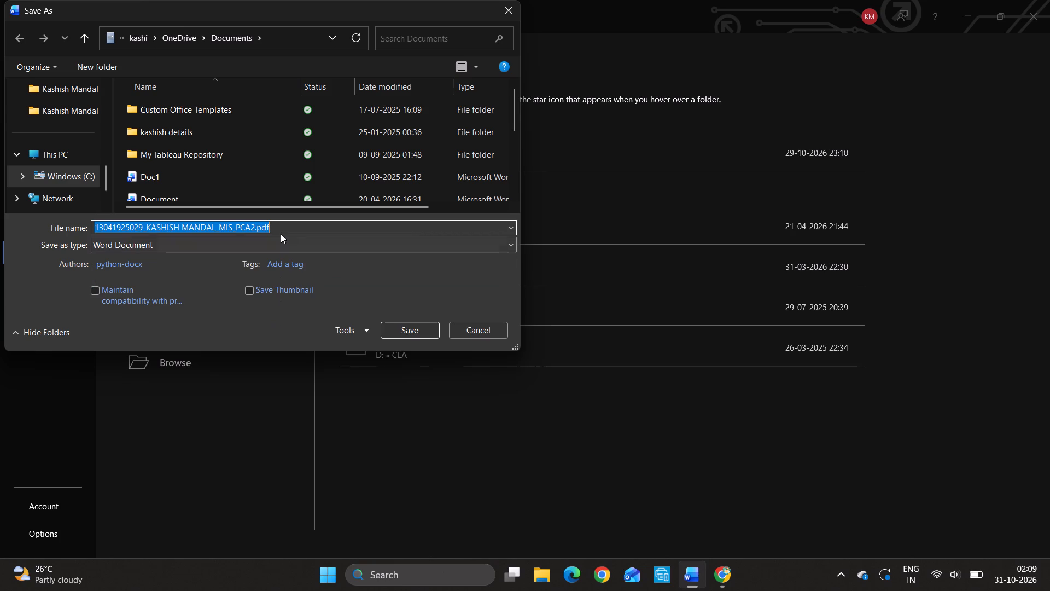
click(281, 234)
click(277, 239)
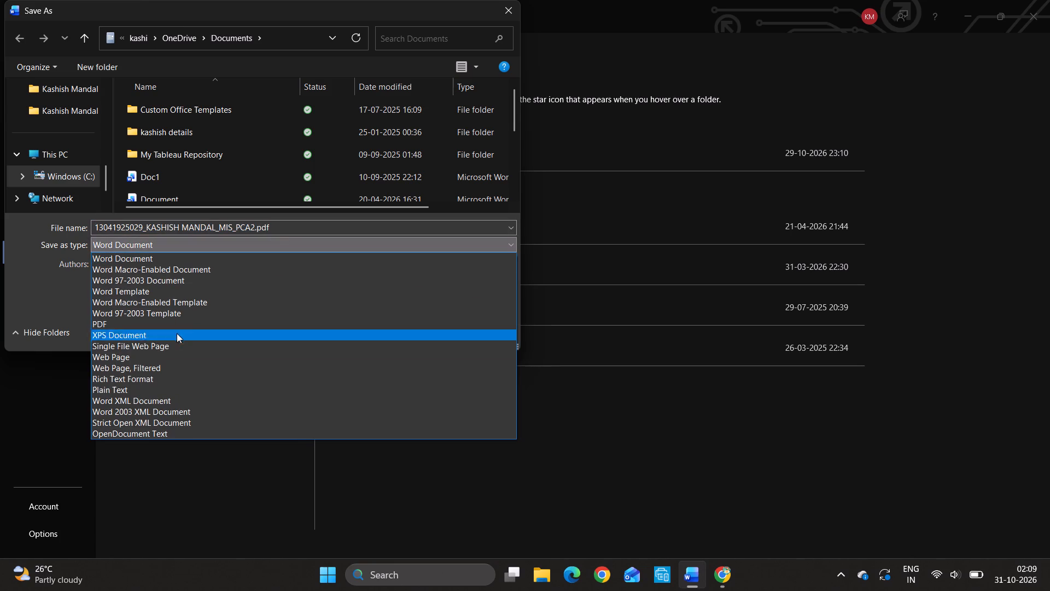
click(176, 318)
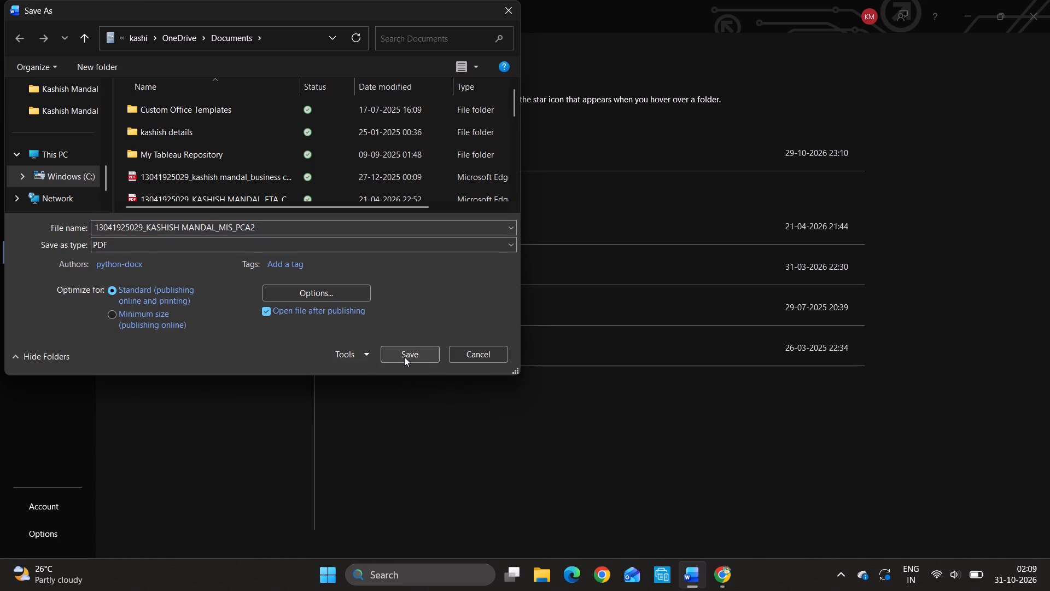
click(404, 357)
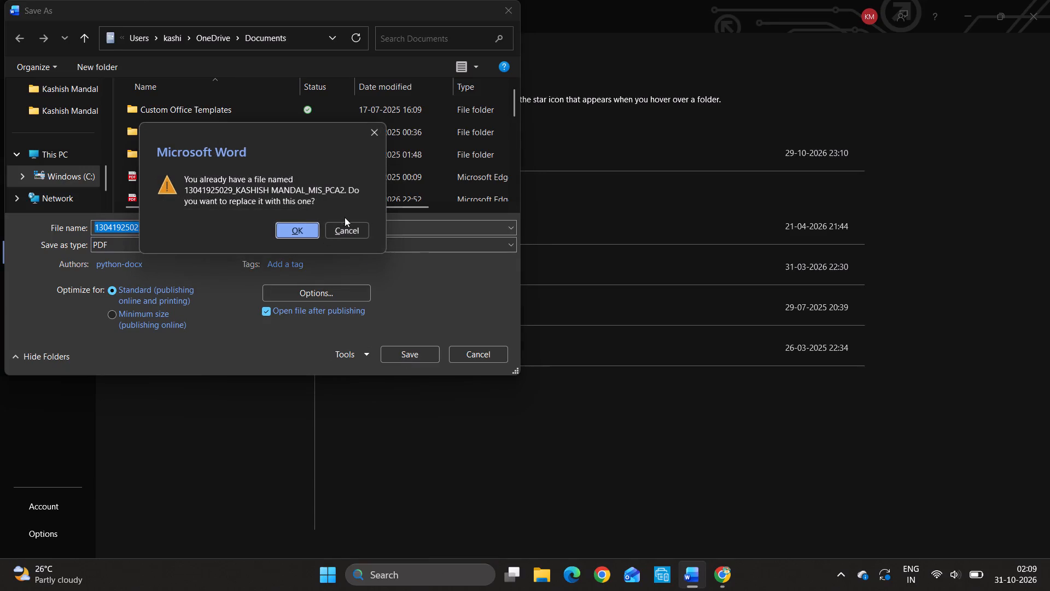
click(295, 230)
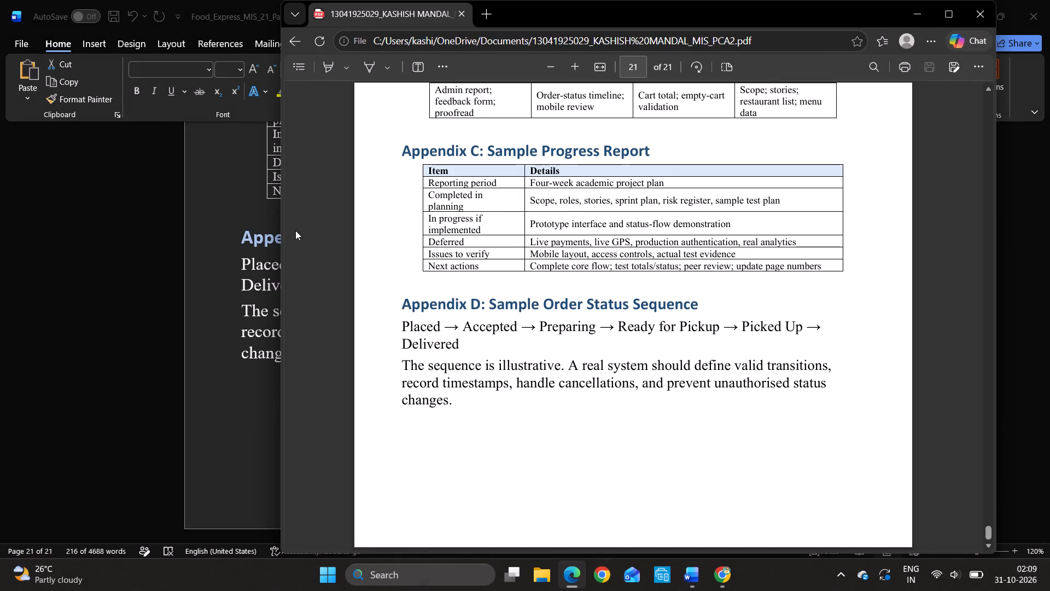
Review the newly exported PDF from the appendices on the last page back to the cover page.
scroll(348, 253, down, 5)
scroll(348, 253, up, 20)
scroll(348, 253, up, 5)
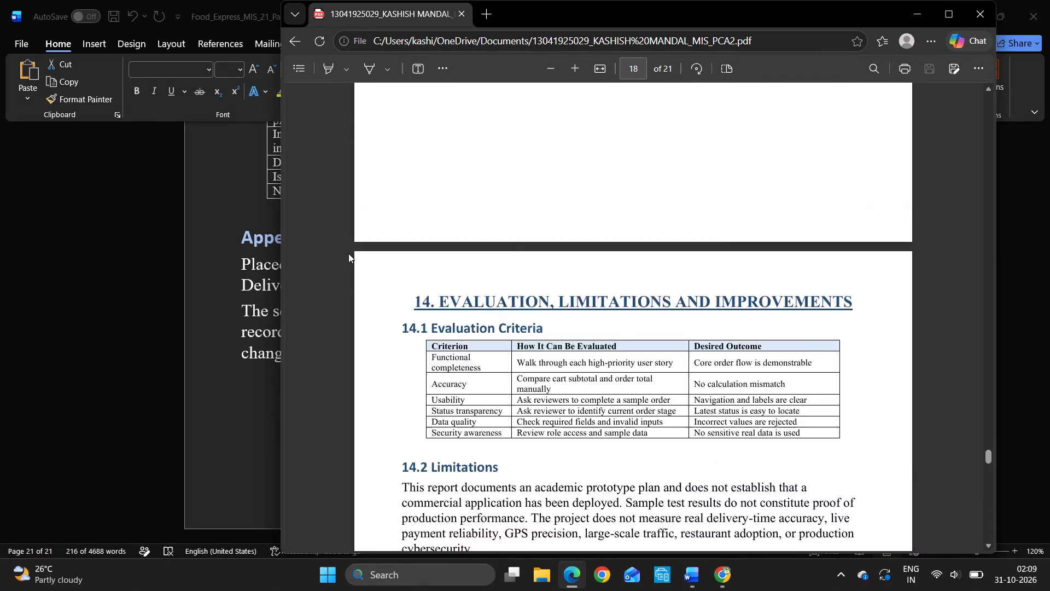
scroll(348, 253, up, 14)
scroll(348, 253, up, 8)
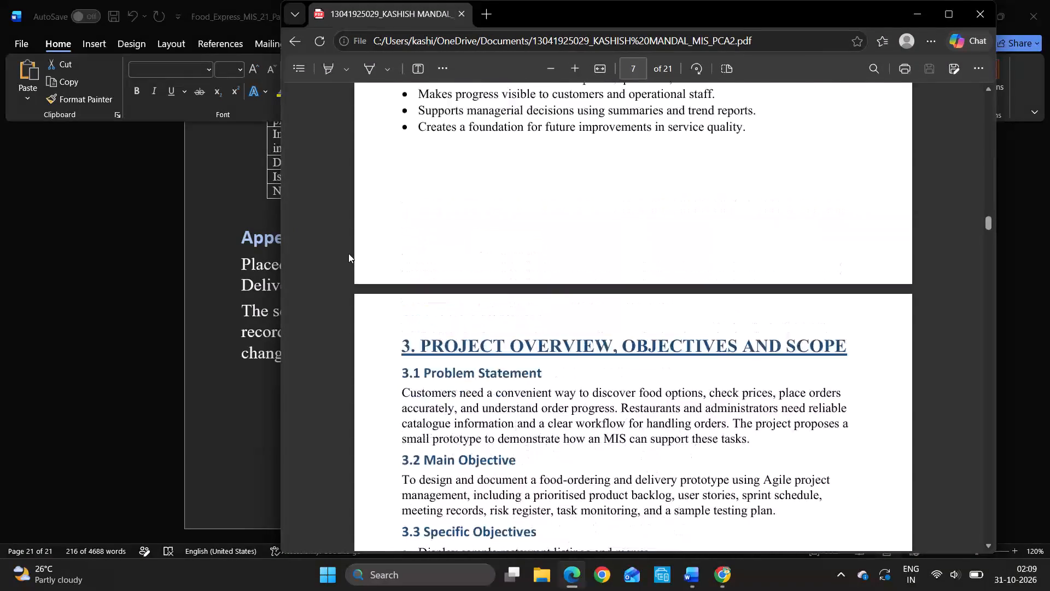
scroll(348, 253, up, 16)
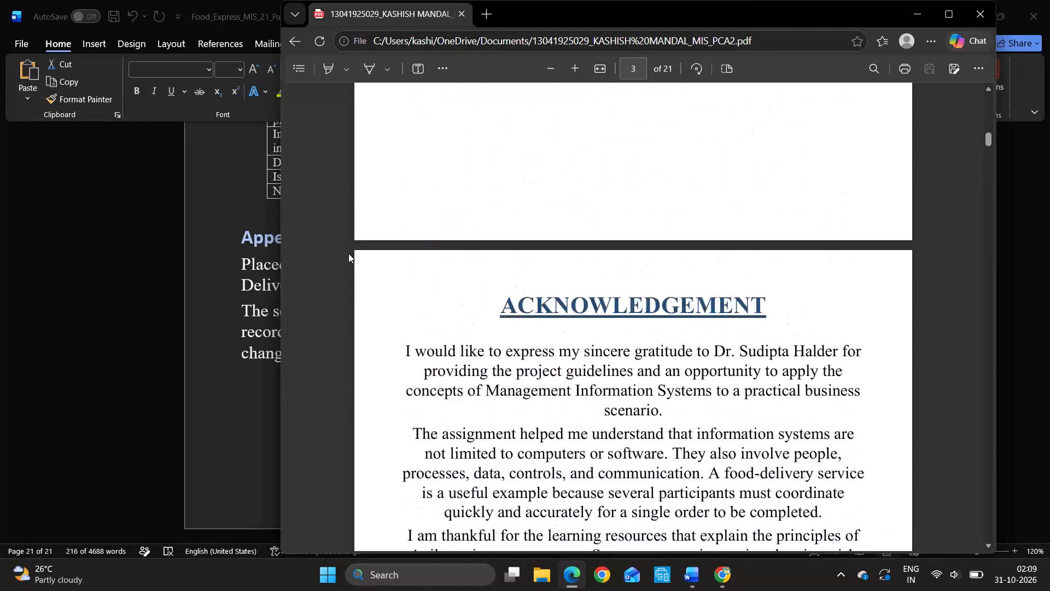
scroll(348, 253, up, 9)
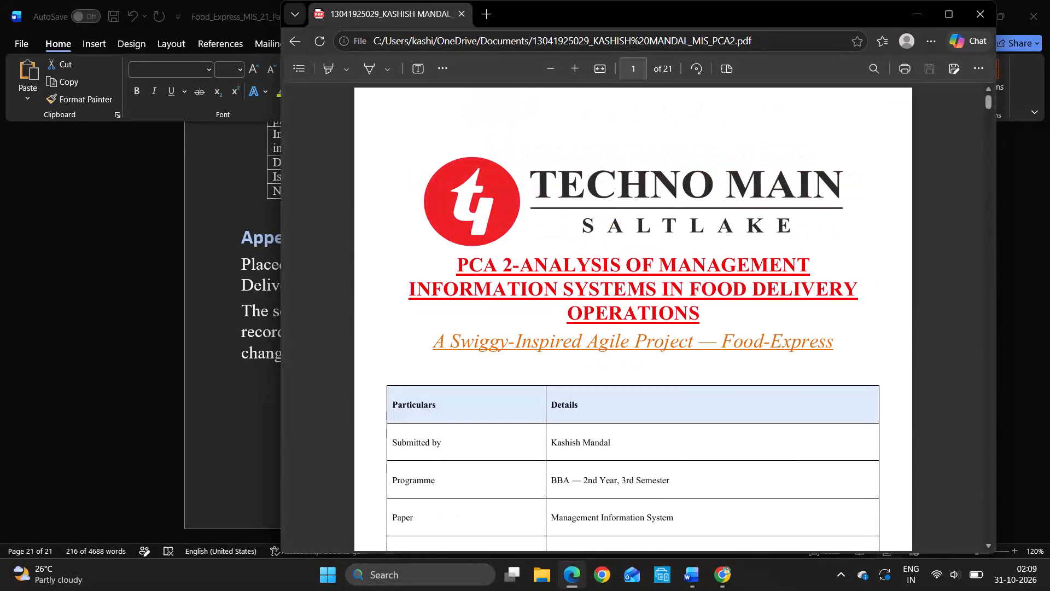